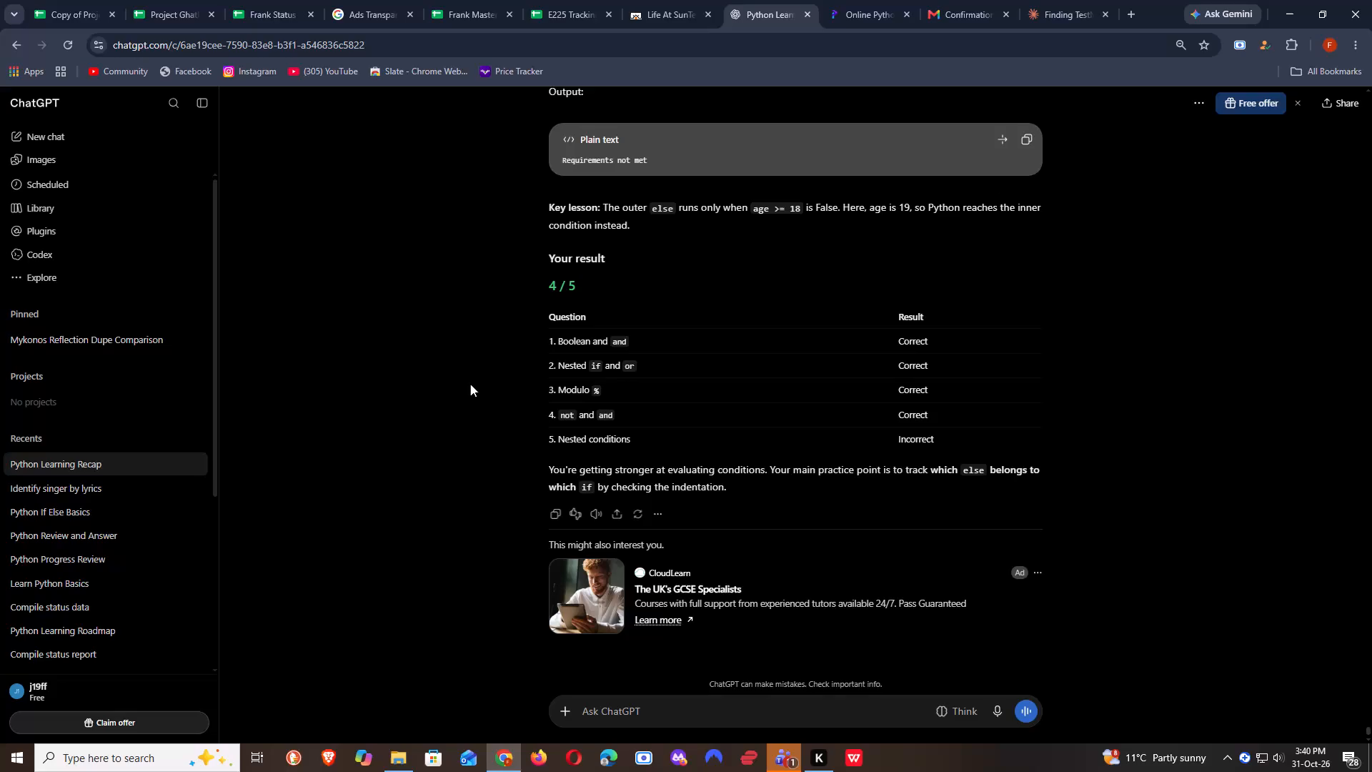
Open the Frank Status Tracker new 1 spreadsheet and examine the keyword click counts and status text on the Group Status sheet.
scroll(472, 407, down, 4)
click(46, 0)
click(219, 0)
click(308, 0)
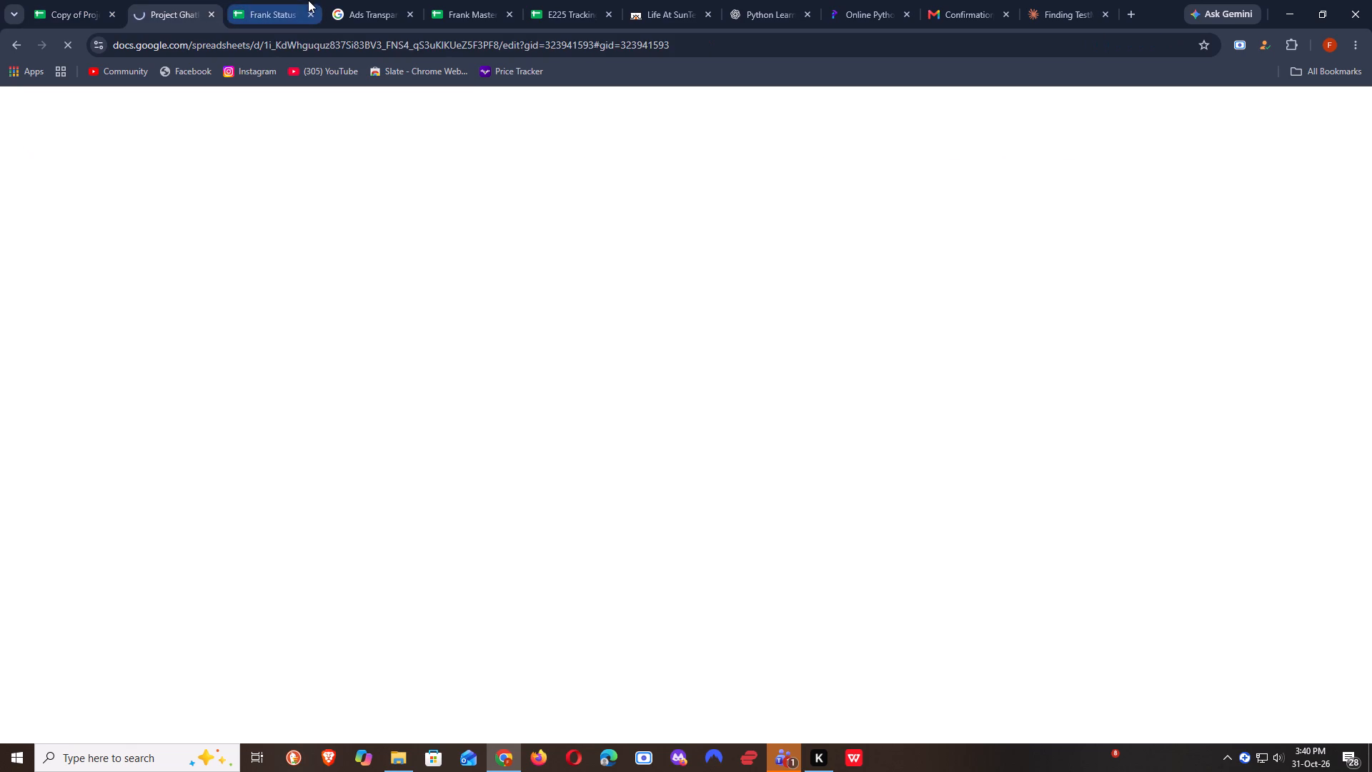
click(262, 326)
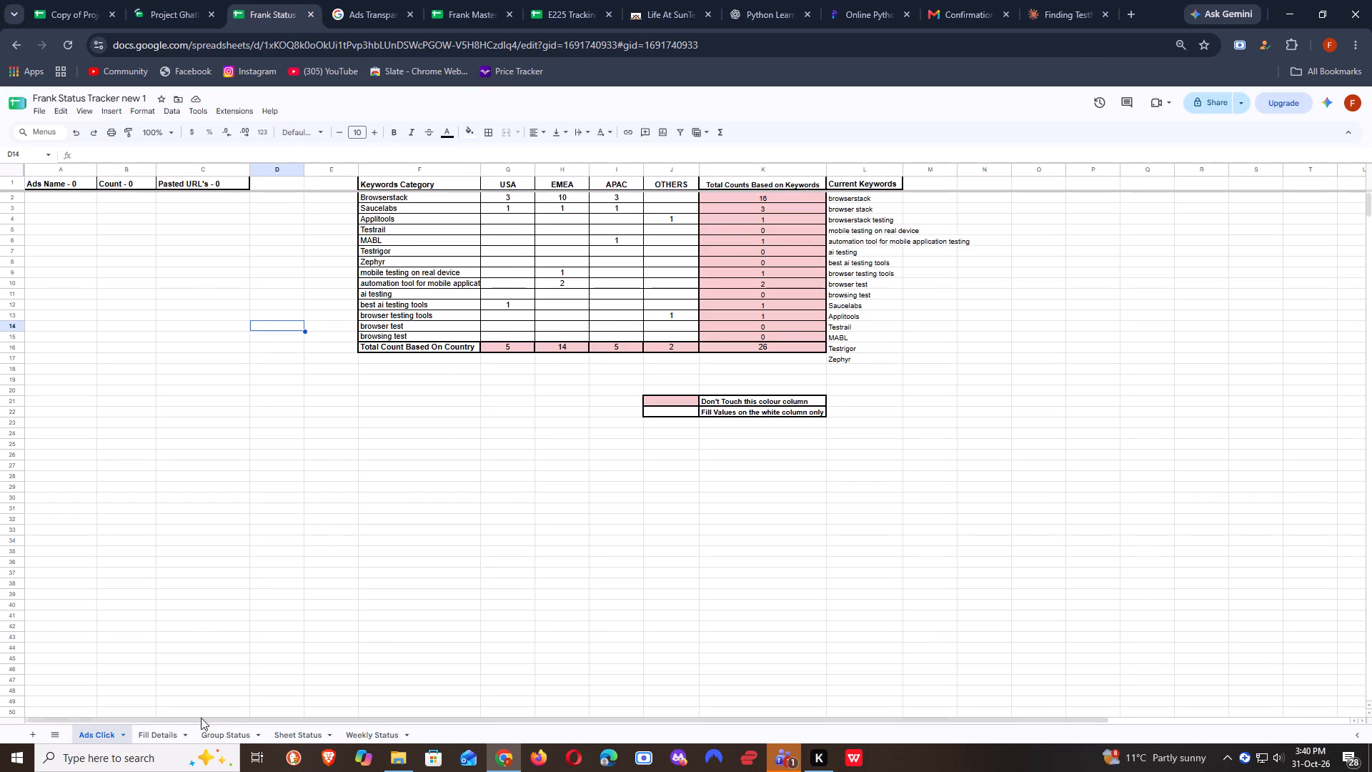
click(162, 733)
click(218, 733)
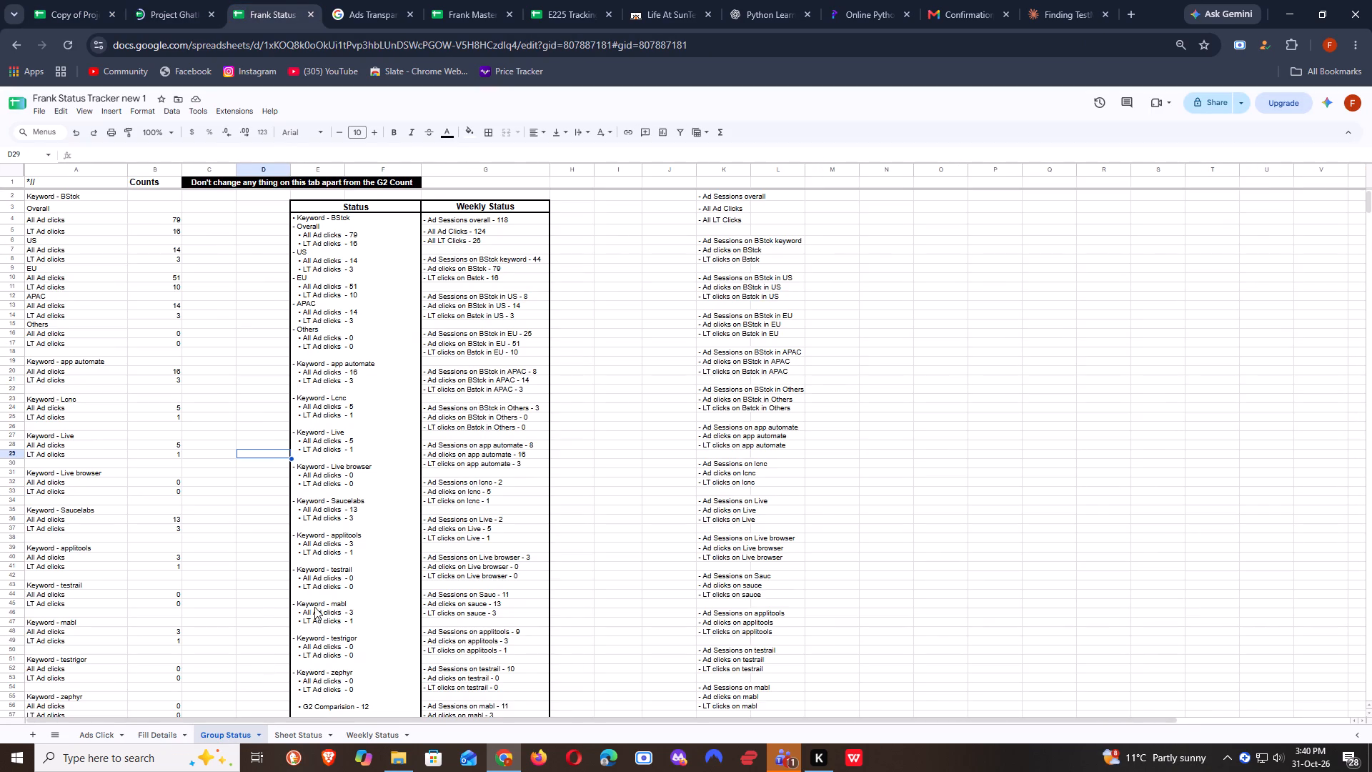
click(229, 595)
scroll(257, 575, down, 4)
scroll(257, 575, up, 7)
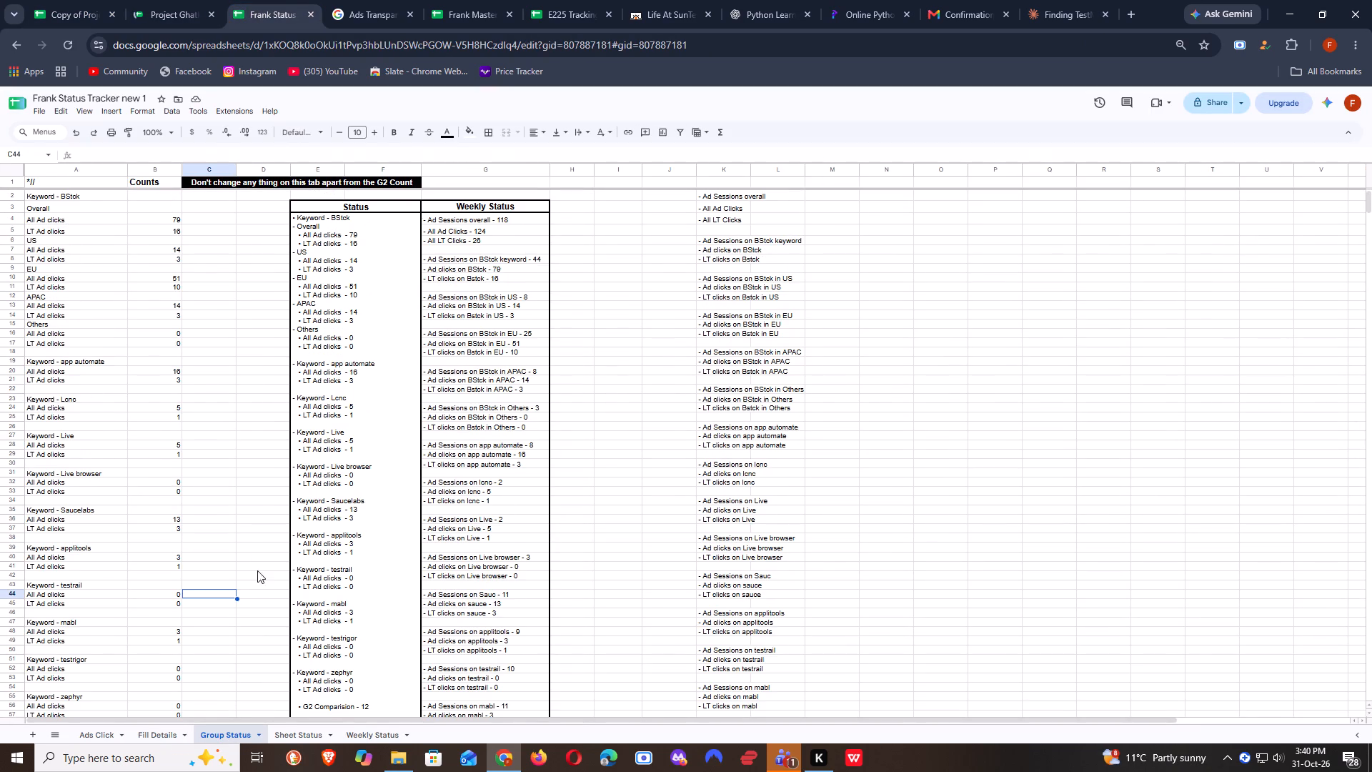
click(238, 429)
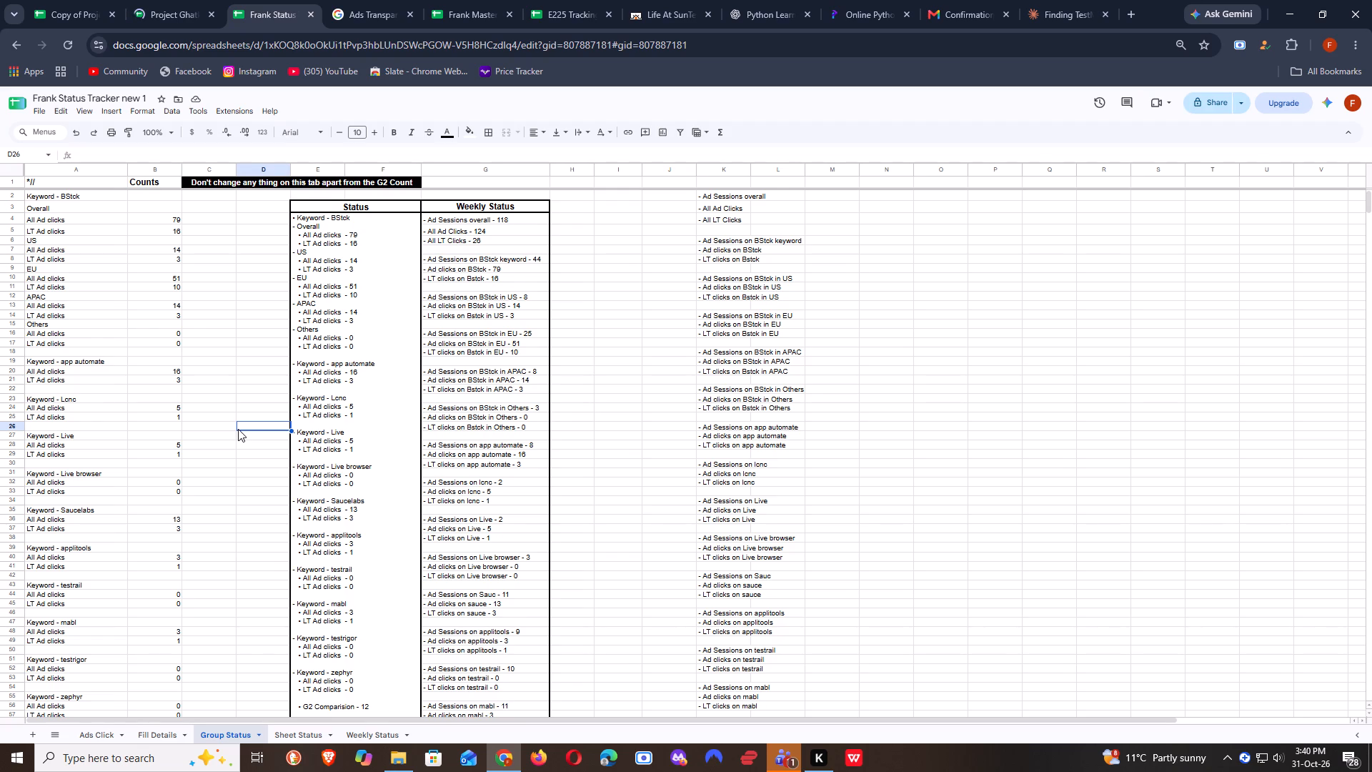
scroll(237, 429, down, 3)
scroll(237, 429, up, 2)
scroll(207, 550, up, 4)
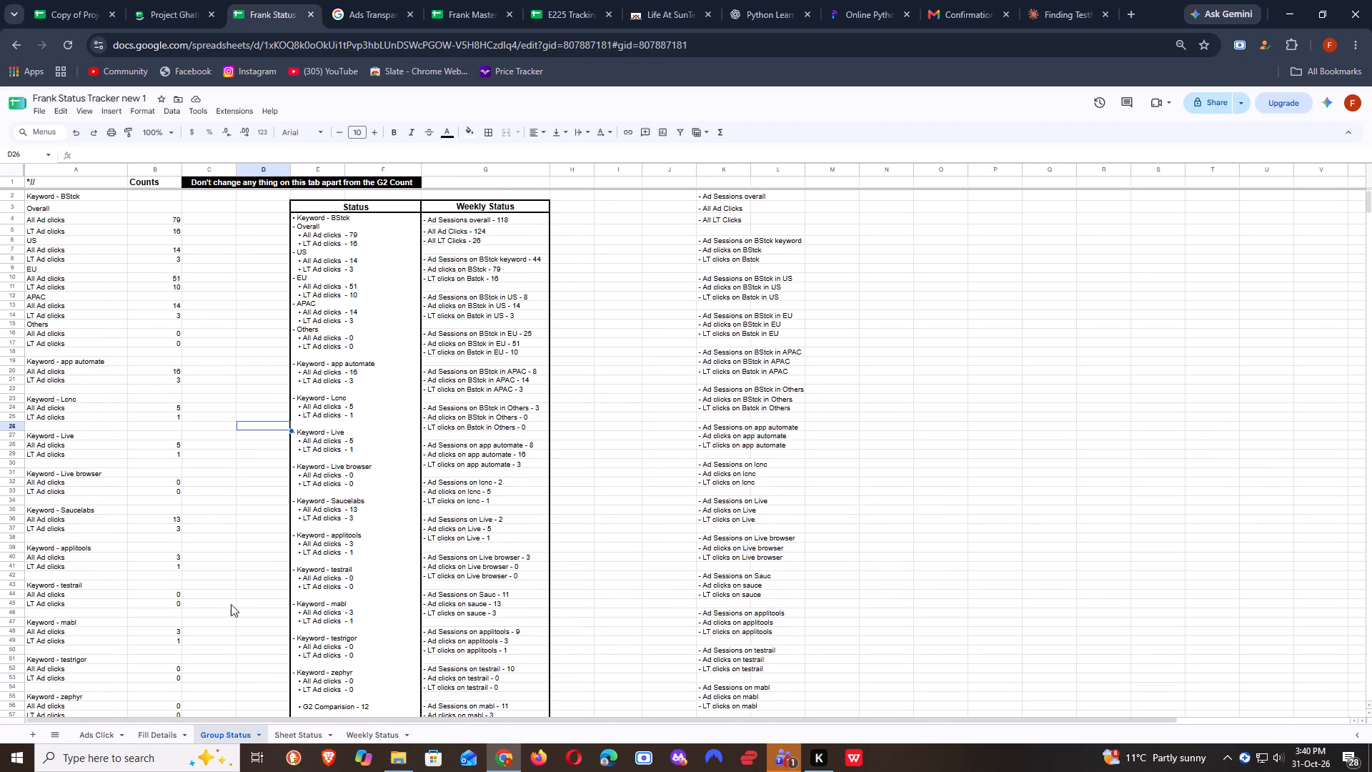
scroll(232, 603, down, 2)
scroll(233, 601, up, 4)
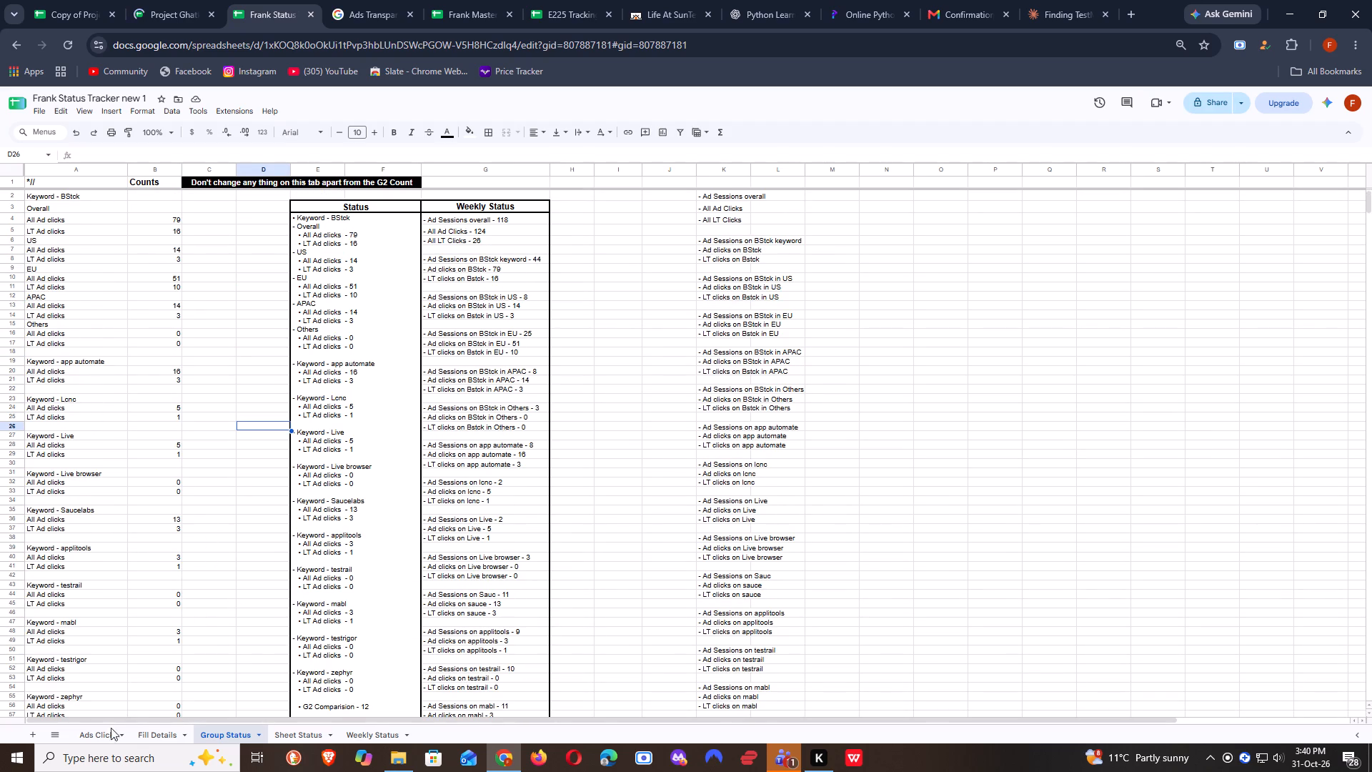
Compare the Ads Click keyword counts with the Fill Details categories and the Group Status summary.
click(93, 730)
click(162, 741)
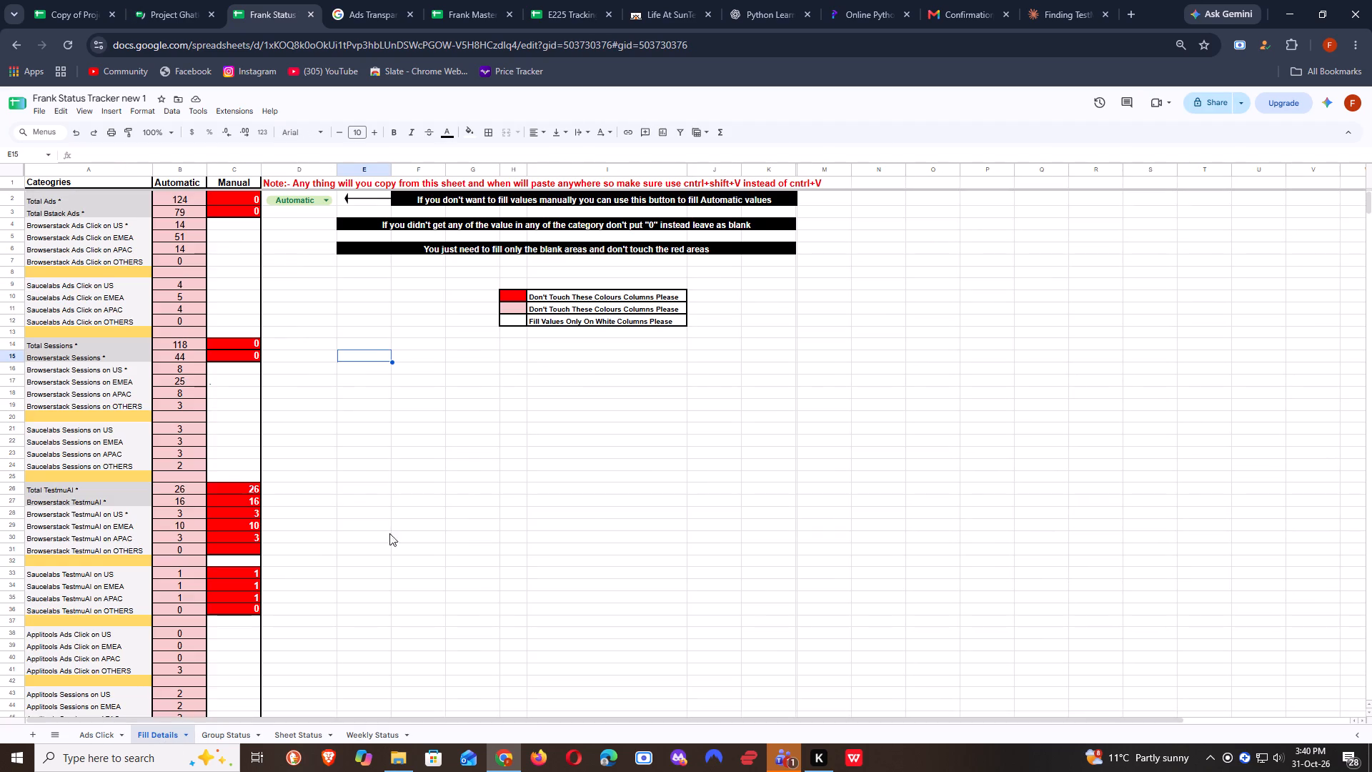
click(98, 728)
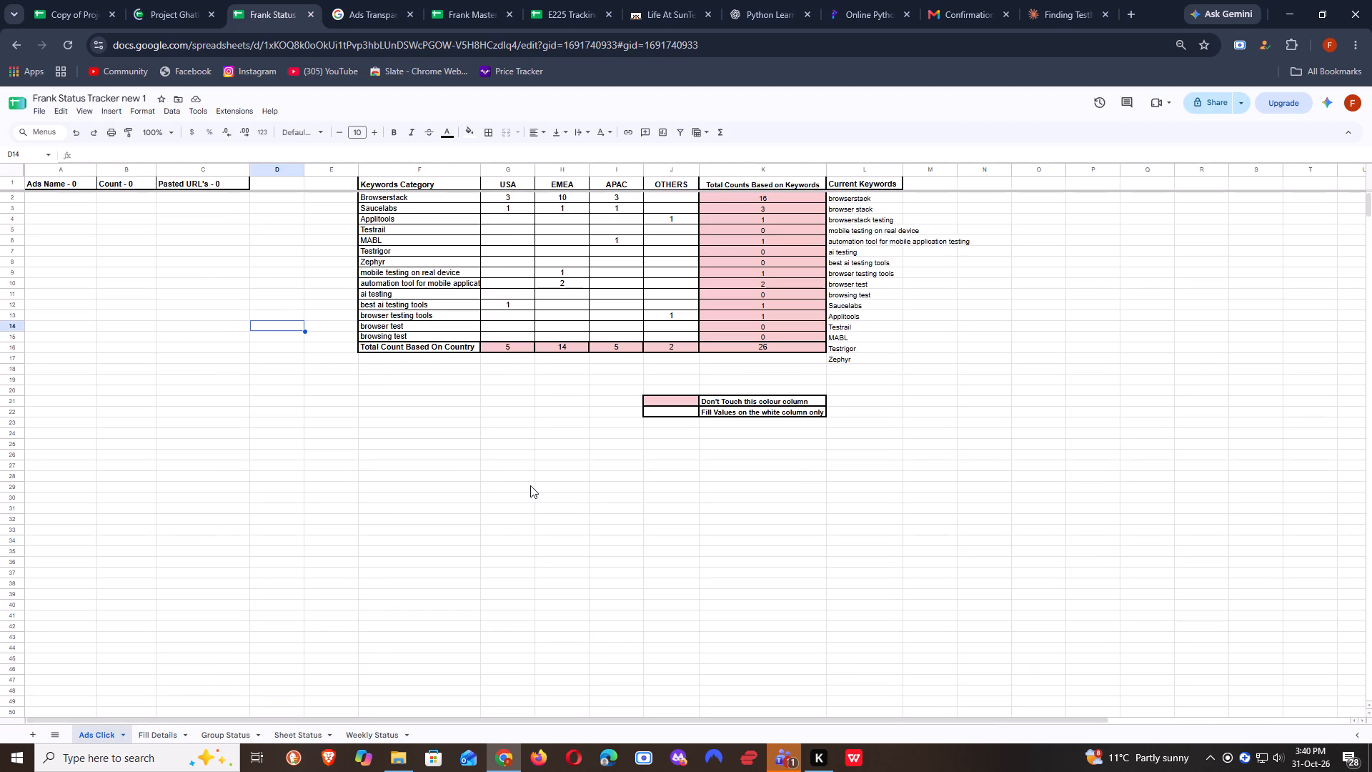
click(530, 485)
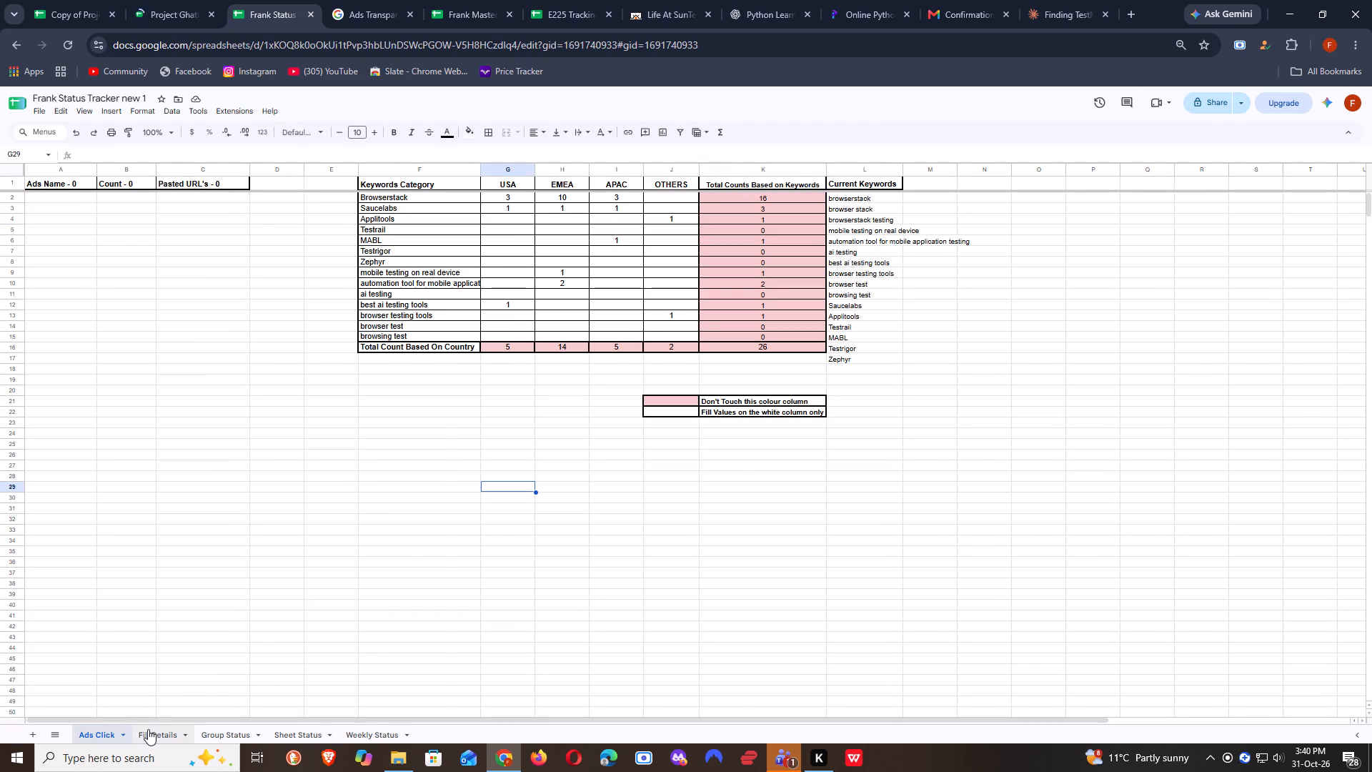
click(148, 729)
click(404, 585)
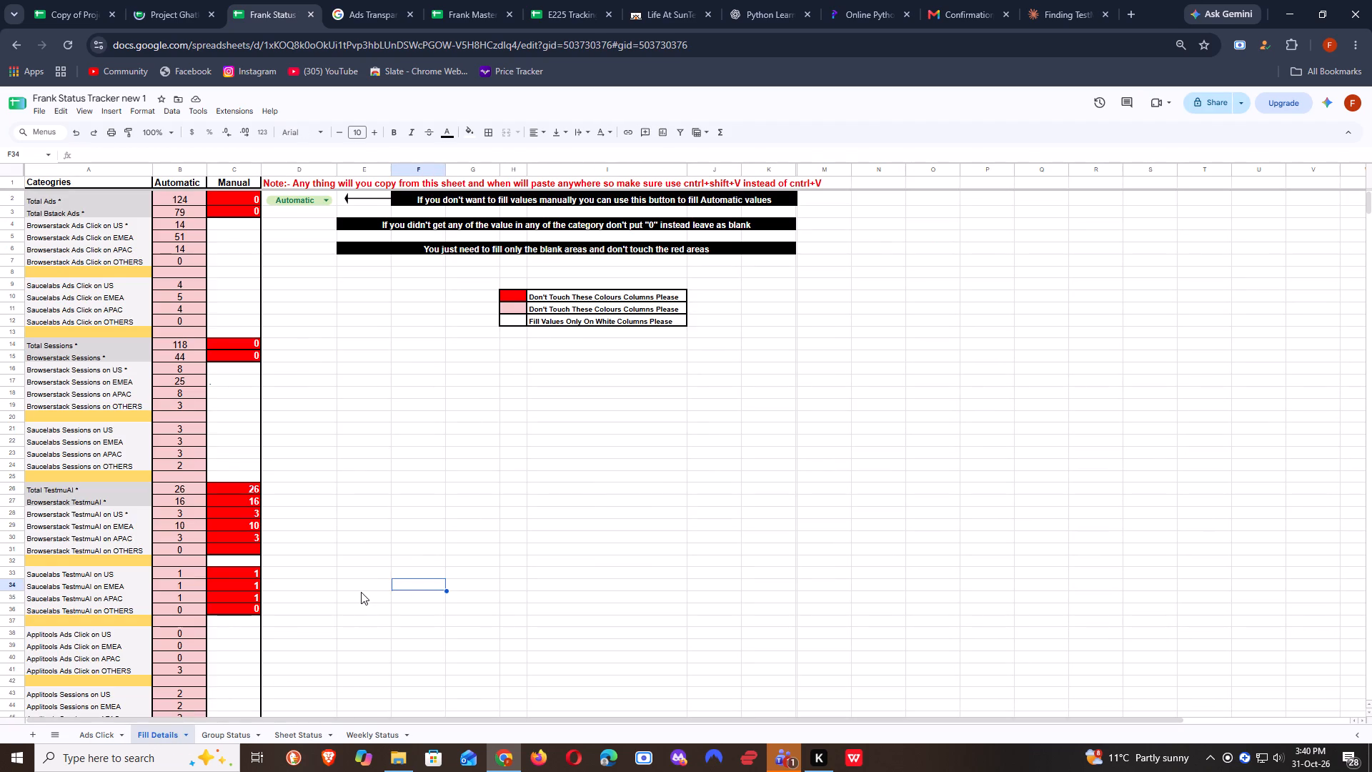
click(227, 736)
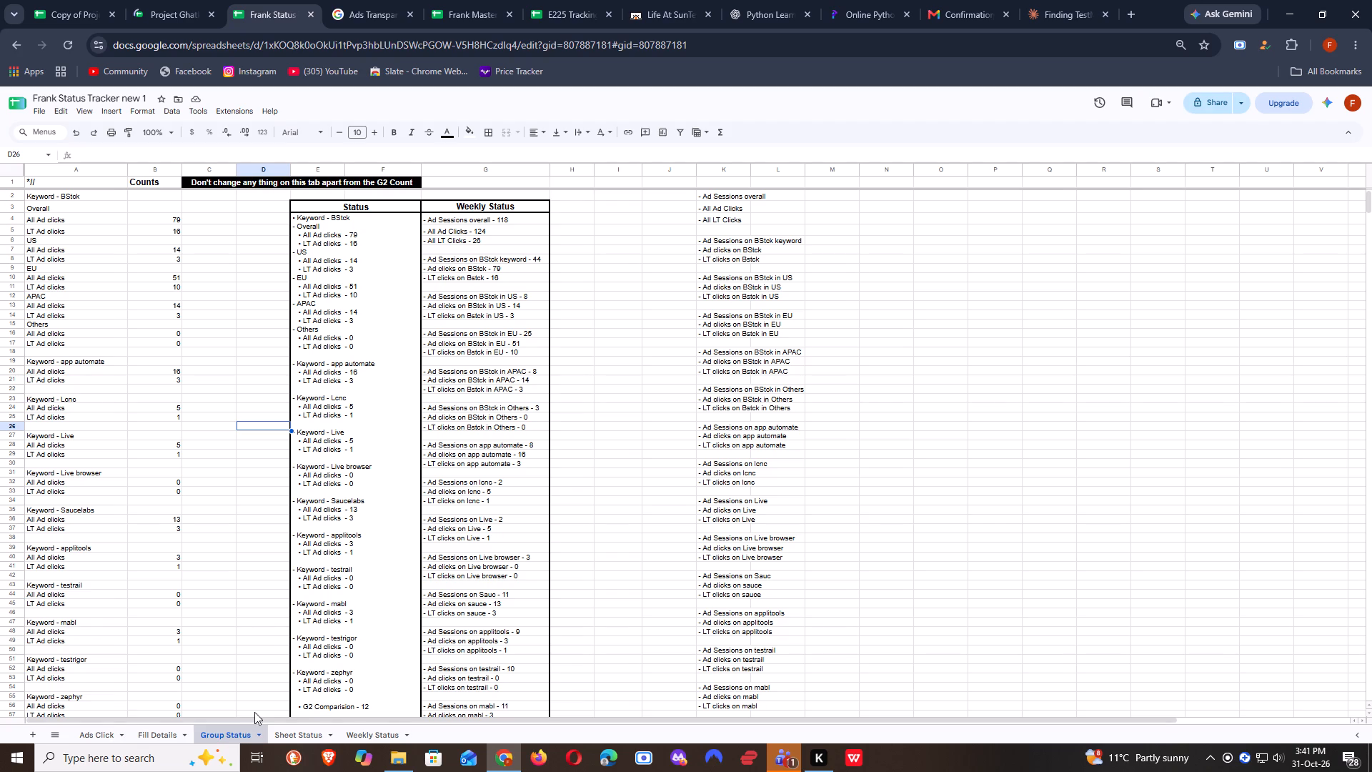
click(255, 638)
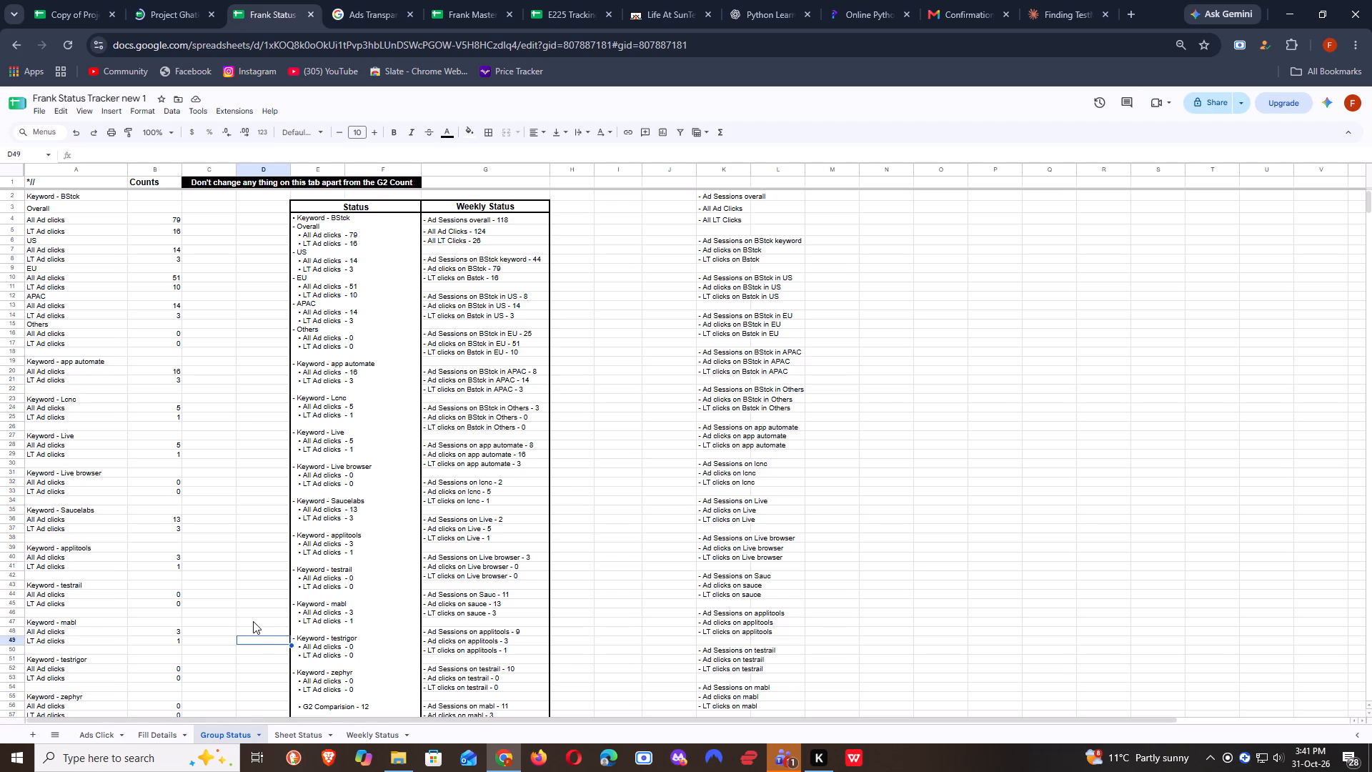
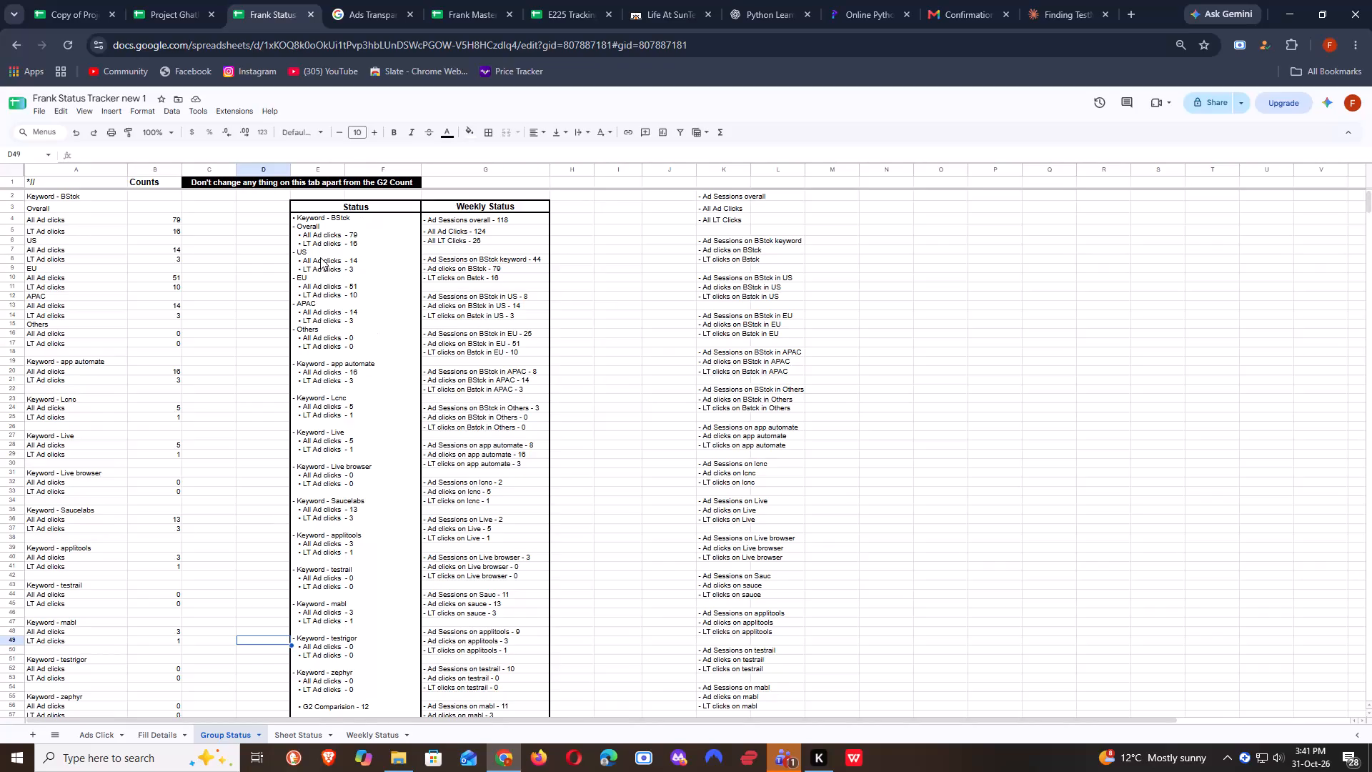
Copy the merged Status summary cell with the keyword ad click breakdown on the Group Status sheet.
click(243, 353)
click(361, 382)
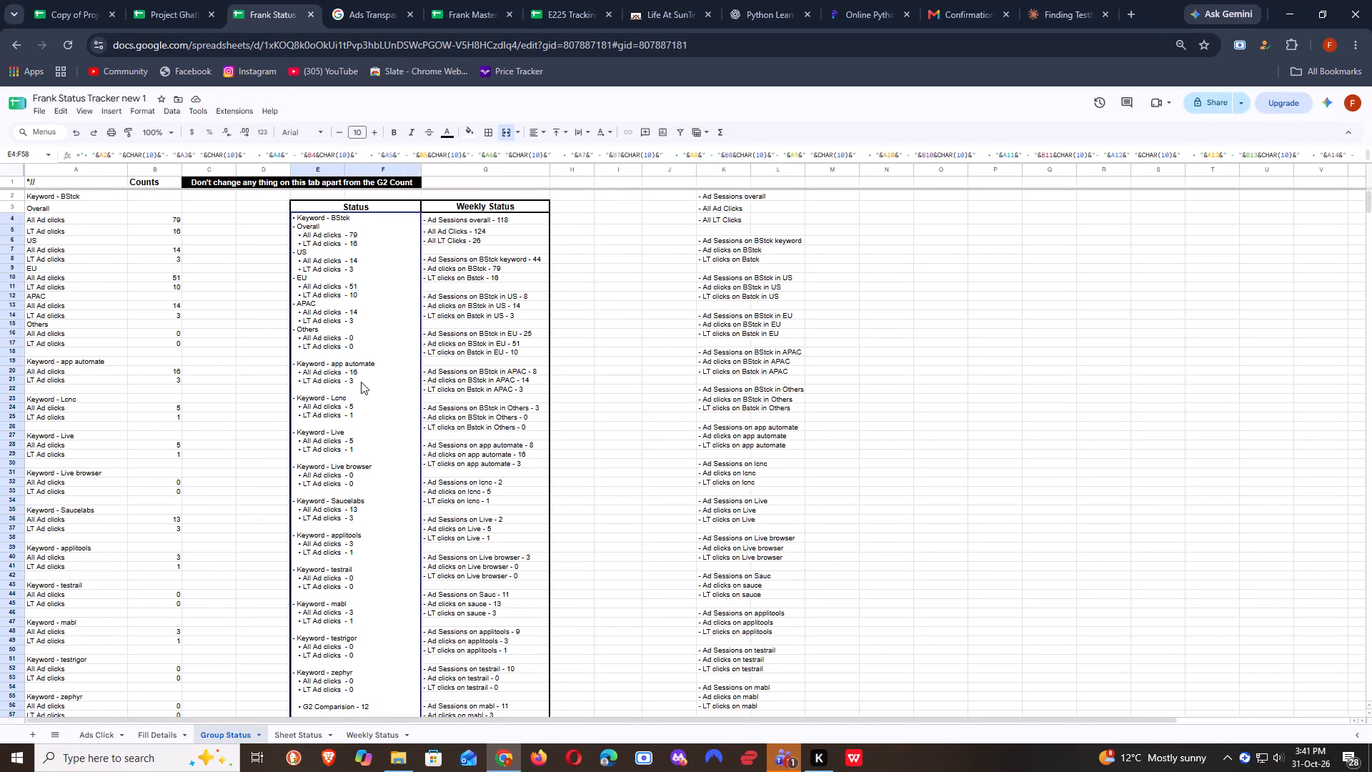
key(ctrl+c)
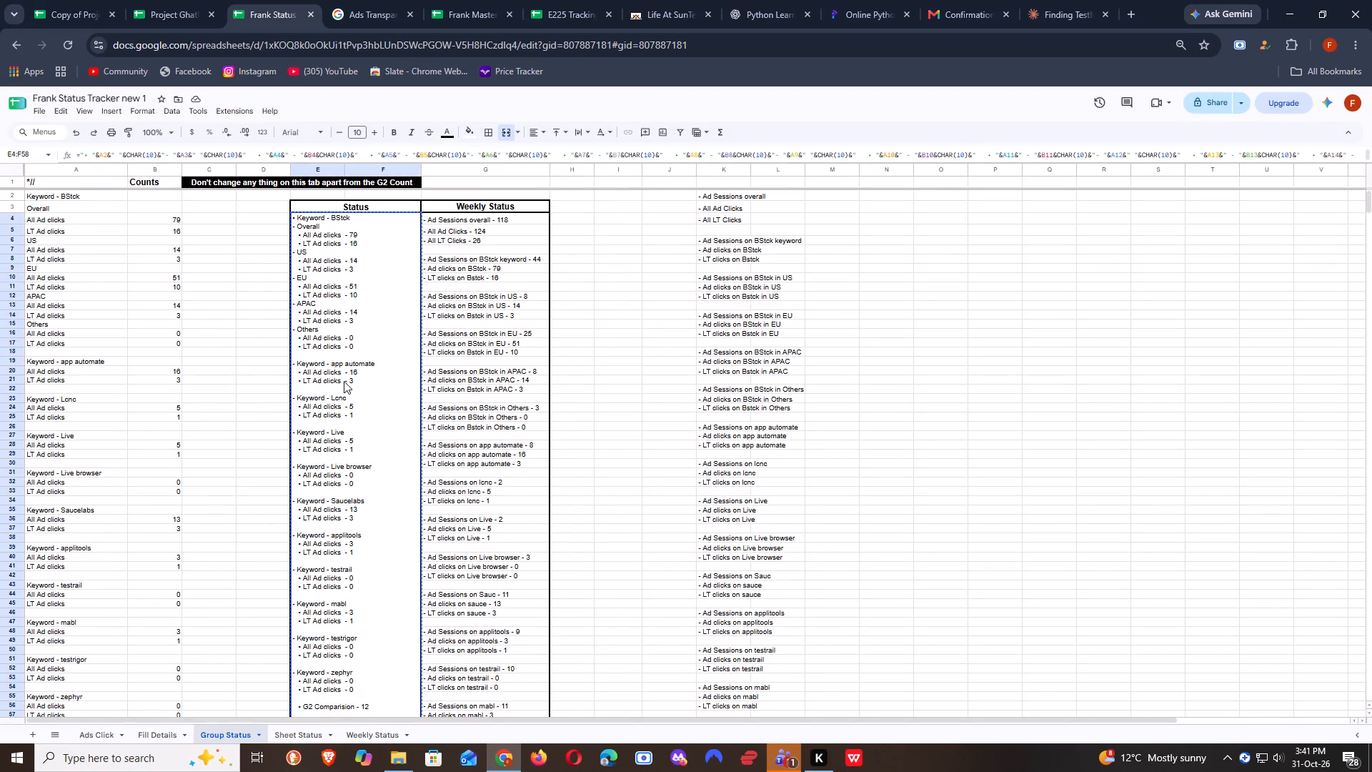
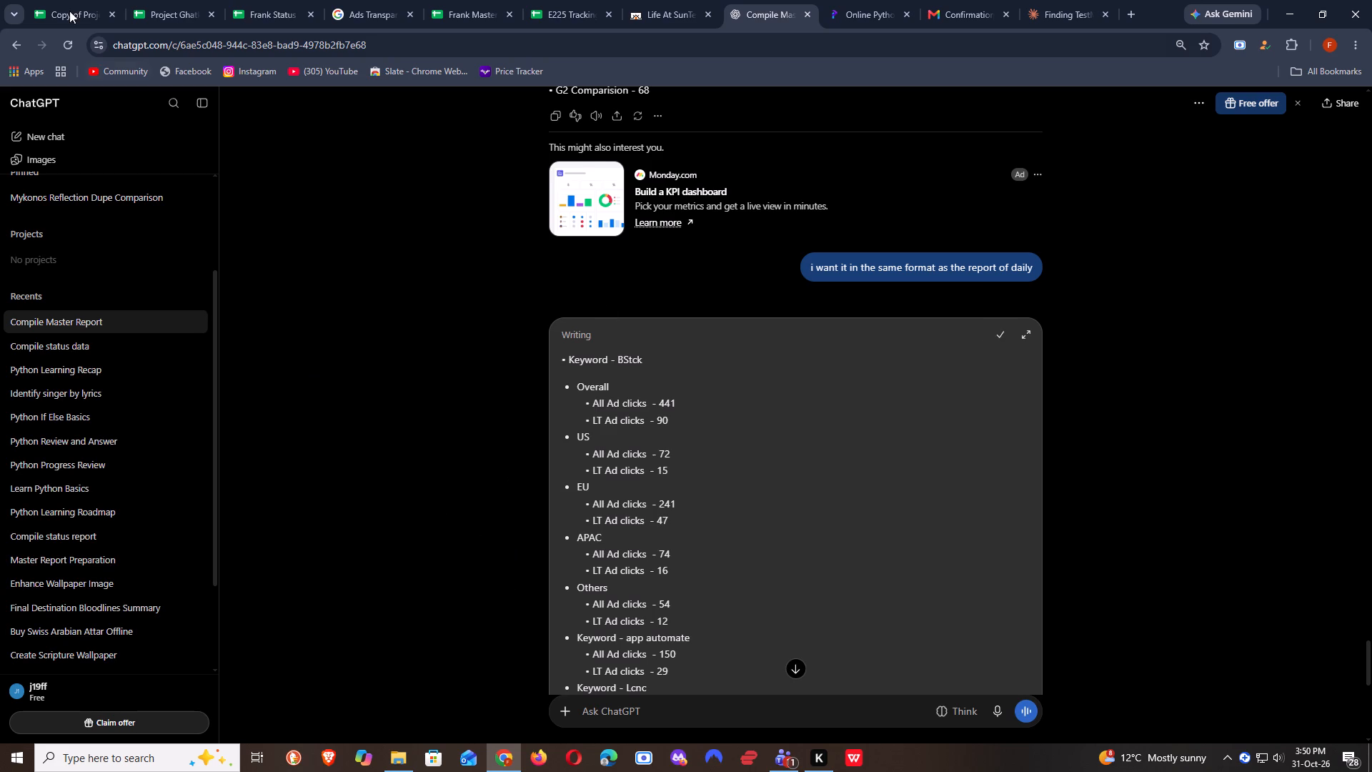
Switch to the Copy of Project Ghatkopar Consultant Tasks 7 Frank FA spreadsheet and open its Ads Clicked Tracker sheet.
click(66, 0)
click(526, 431)
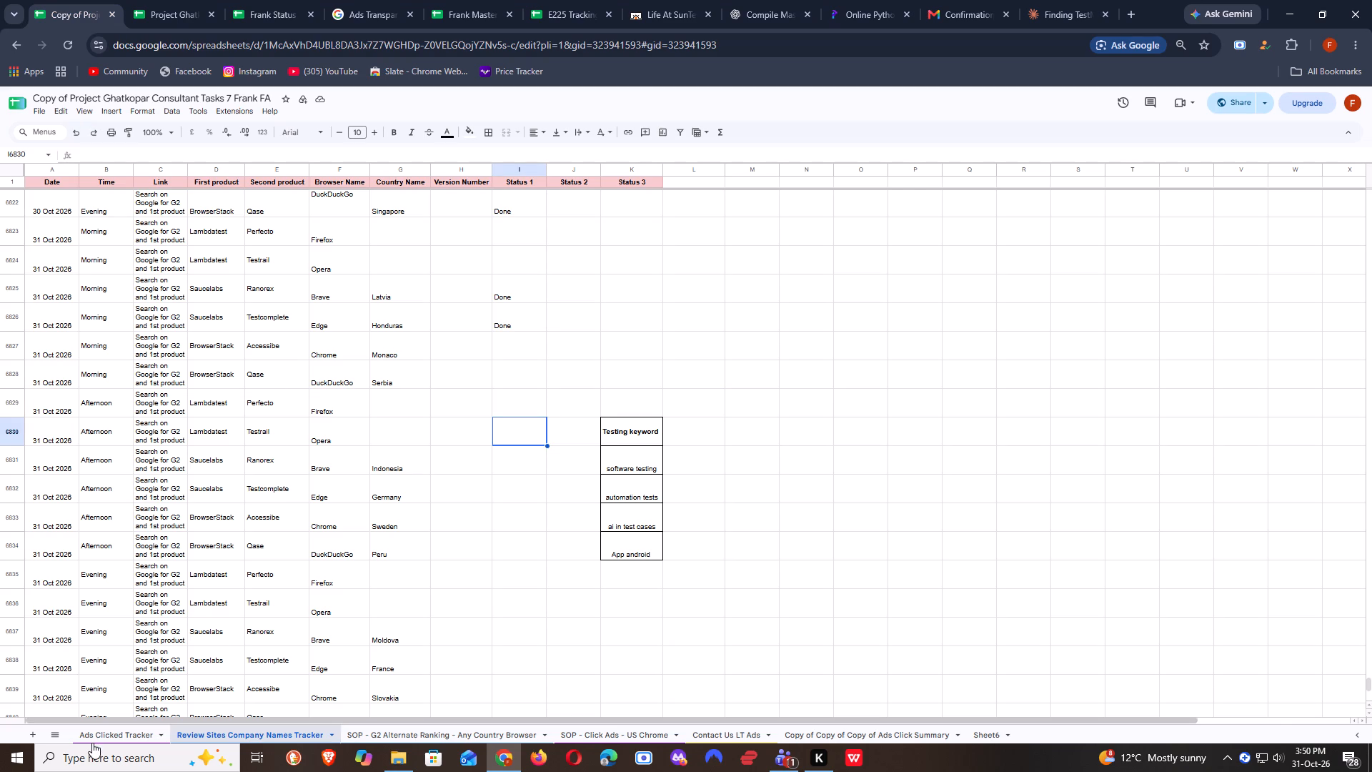
click(92, 743)
click(237, 616)
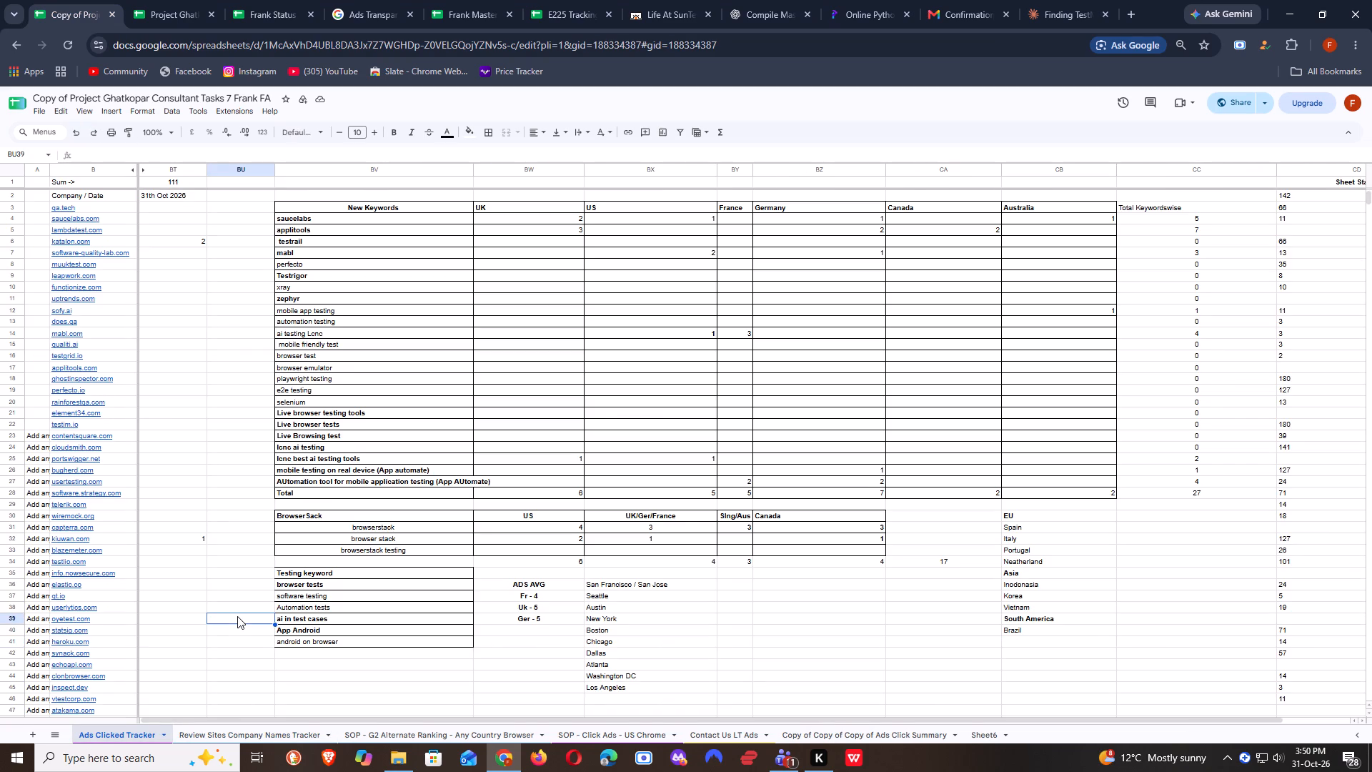
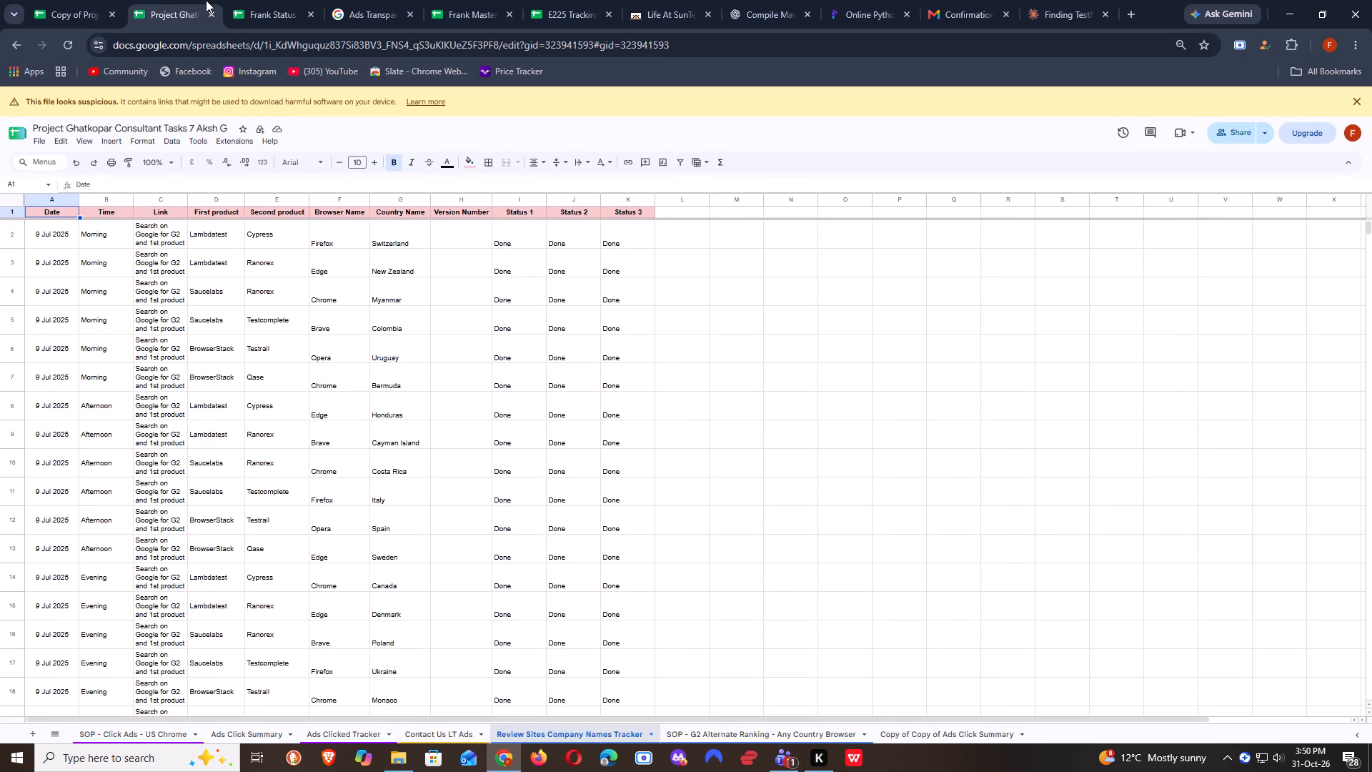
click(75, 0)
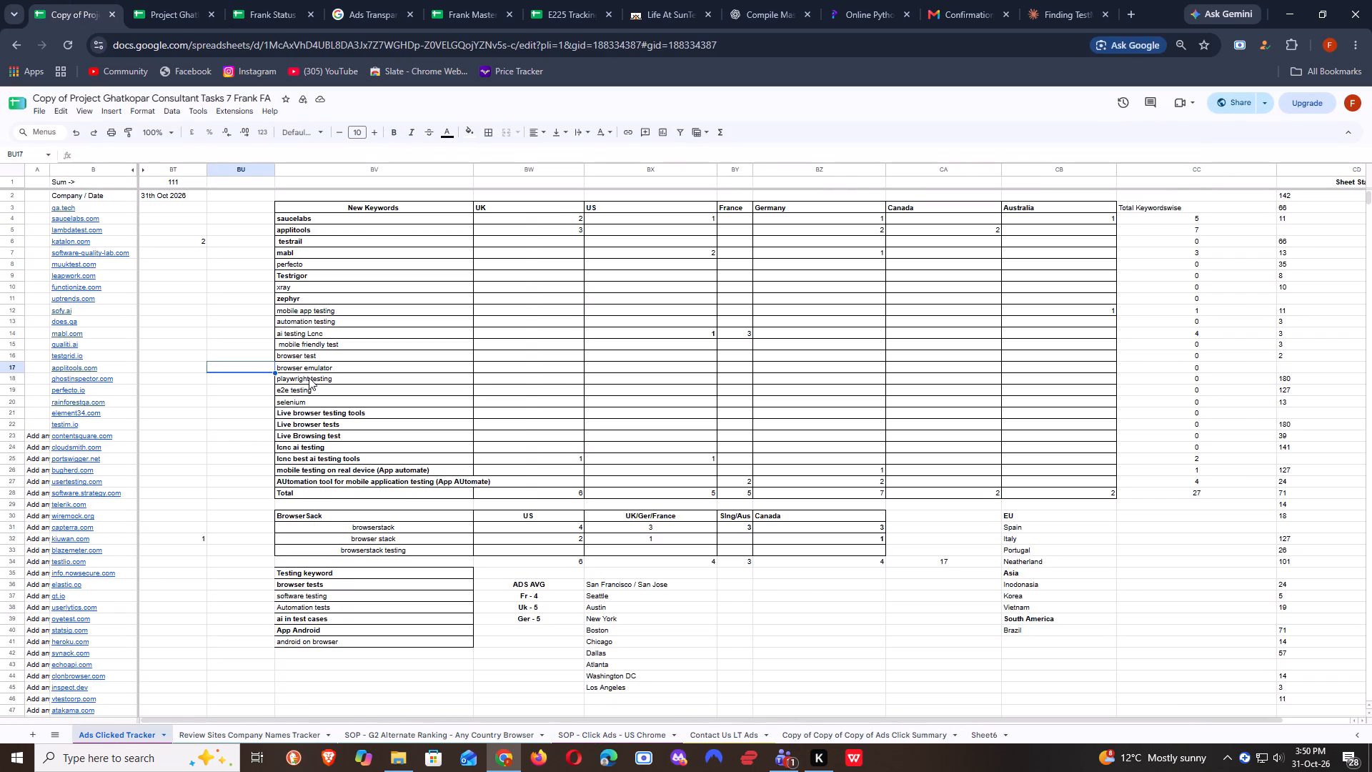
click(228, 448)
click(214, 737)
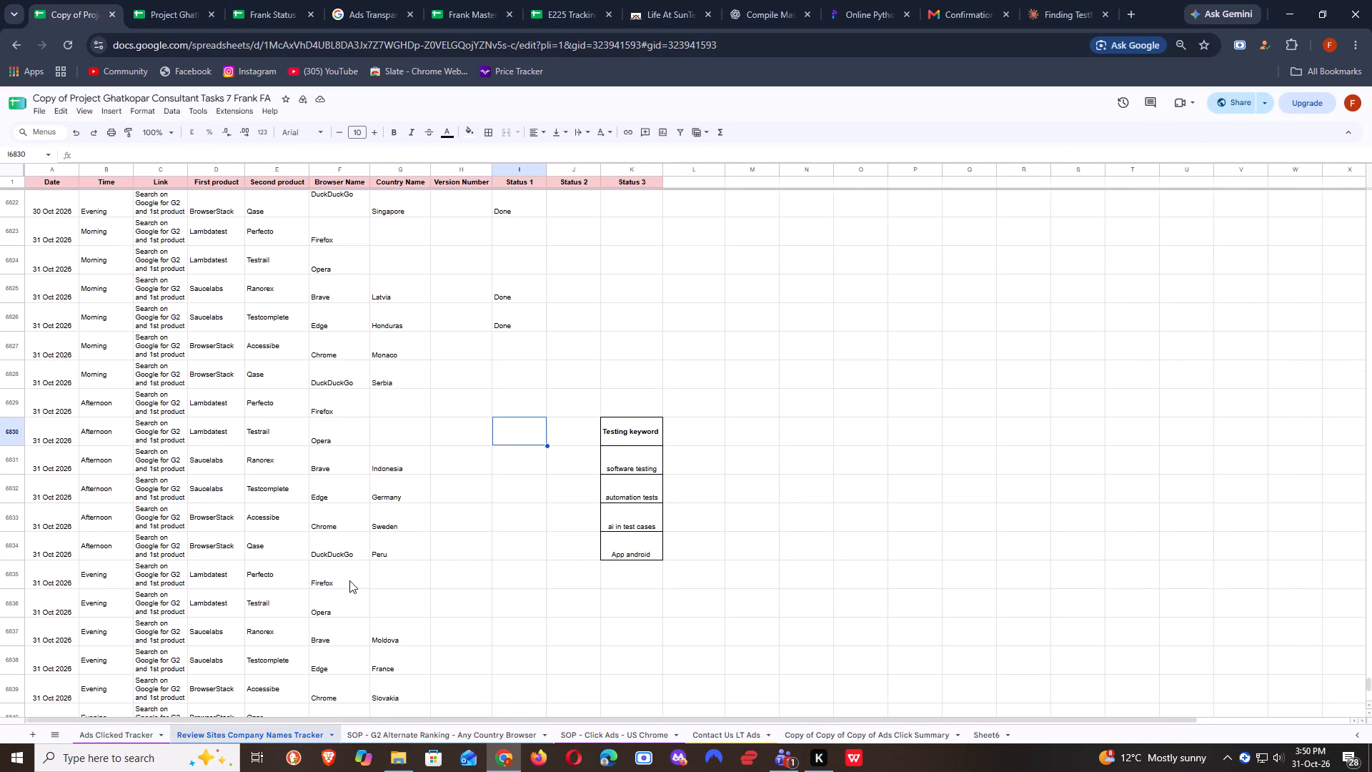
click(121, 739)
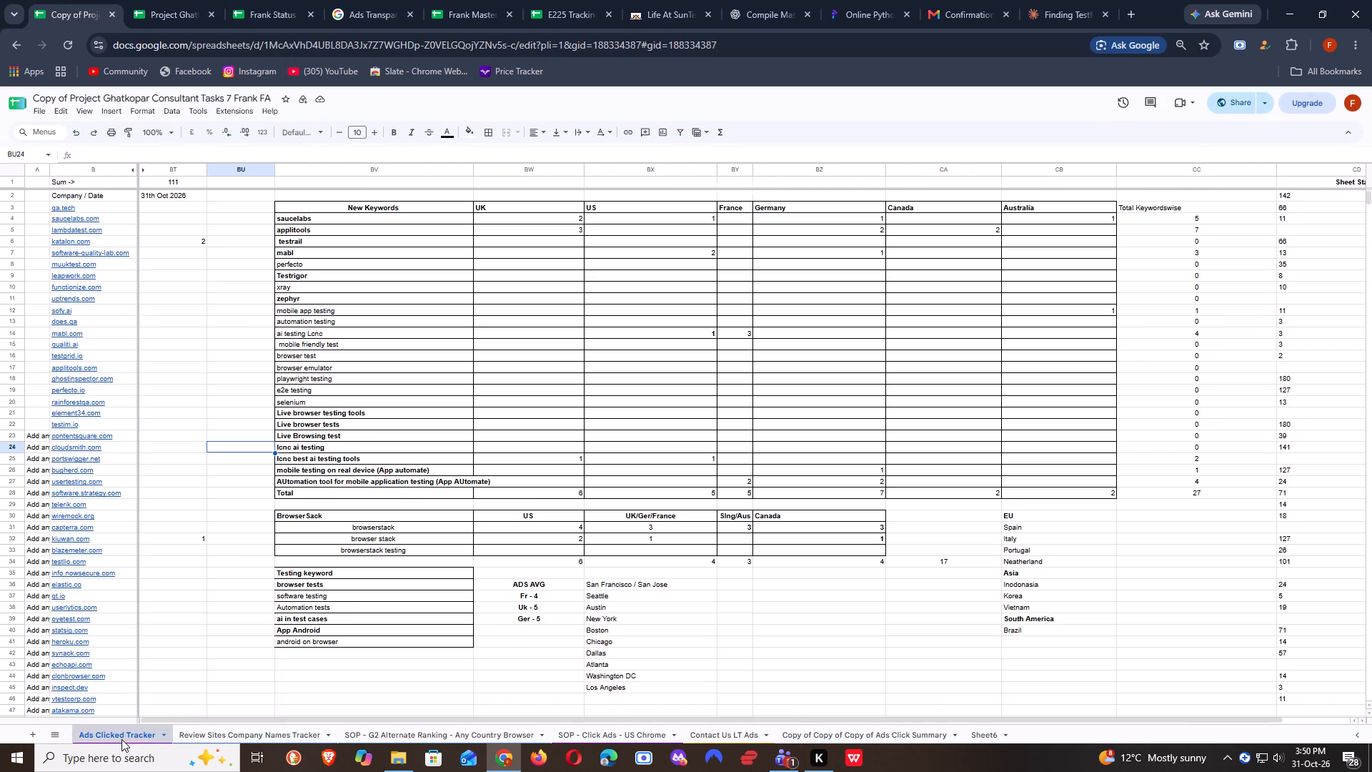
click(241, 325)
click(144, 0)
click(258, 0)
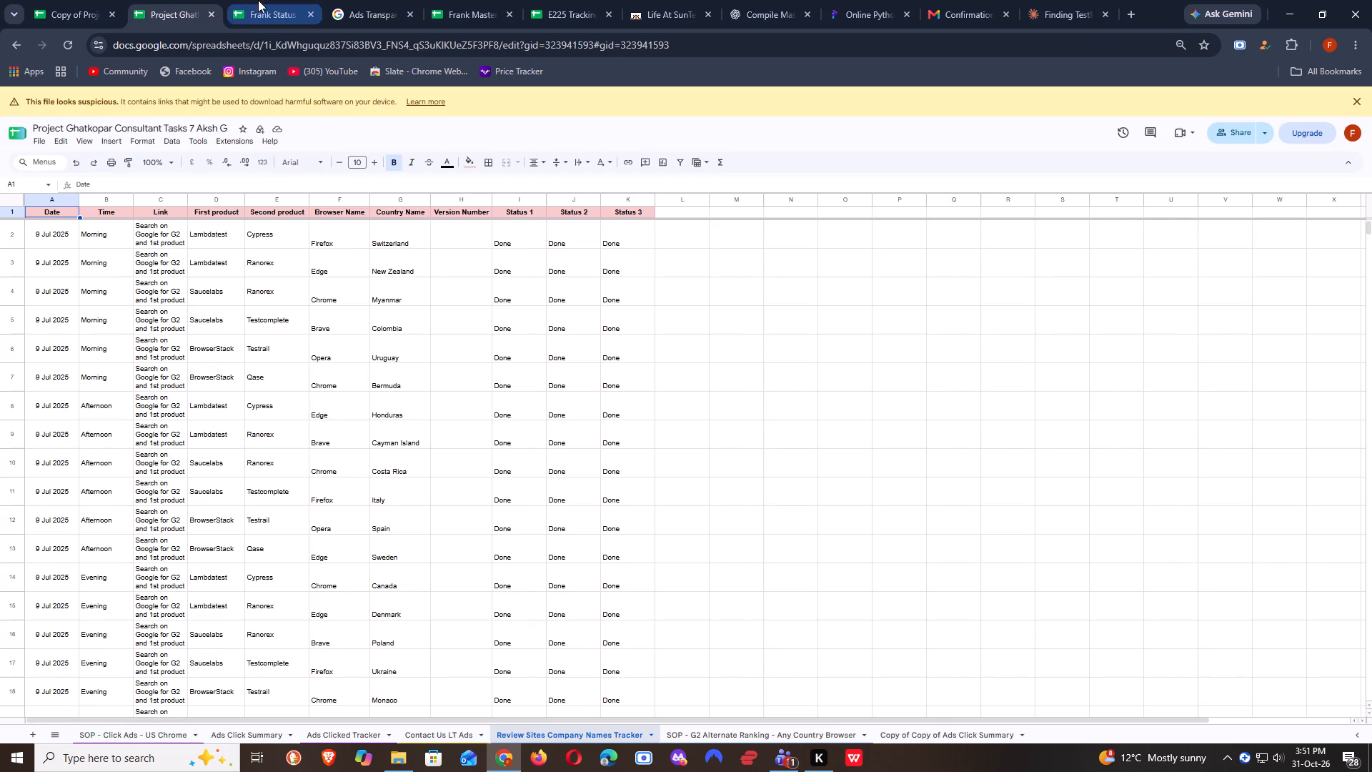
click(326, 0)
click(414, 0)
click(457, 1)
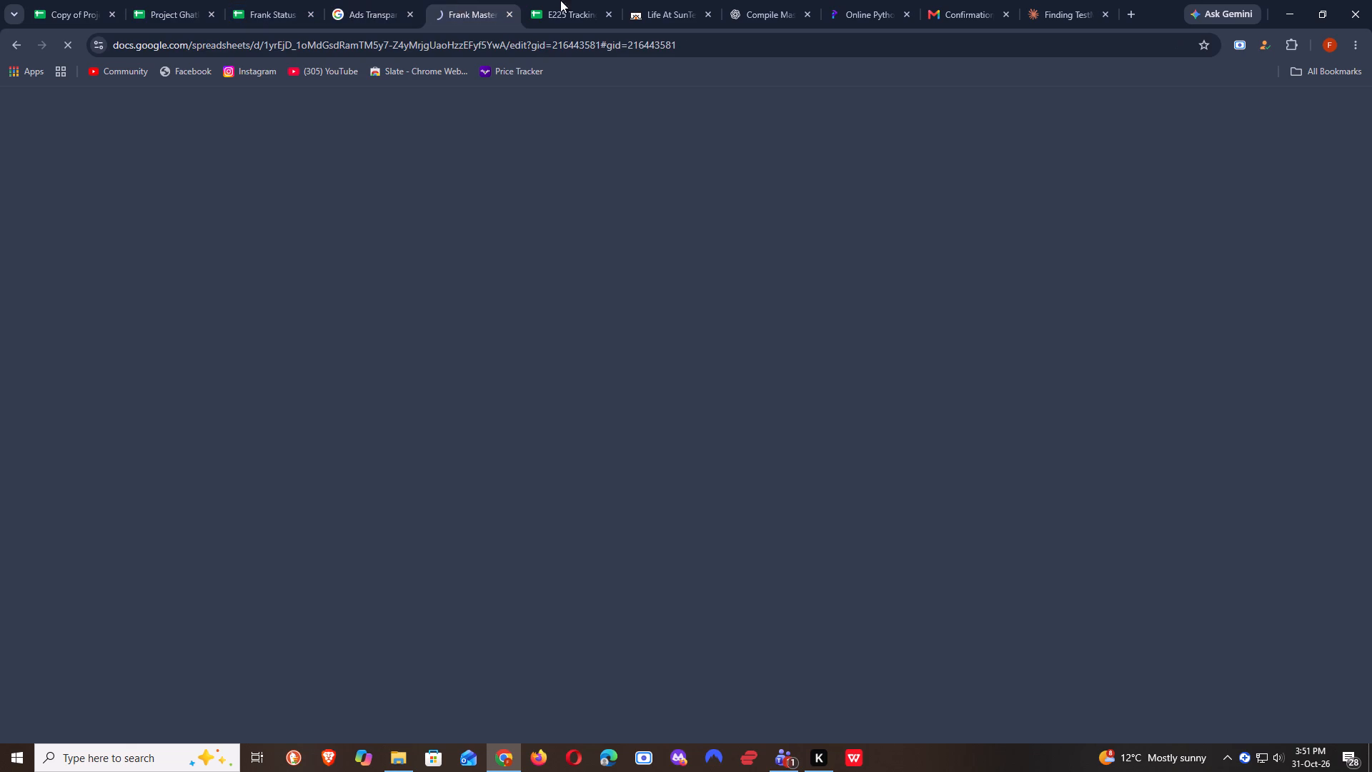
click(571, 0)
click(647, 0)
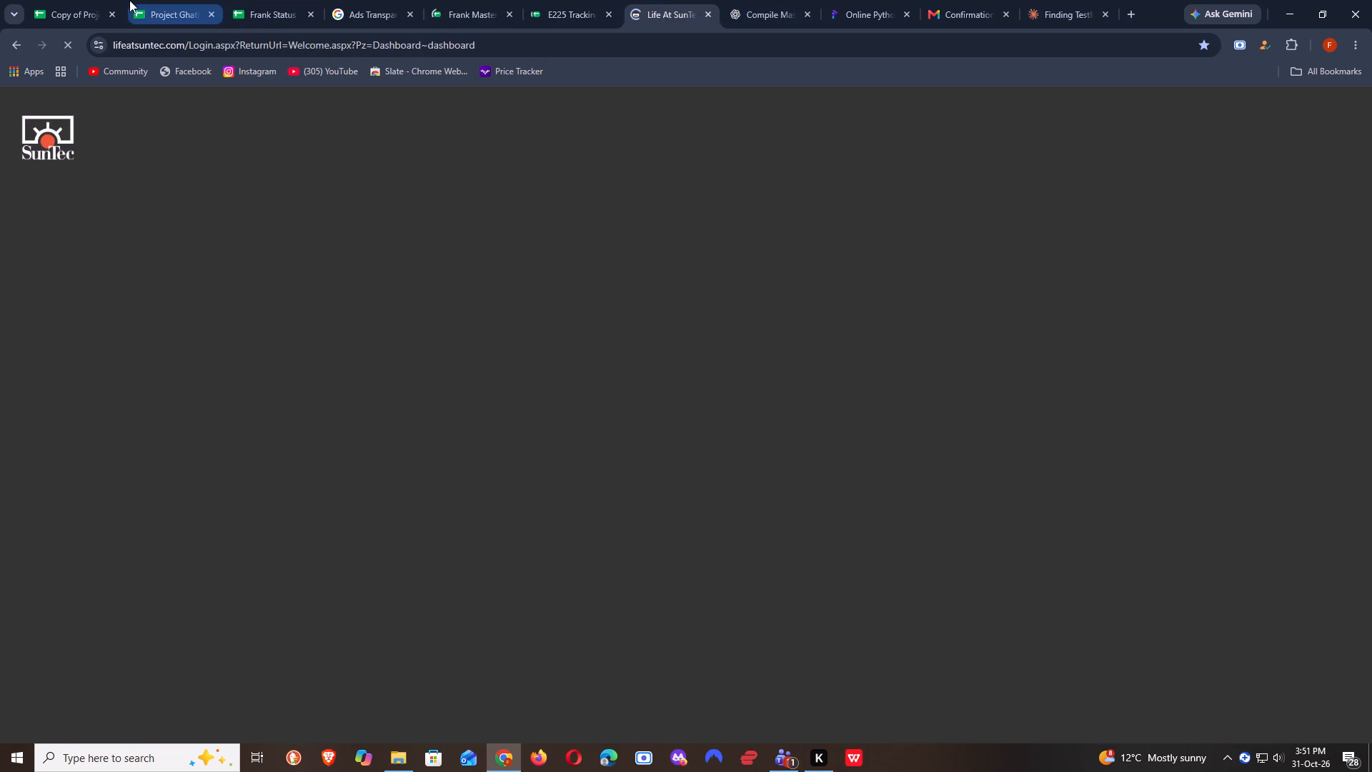
Switch to the Frank Status Tracker new 1 spreadsheet and check the counts on its Fill Details and Sheet Status sheets.
click(239, 10)
click(259, 336)
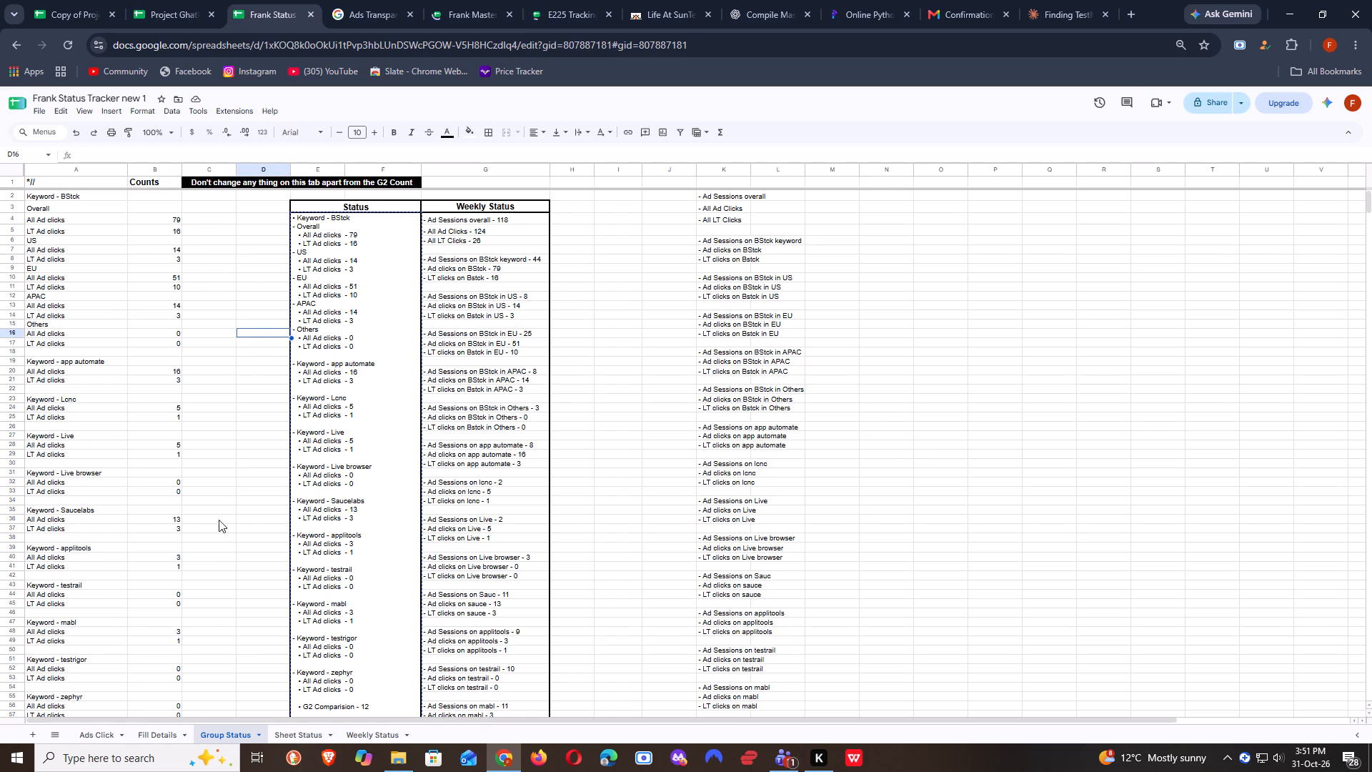
click(164, 736)
scroll(313, 367, up, 2)
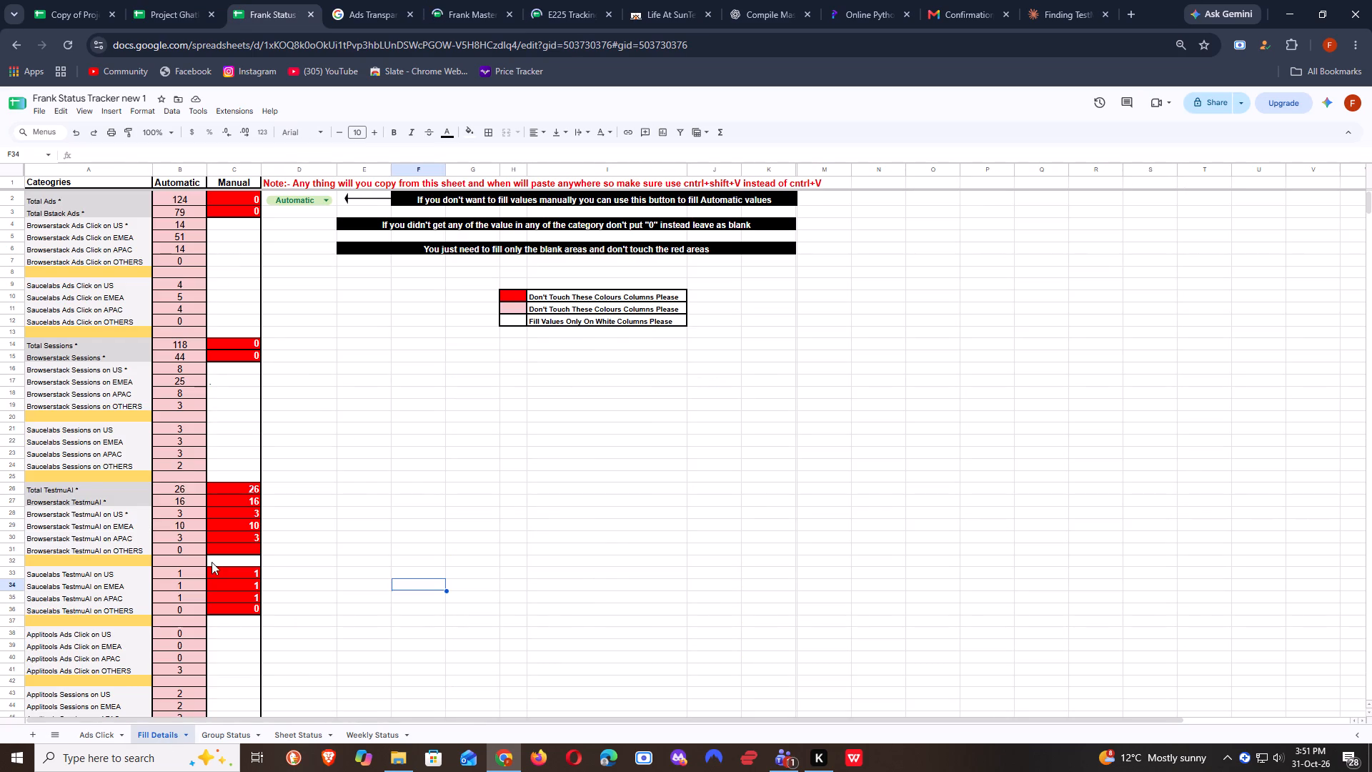
click(285, 736)
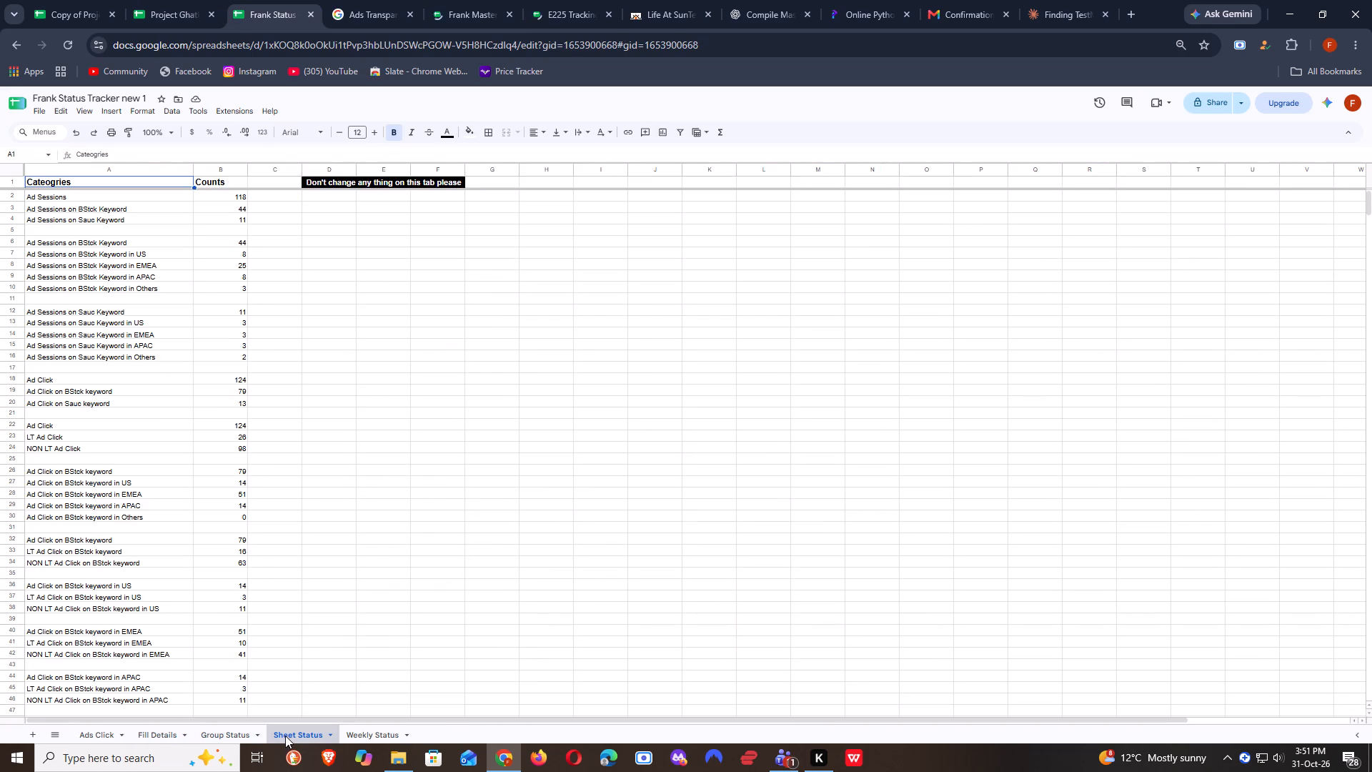
click(335, 400)
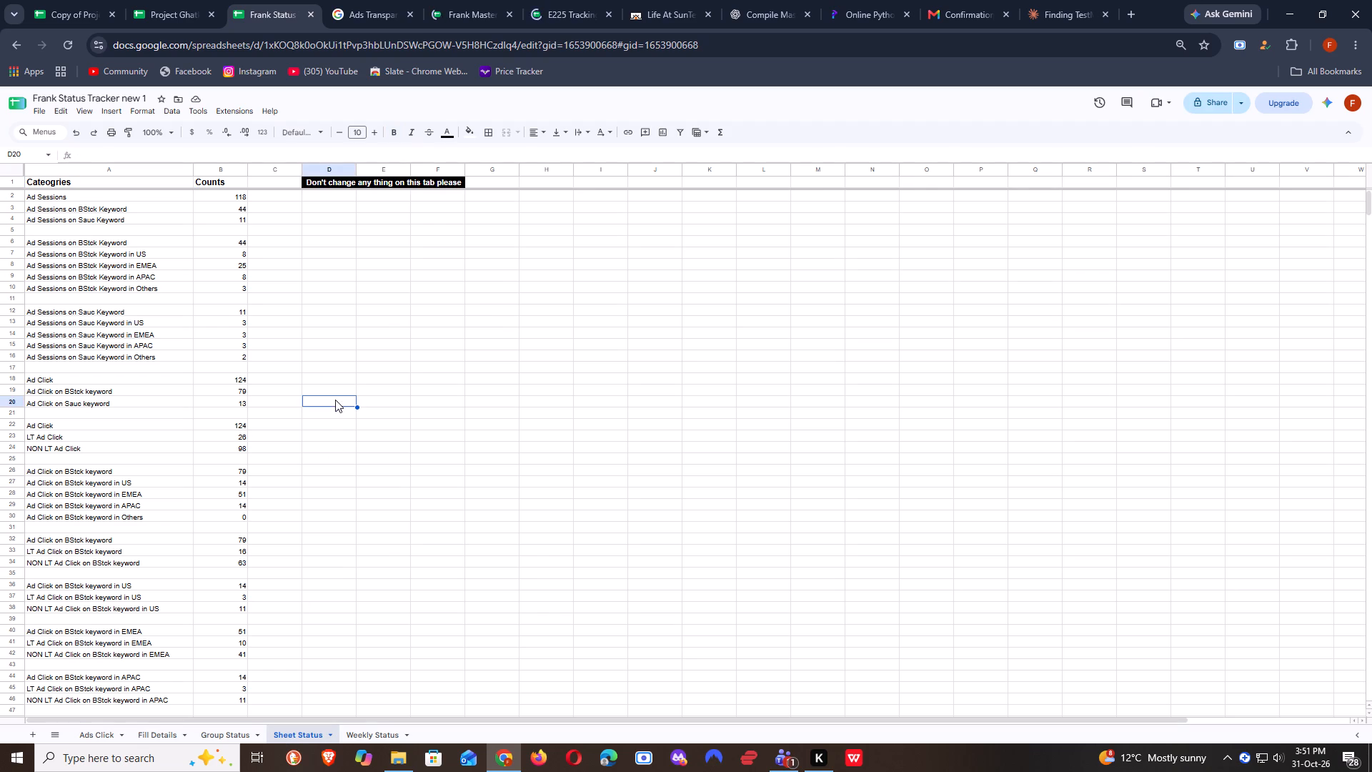
In the E225 Tracking Sheet's Shift Tracker, date the first undated row below the 30-Oct-2026 entries as 31-Oct-2026.
click(552, 0)
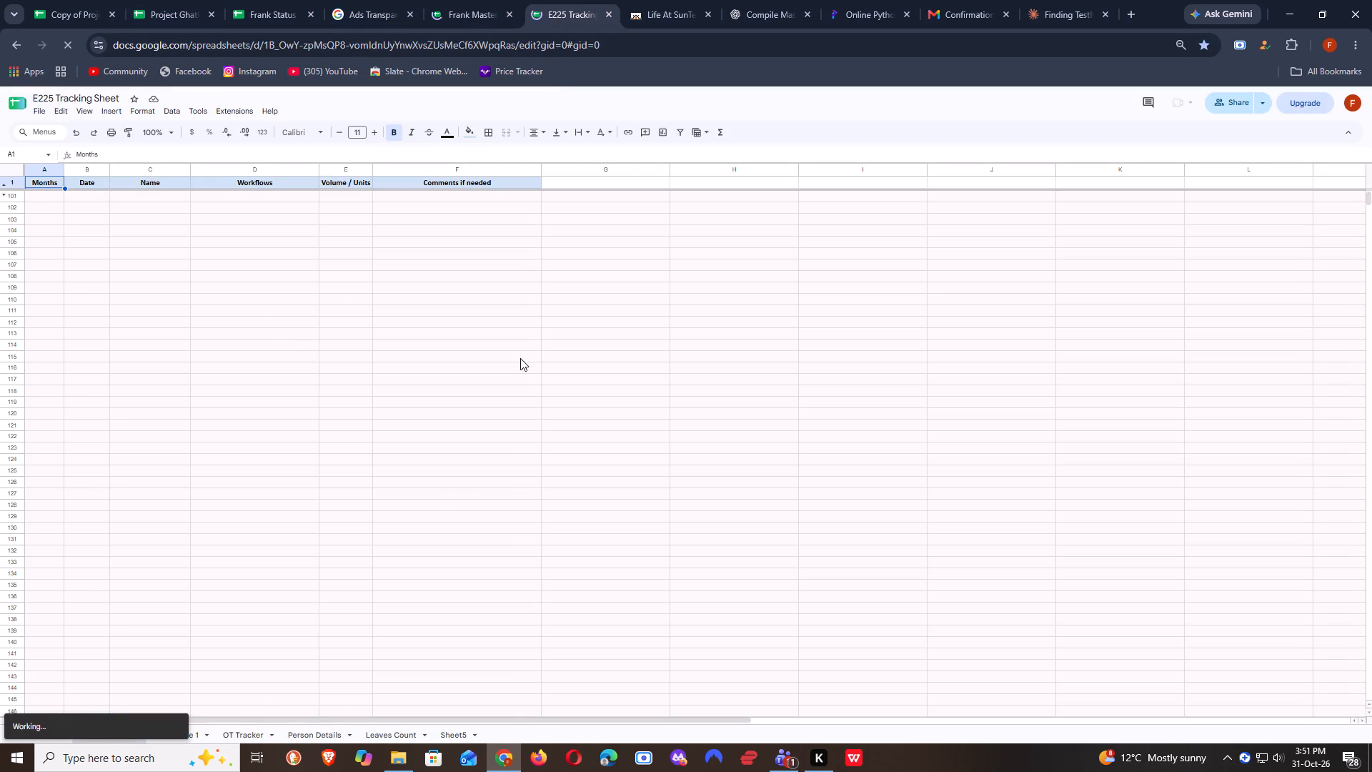
click(520, 358)
scroll(330, 402, down, 18)
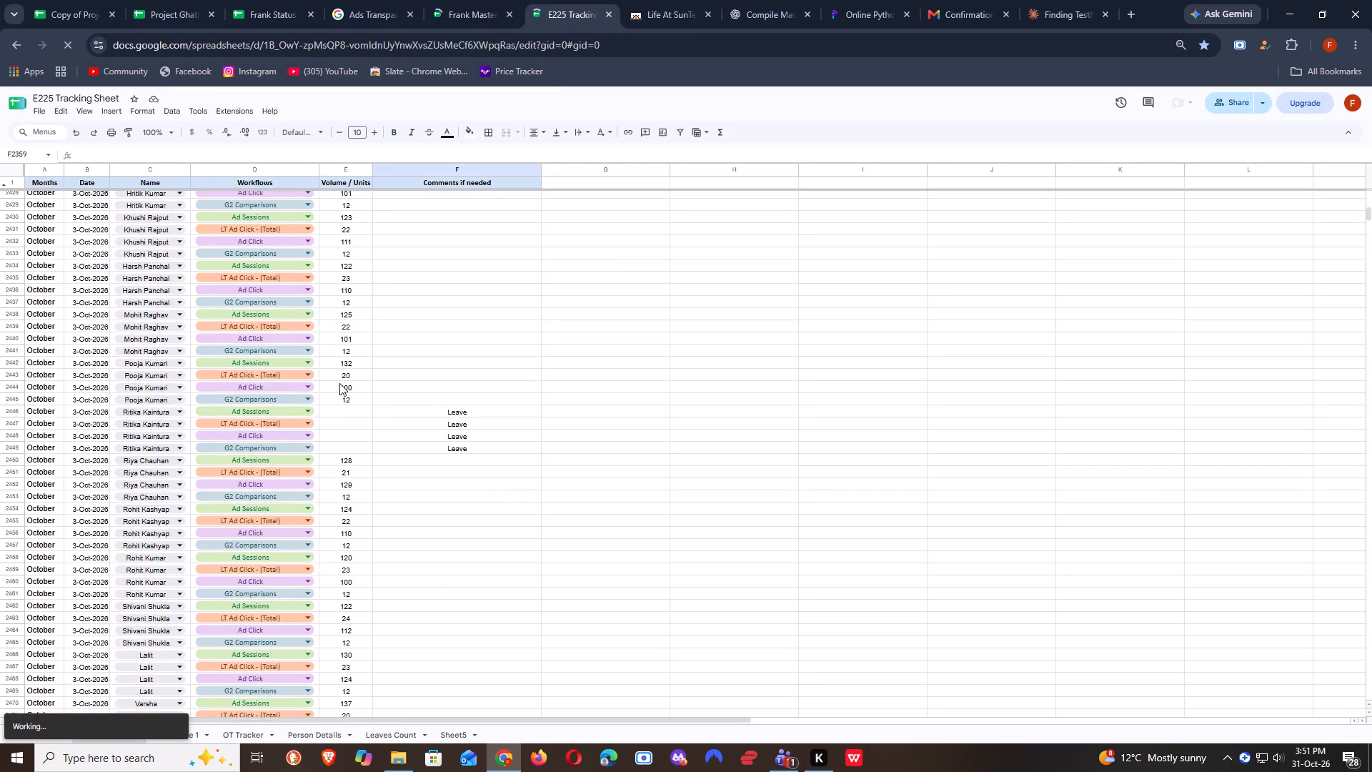
scroll(339, 383, down, 3)
scroll(339, 383, down, 20)
scroll(339, 383, down, 13)
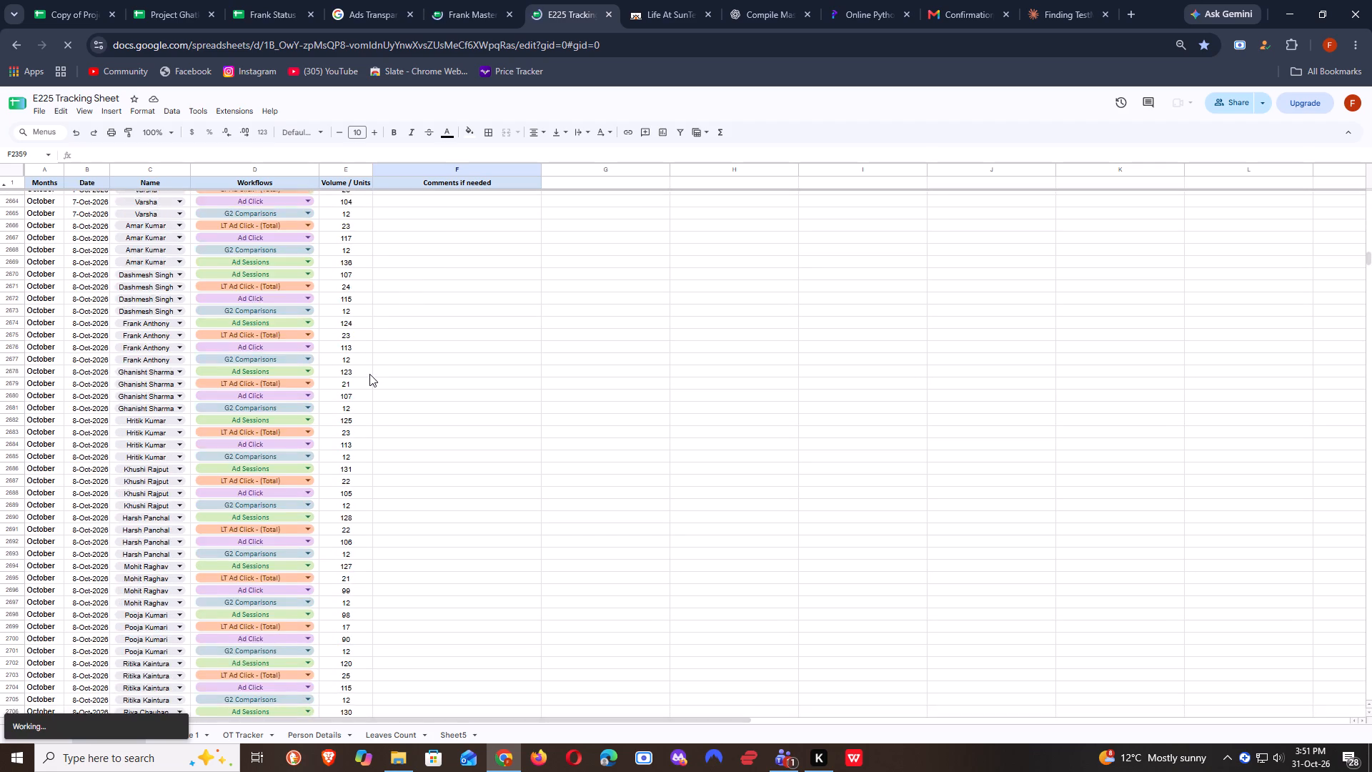
scroll(369, 374, down, 6)
drag(1370, 259, 1370, 440)
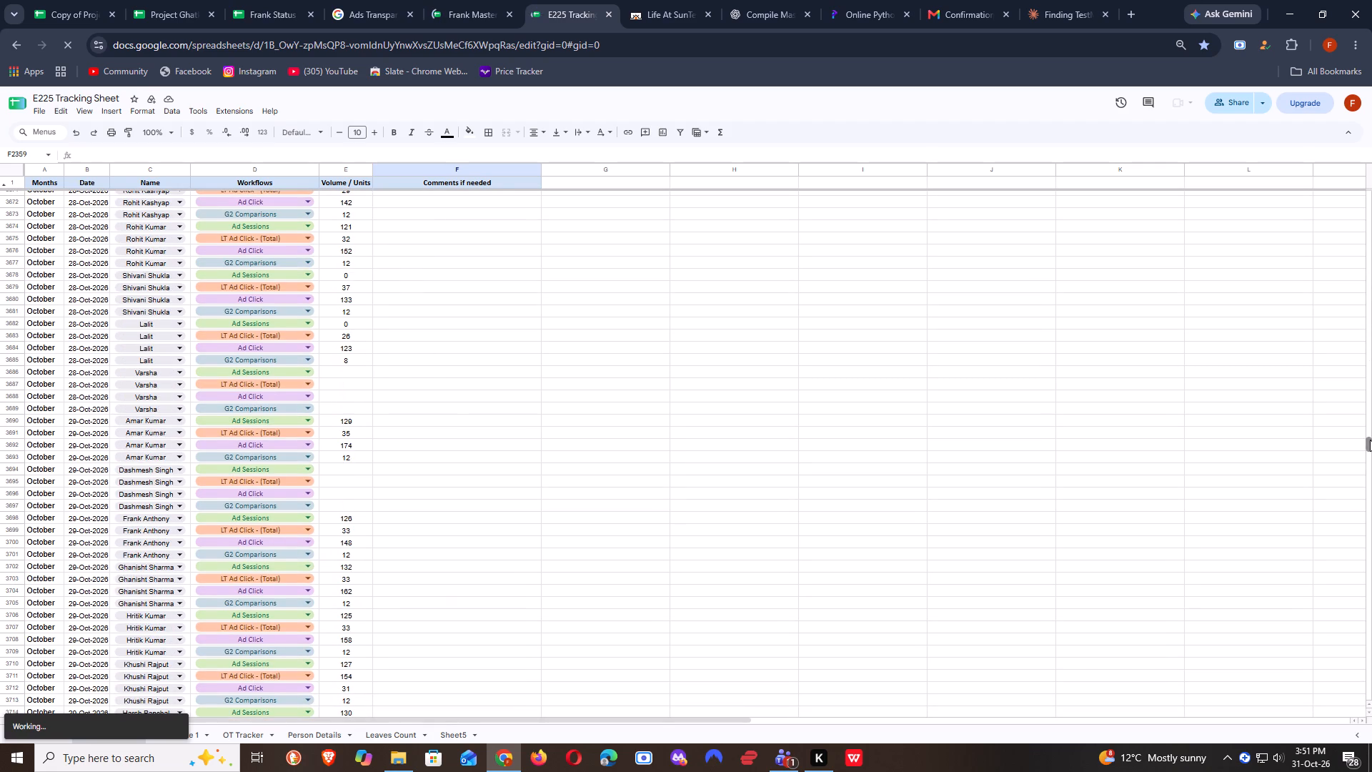
drag(1370, 440, 1353, 469)
scroll(670, 373, up, 14)
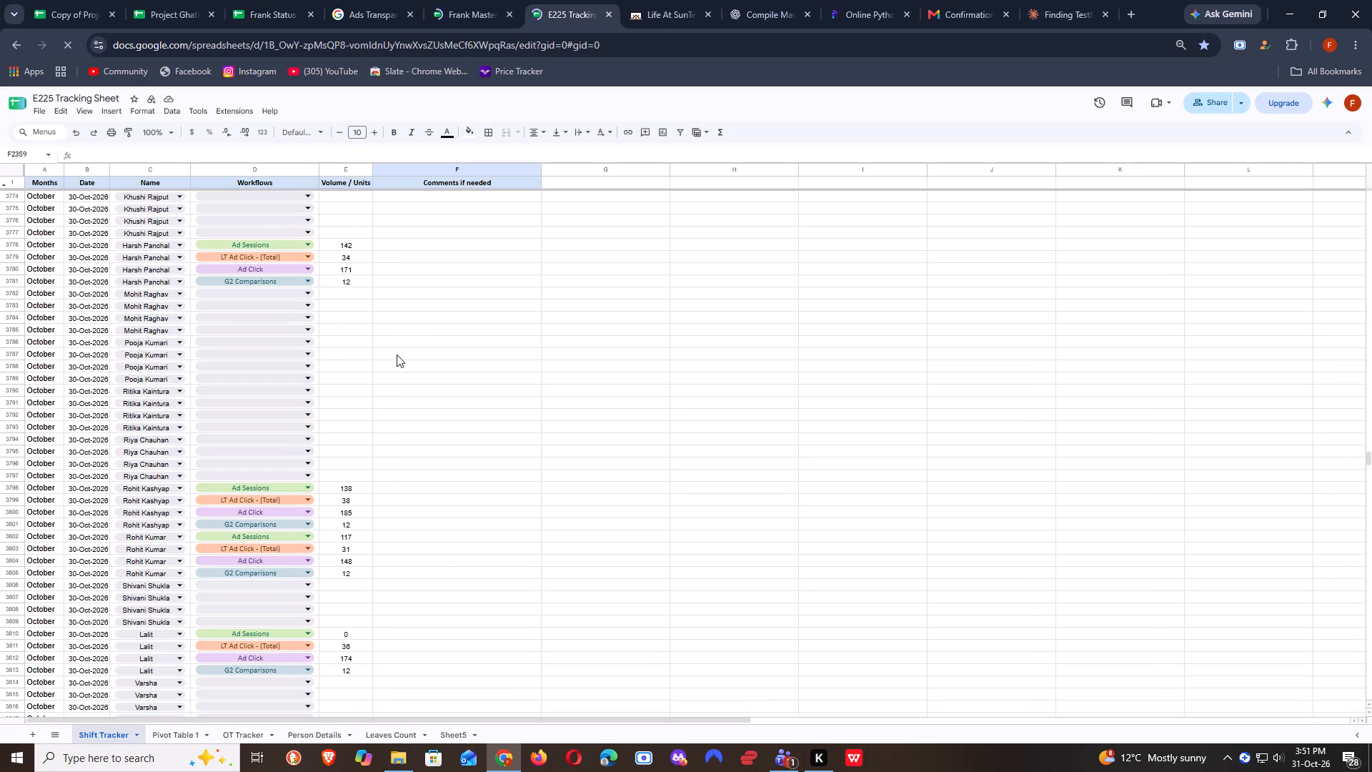
scroll(397, 355, down, 2)
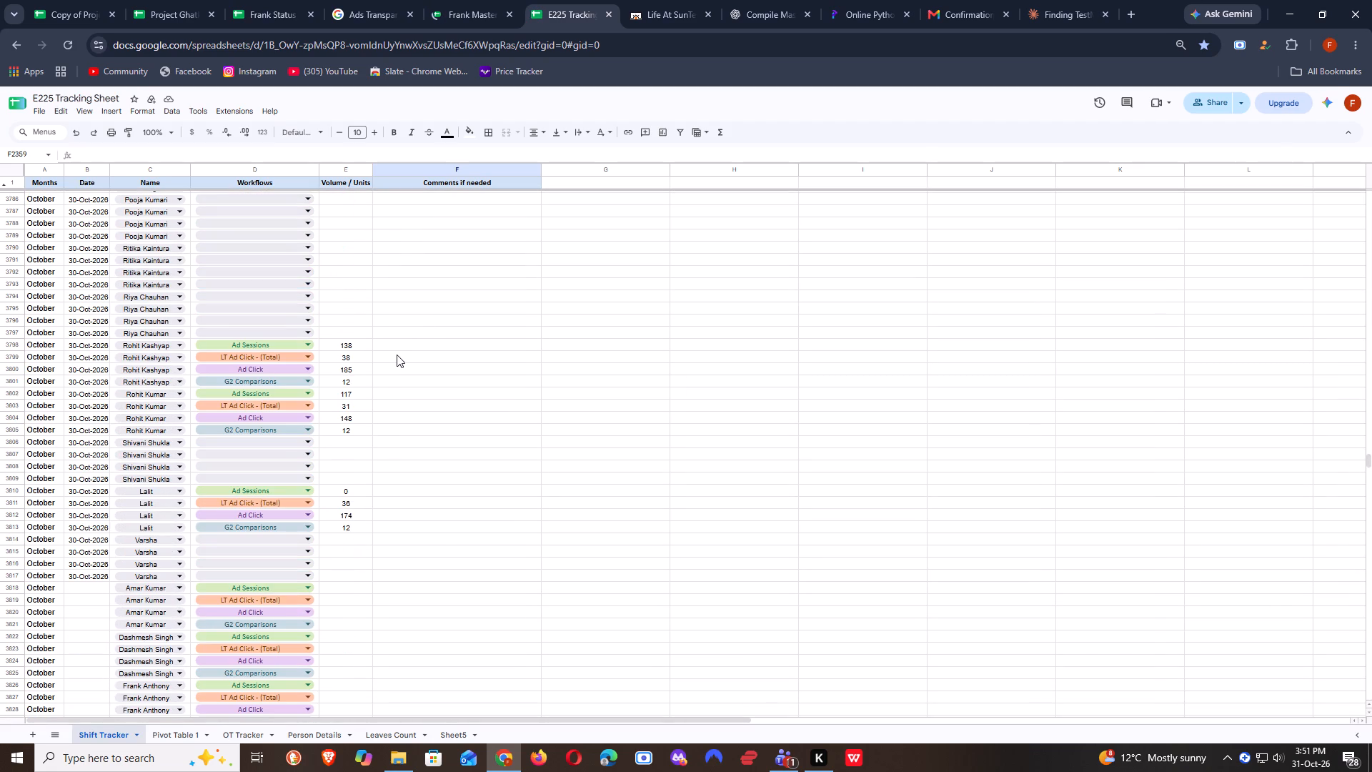
scroll(397, 355, down, 2)
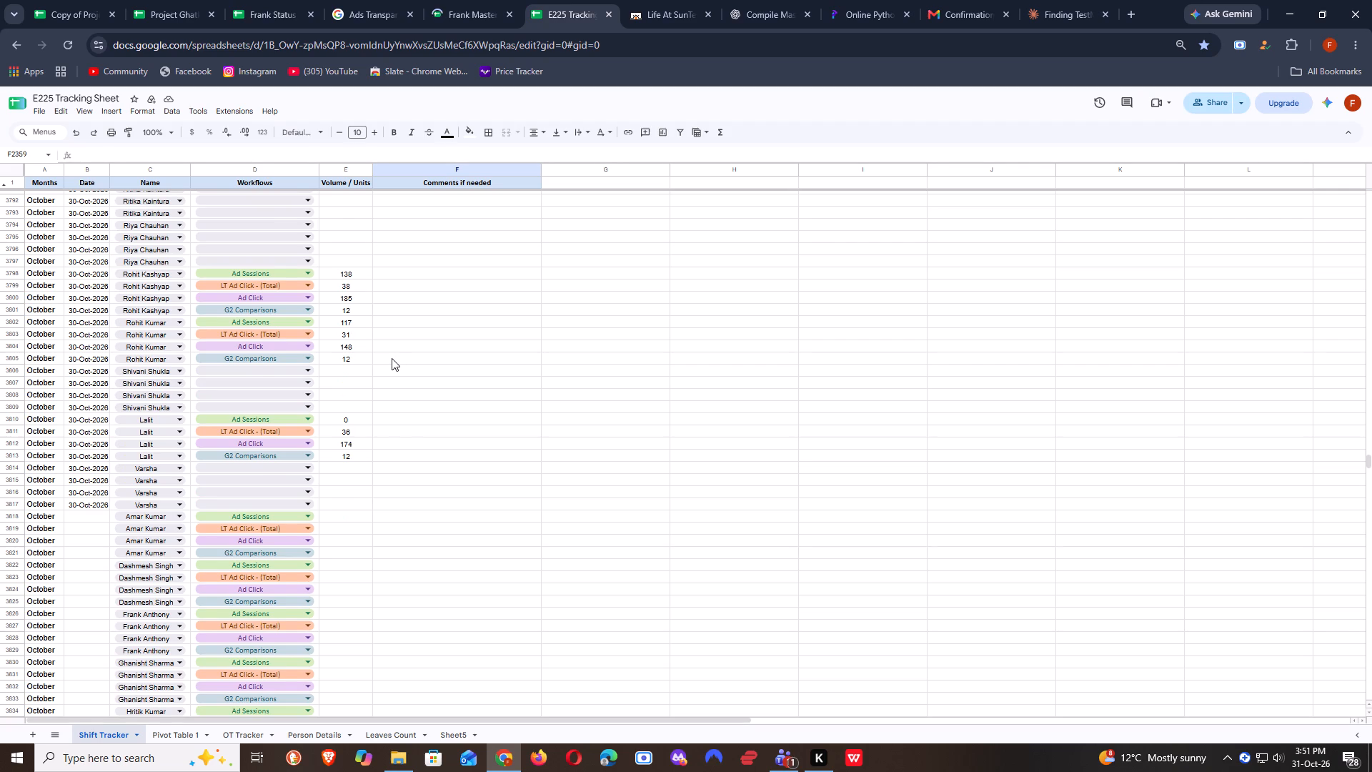
click(89, 431)
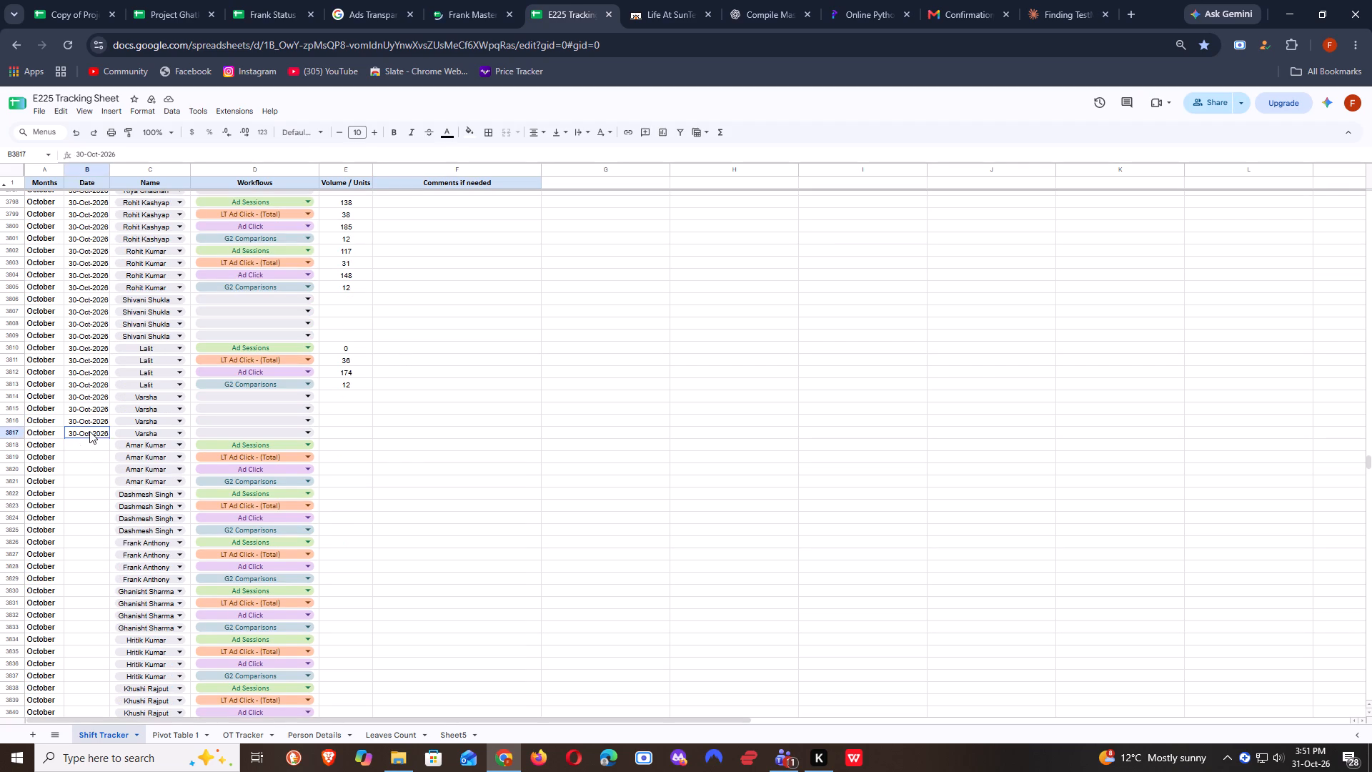
click(110, 440)
click(87, 445)
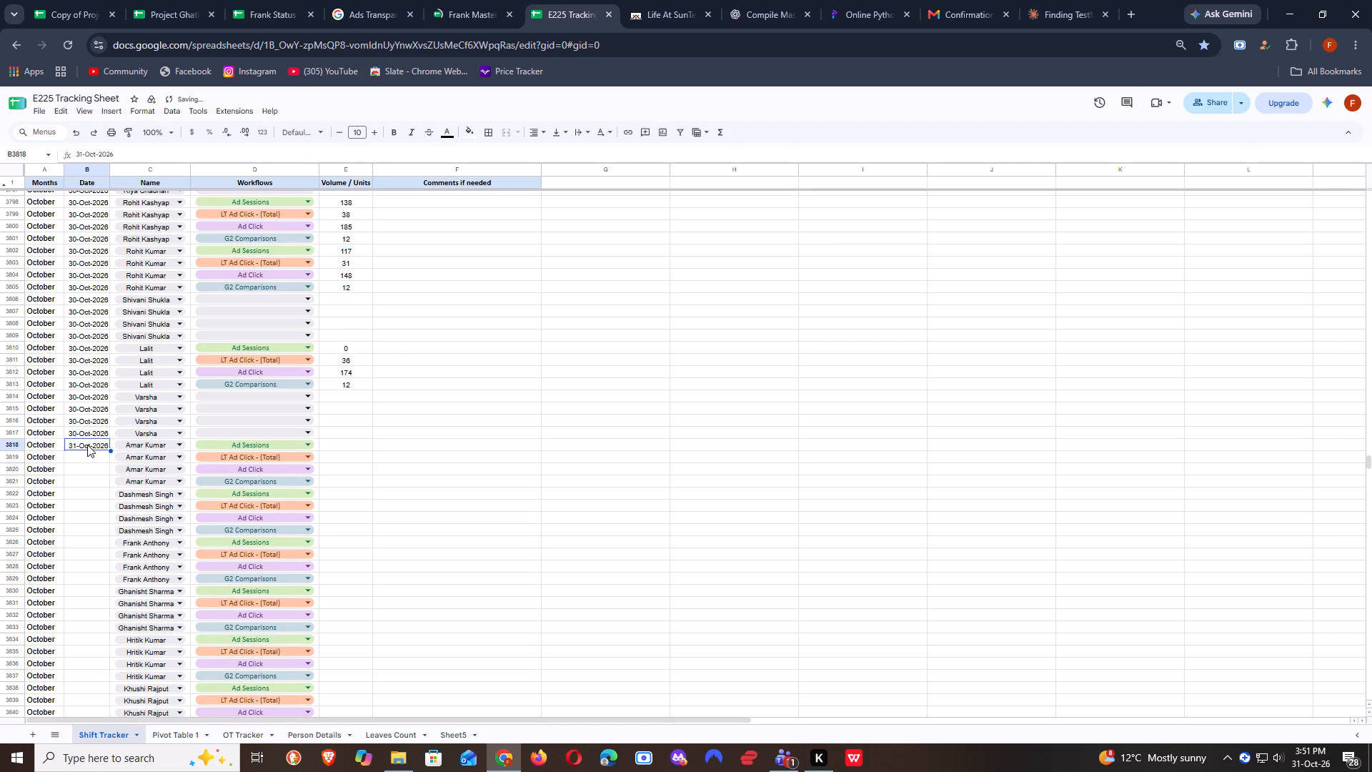
Copy the 31-Oct-2026 date into the Date cells of all remaining undated October rows, down to row 3881.
key(ctrl+c)
click(491, 466)
drag(79, 442, 82, 460)
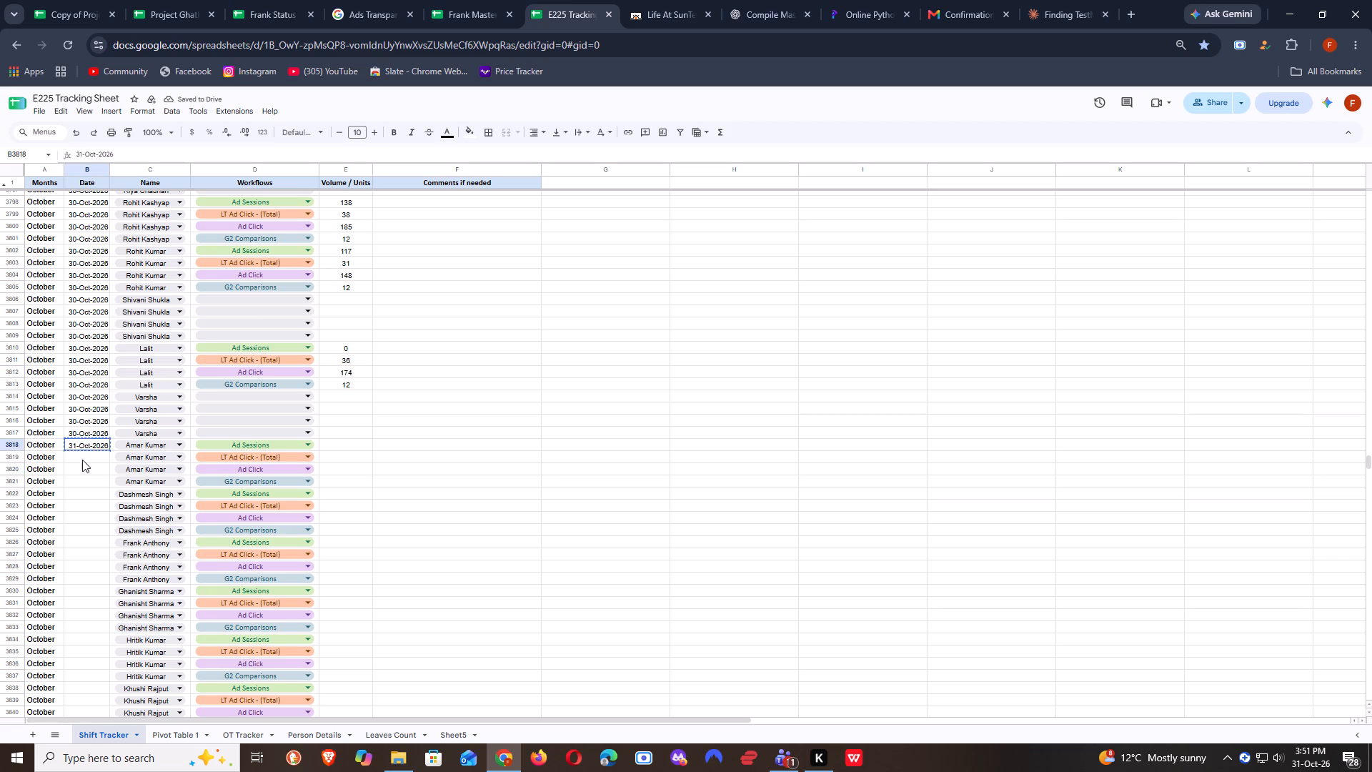
drag(82, 460, 78, 464)
scroll(79, 463, down, 8)
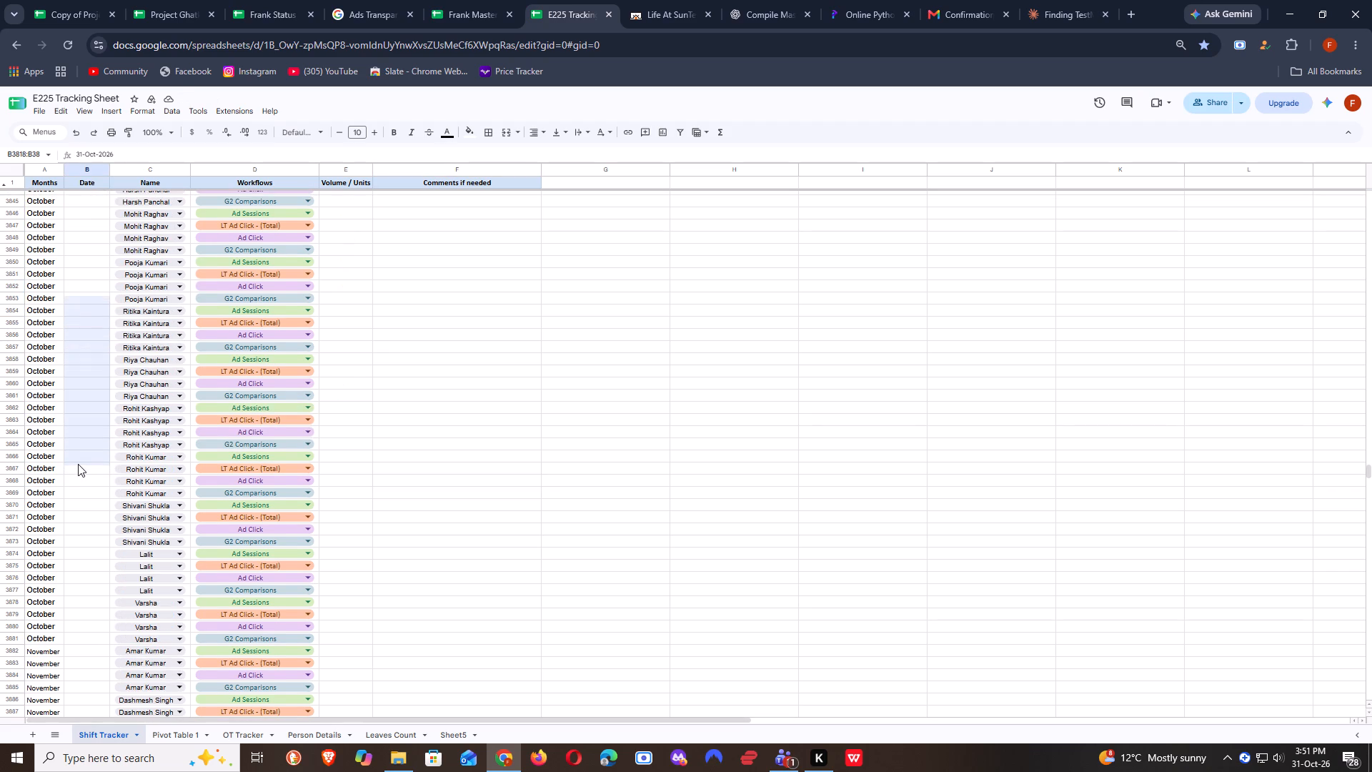
drag(78, 464, 78, 493)
scroll(78, 464, down, 2)
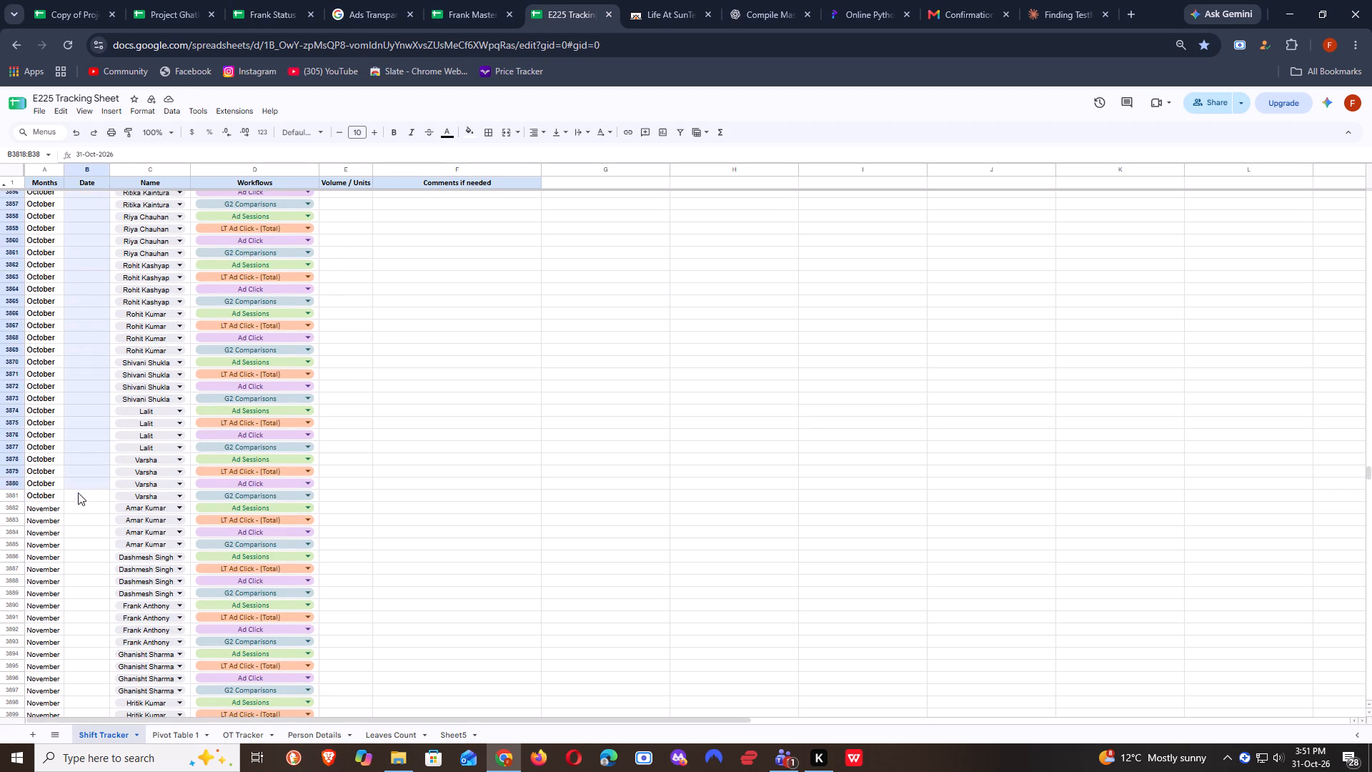
drag(78, 493, 79, 493)
key(ctrl+v)
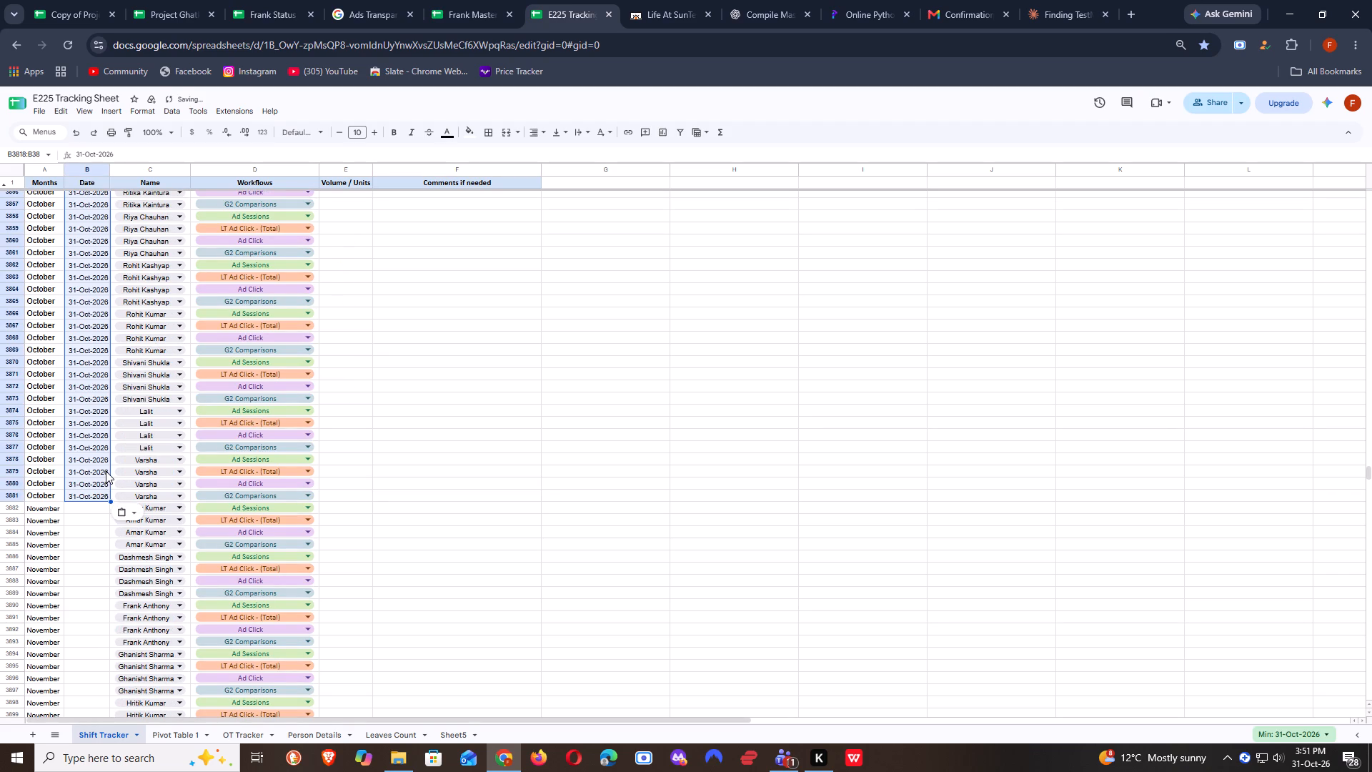
click(565, 457)
In Frank's 31-Oct-2026 rows, enter the Volume / Units values 118 for LT Ad Click - (Total) and 26 for Ad Click.
scroll(530, 464, up, 9)
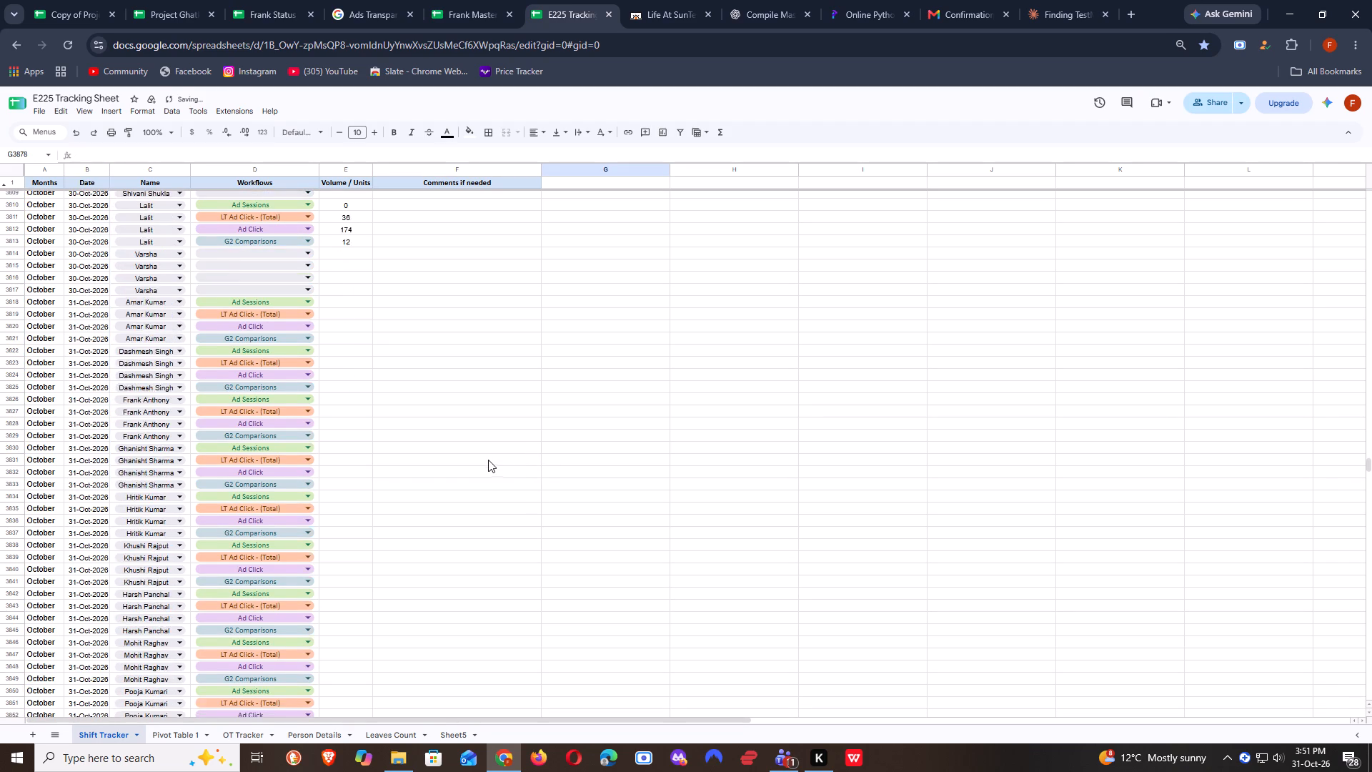
click(339, 482)
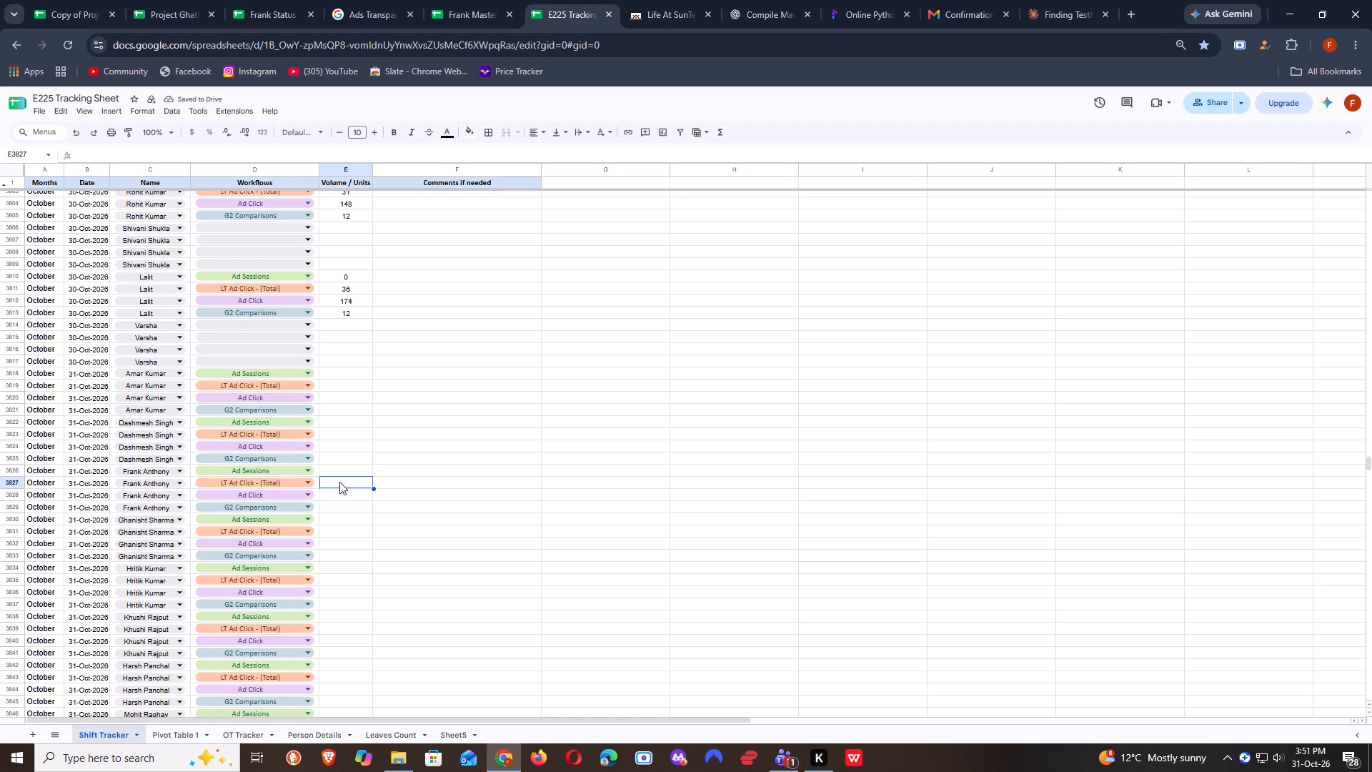
text(118)
key(Return)
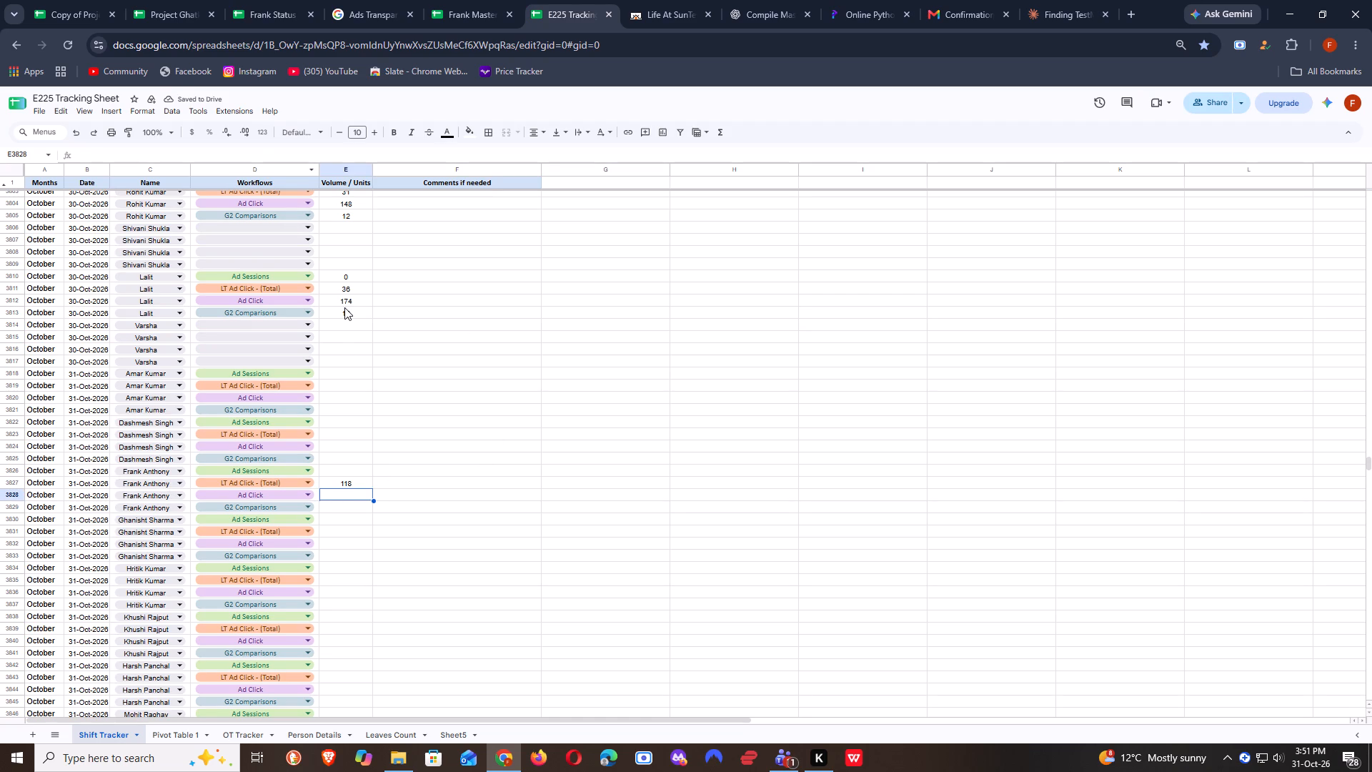
text(26)
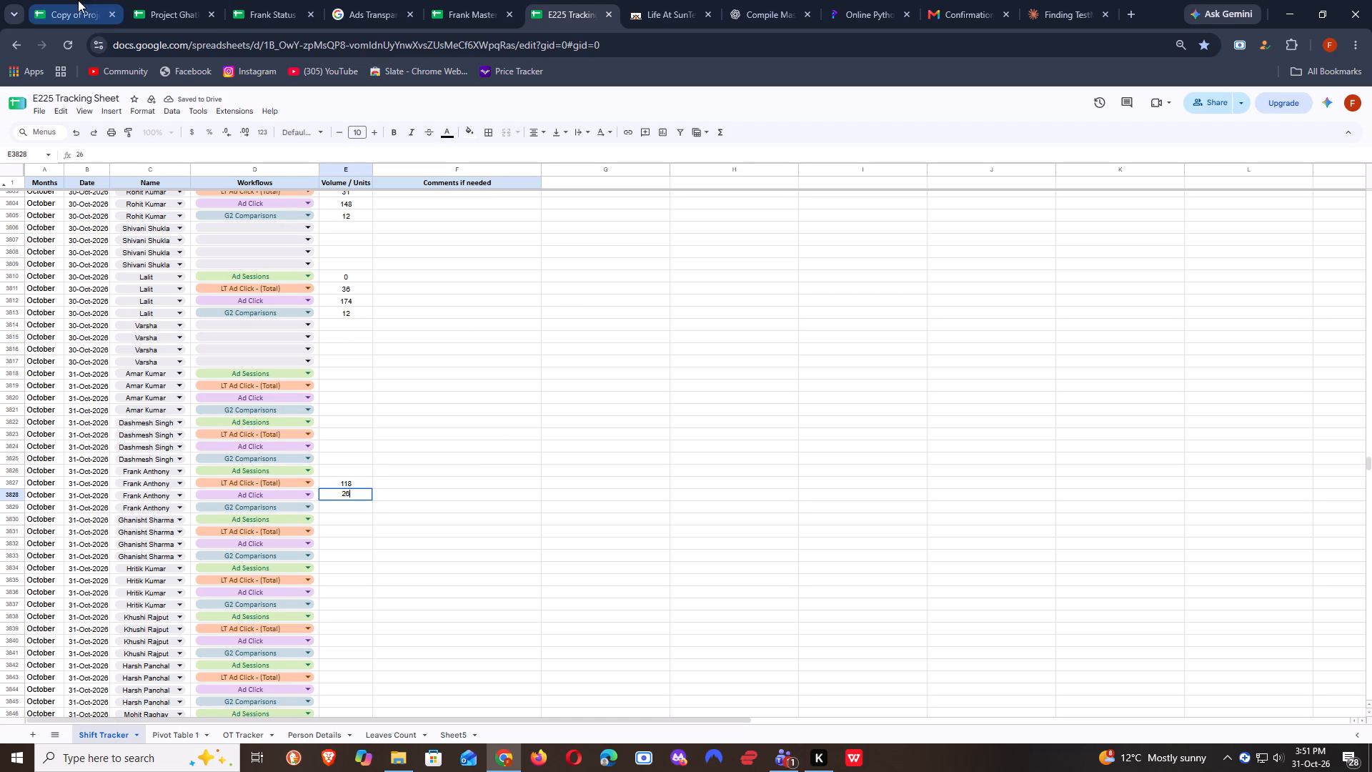
Switch to the Frank Status Tracker and check the LT Ad Click count on its Sheet Status sheet.
click(242, 0)
click(297, 323)
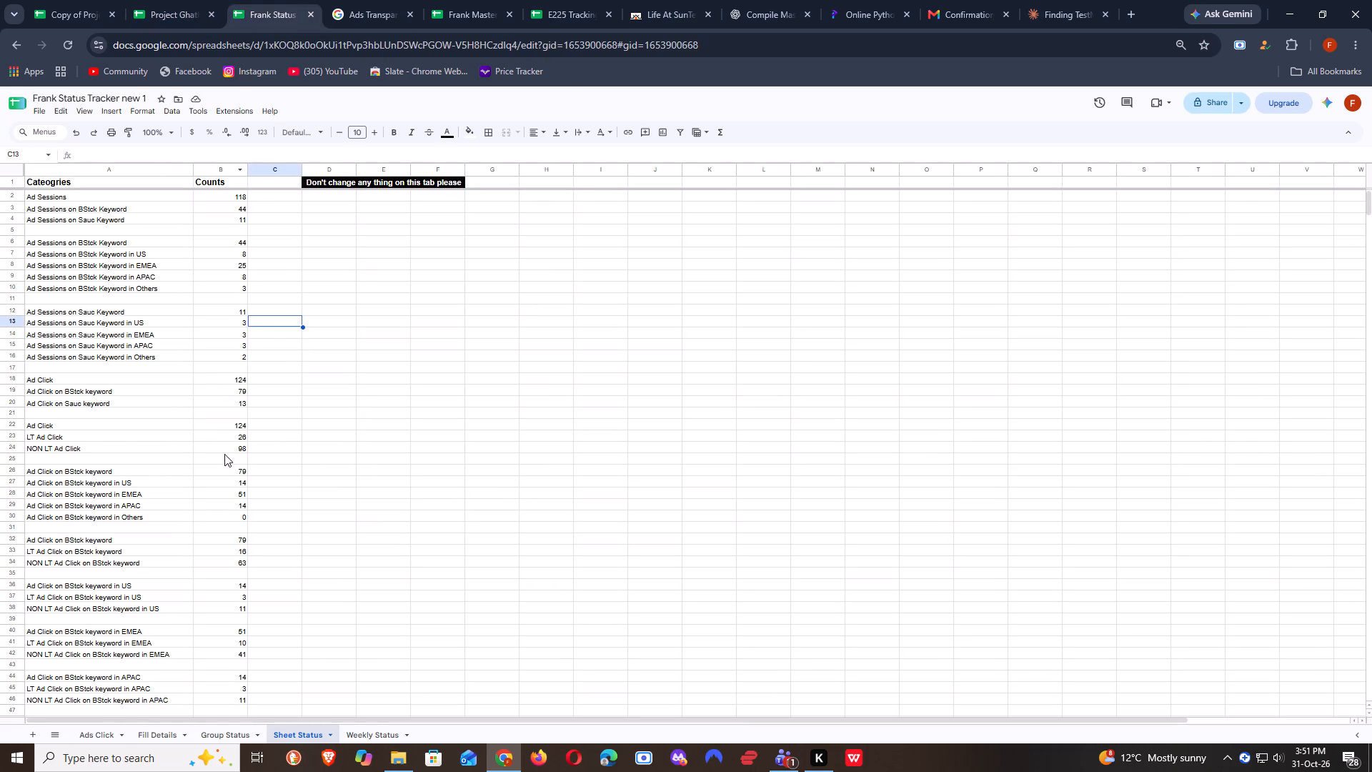
click(237, 440)
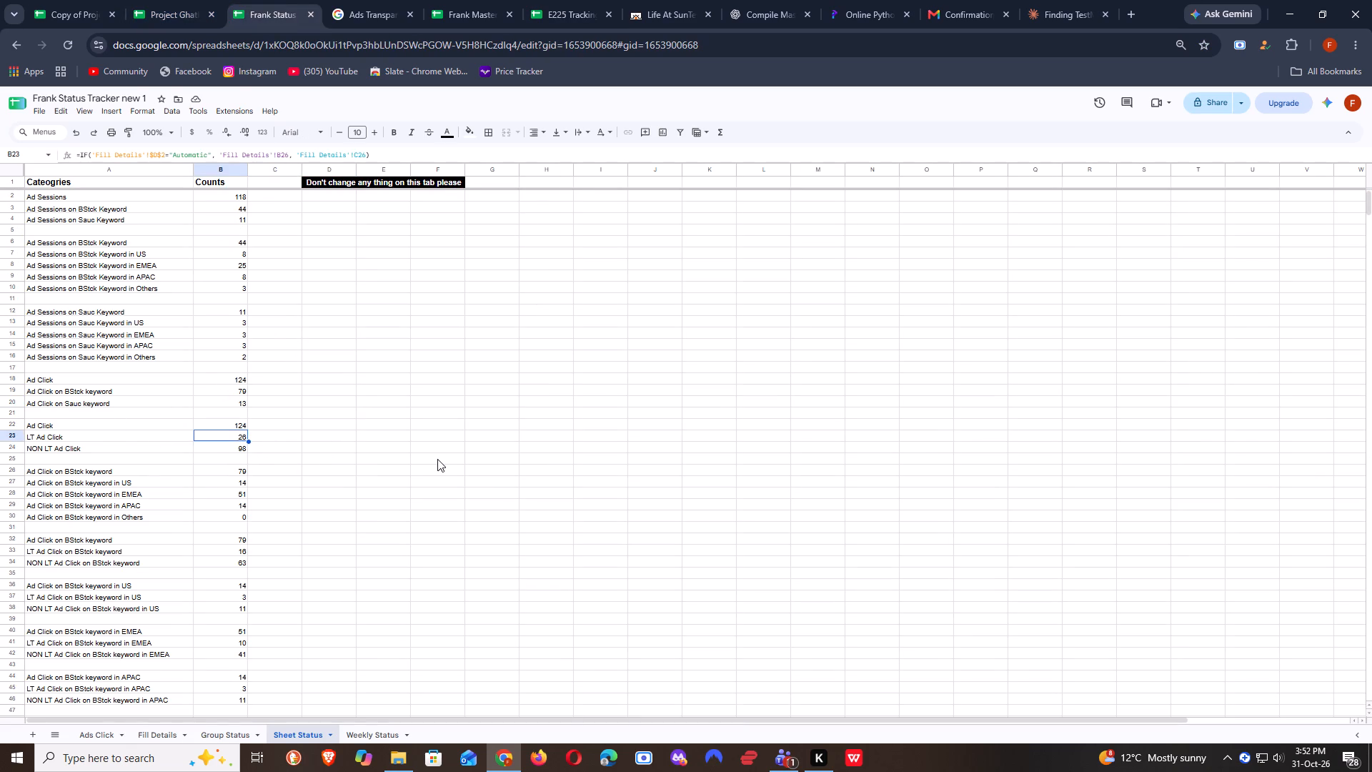
click(437, 459)
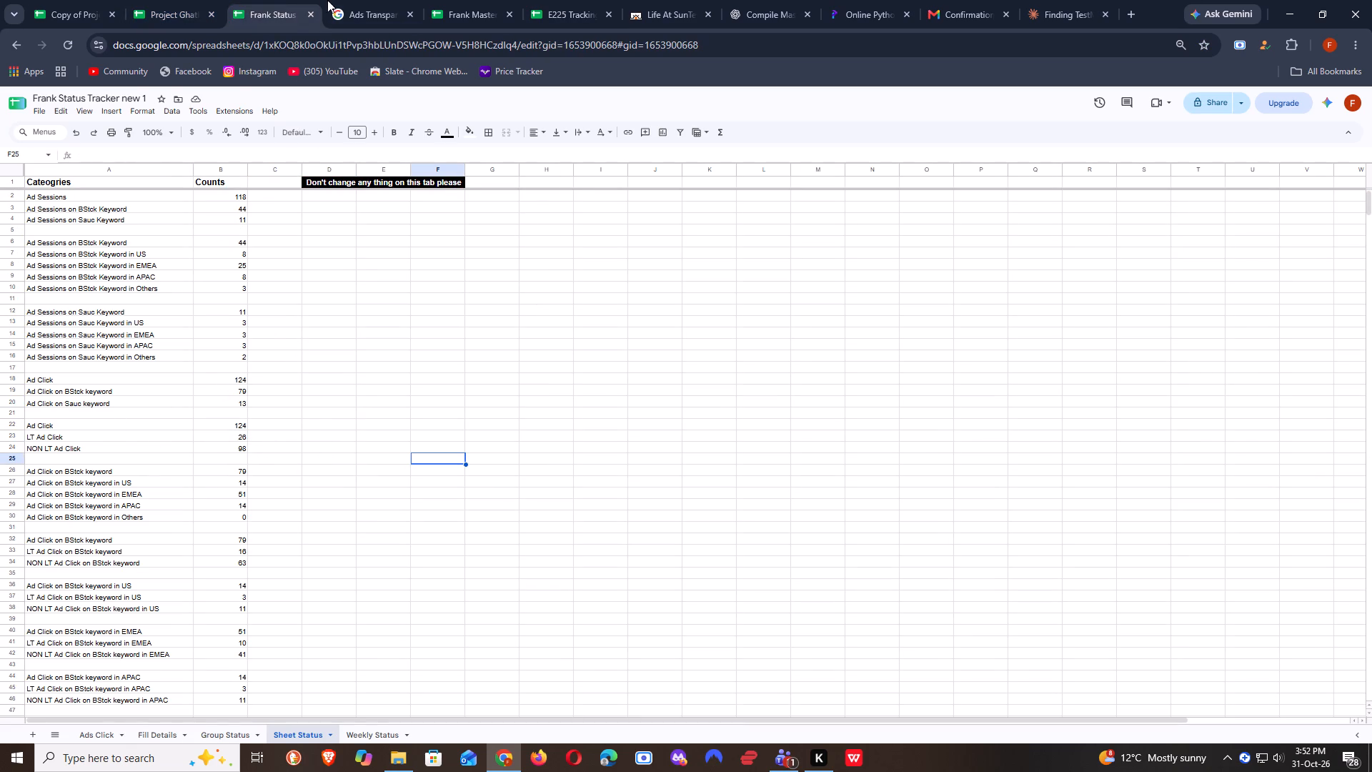
Reorder the browser tabs so the E225 Tracking Sheet sits directly after the Frank Status Tracker.
drag(587, 0, 299, 2)
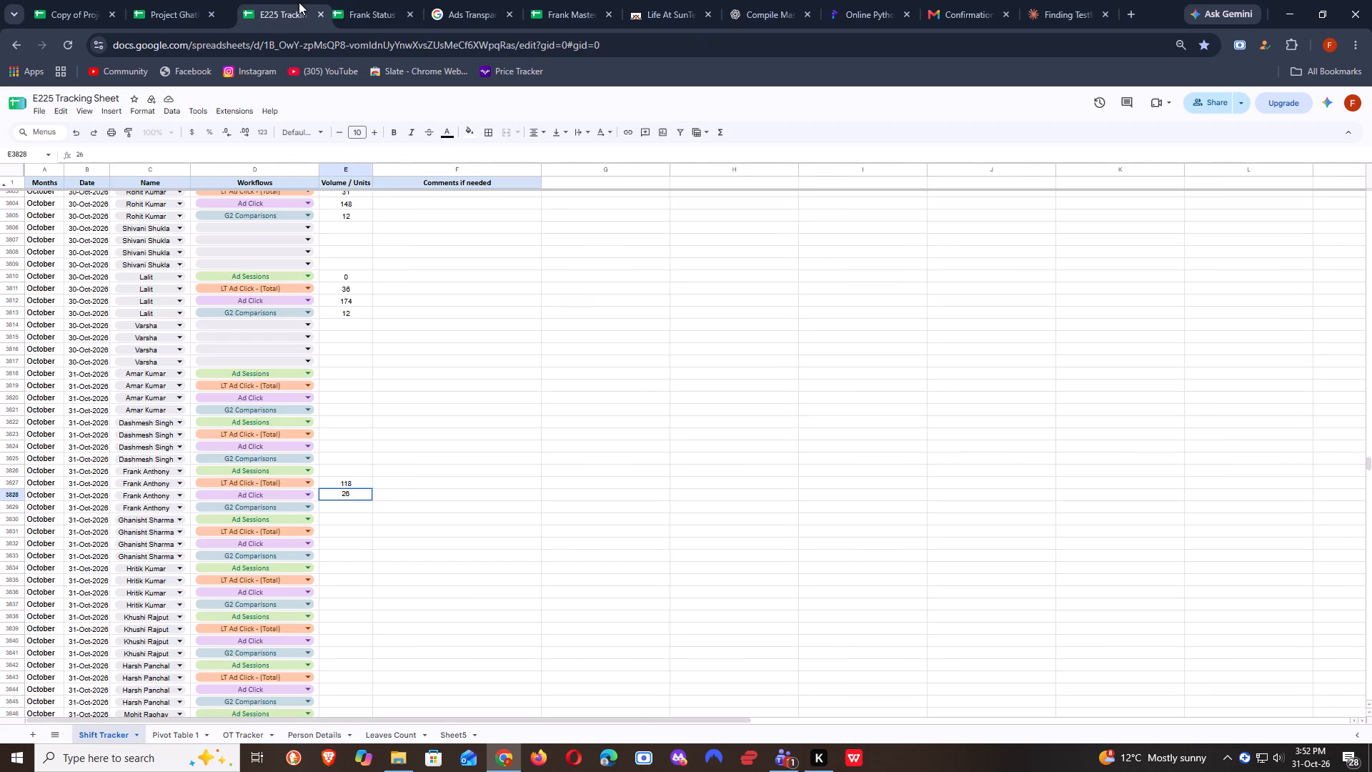
drag(299, 2, 363, 0)
click(360, 2)
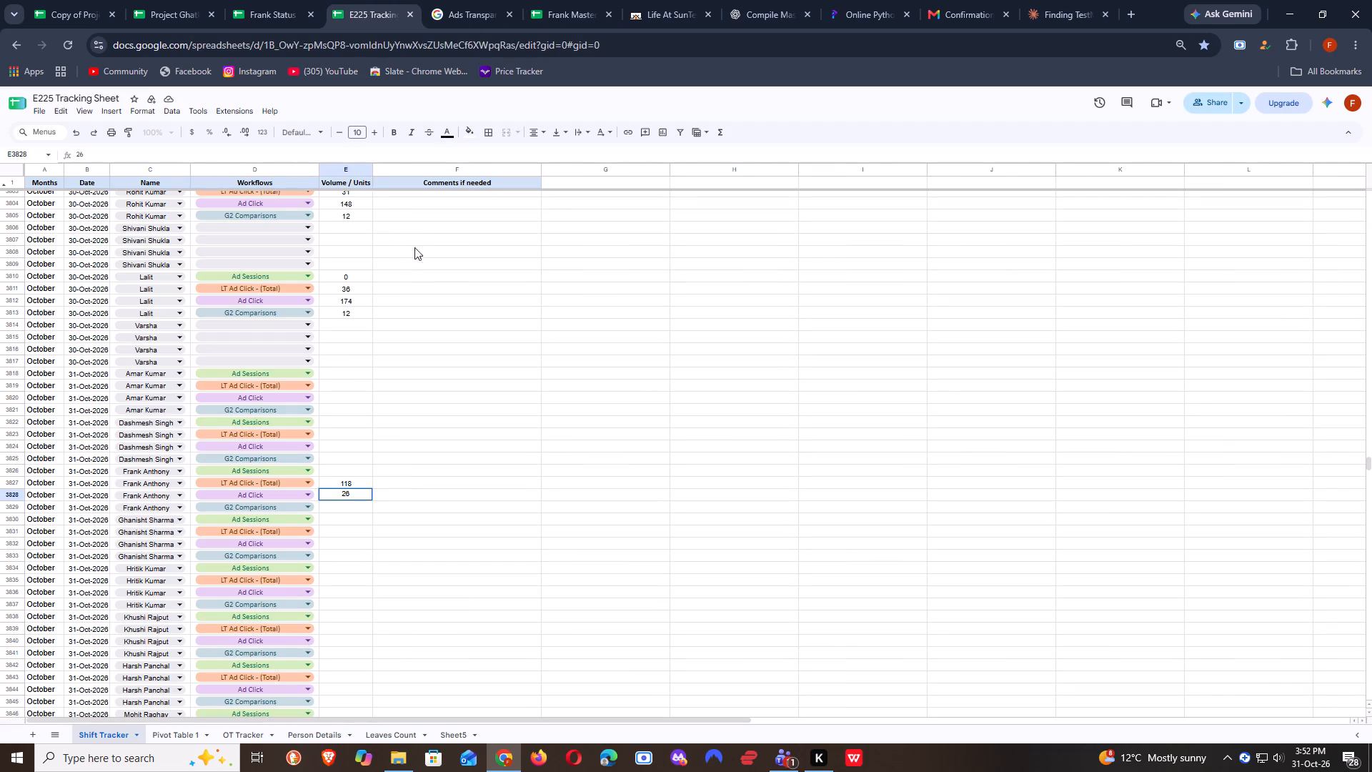
Commit the Ad Click entry and enter 8 as the G2 Comparisons volume in Frank's 31-Oct-2026 rows.
click(467, 385)
click(344, 509)
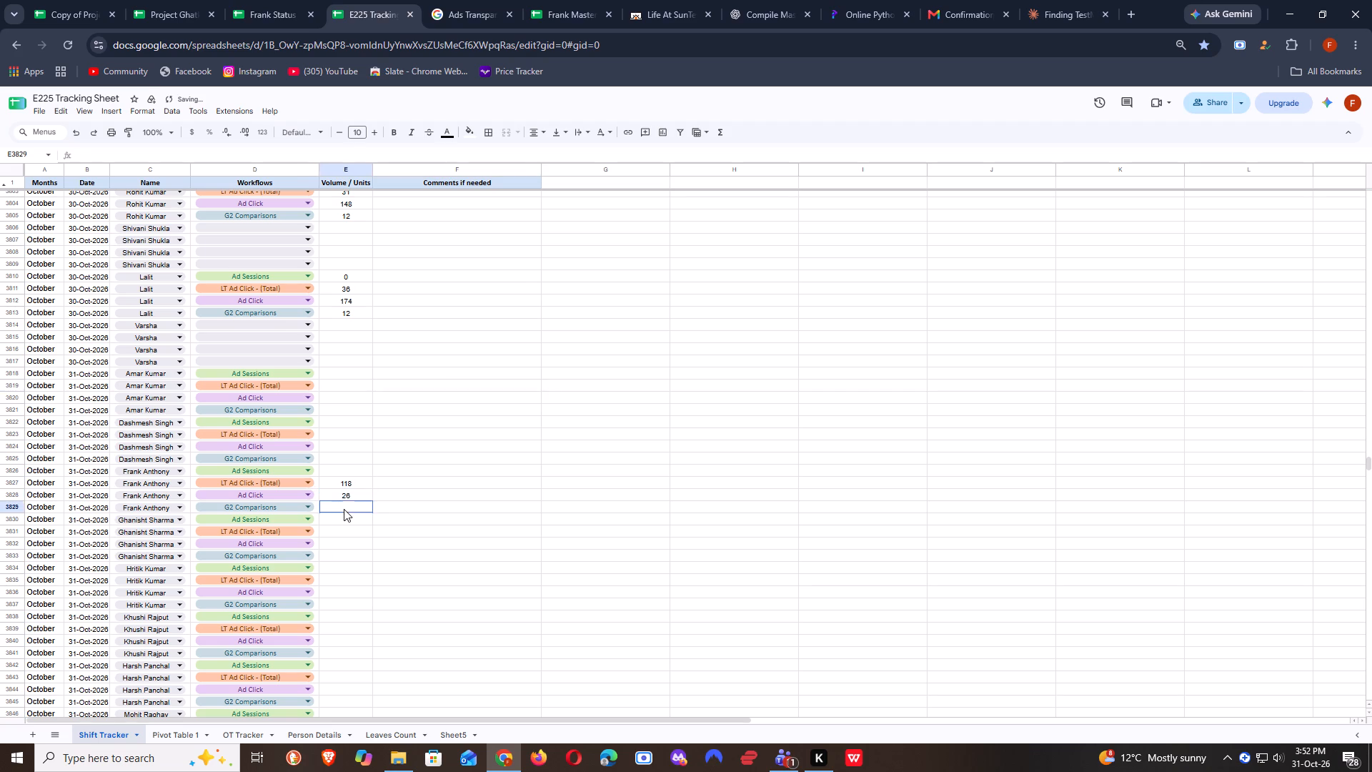
key(8)
click(467, 405)
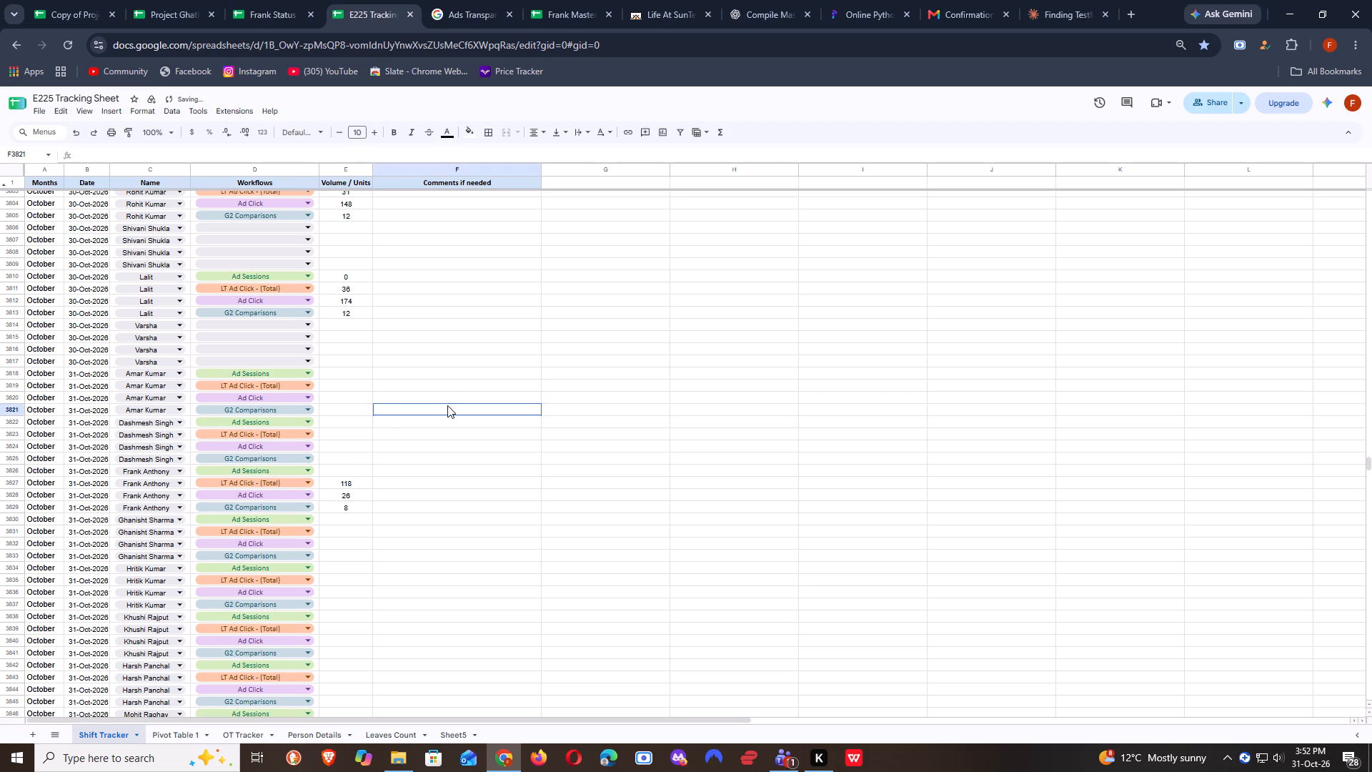
Recheck the counts on the Frank Status Tracker's Sheet Status sheet against Frank's 31-Oct-2026 rows in the E225 Tracking Sheet.
click(329, 521)
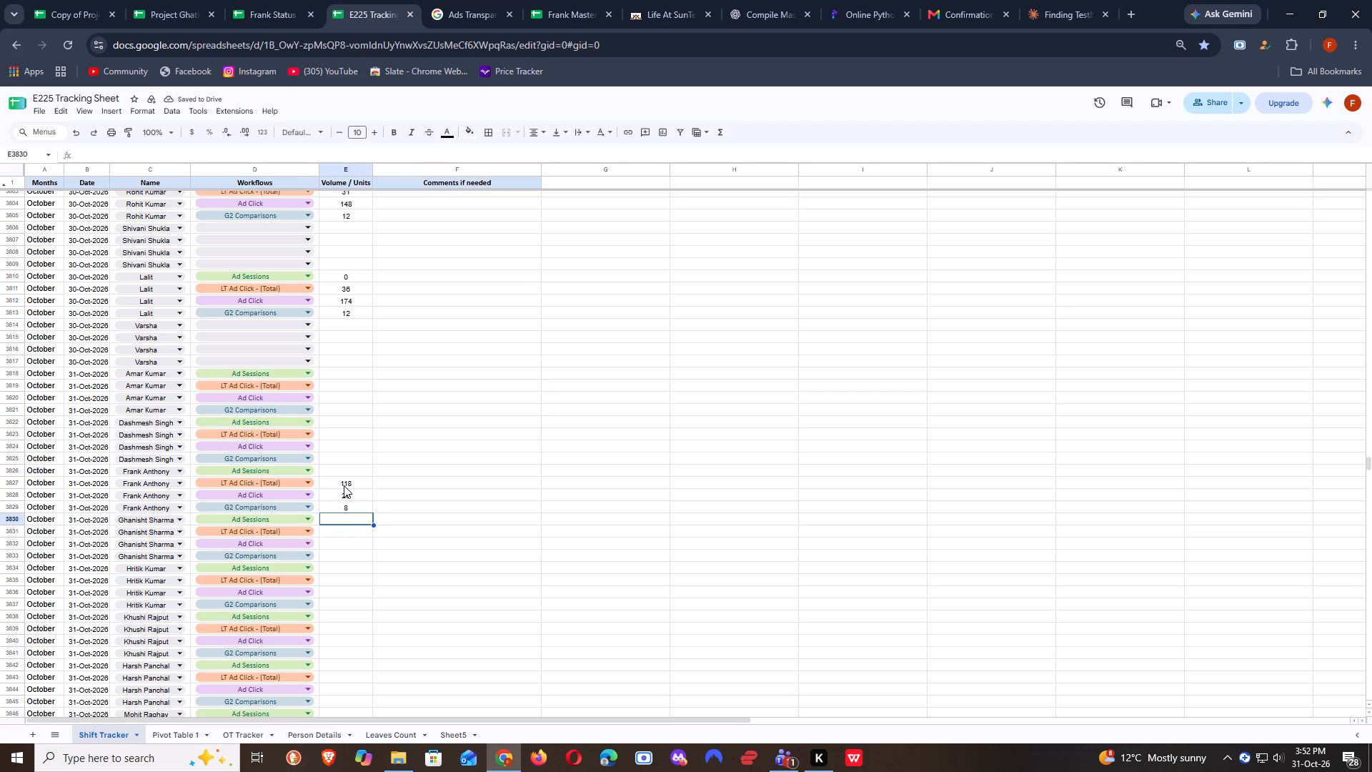
click(452, 473)
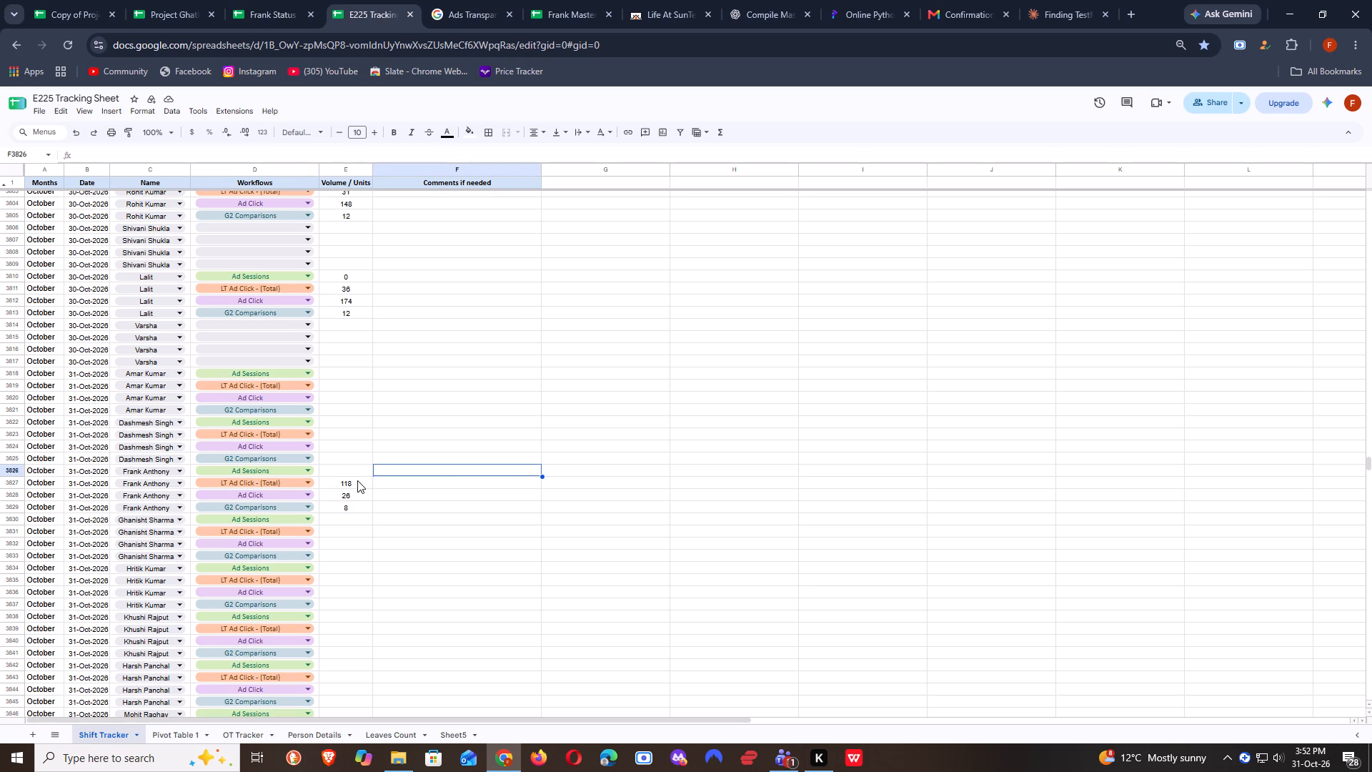
click(339, 485)
click(290, 0)
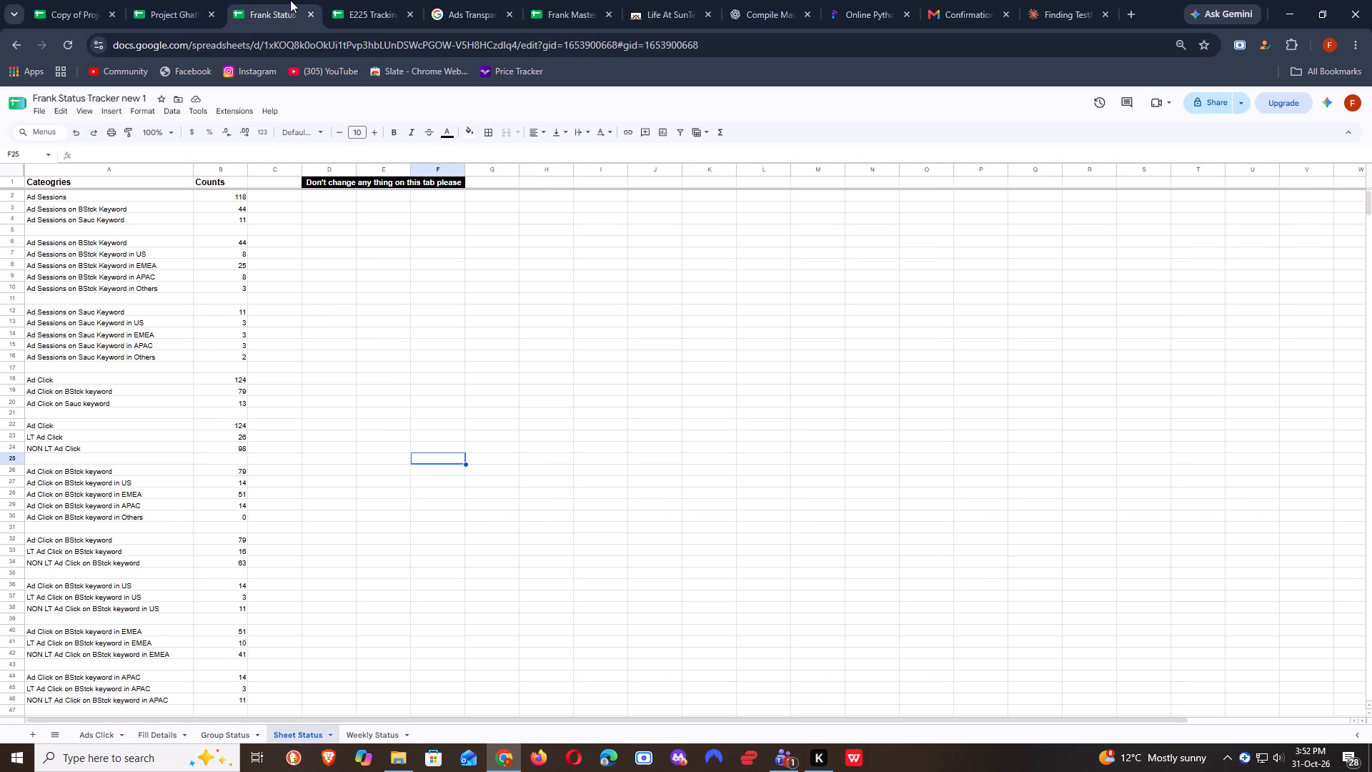
click(371, 0)
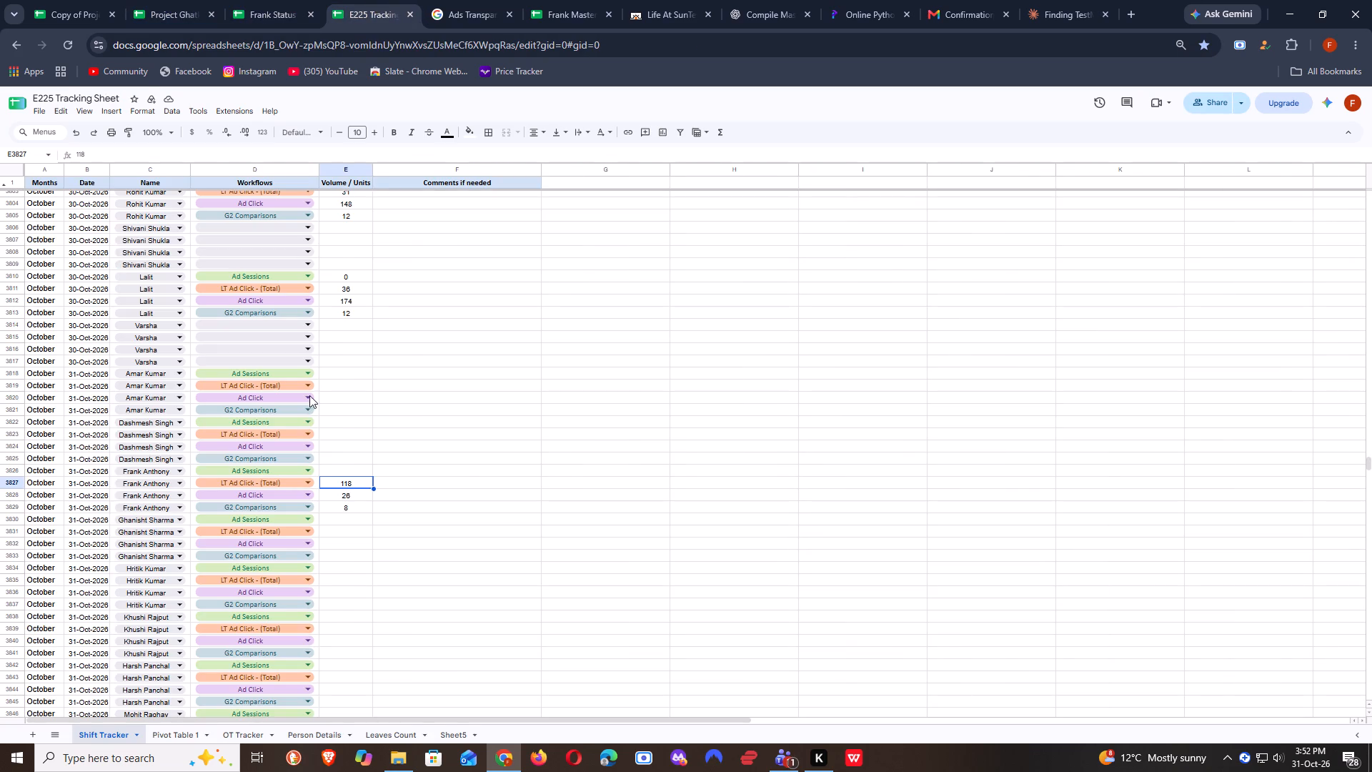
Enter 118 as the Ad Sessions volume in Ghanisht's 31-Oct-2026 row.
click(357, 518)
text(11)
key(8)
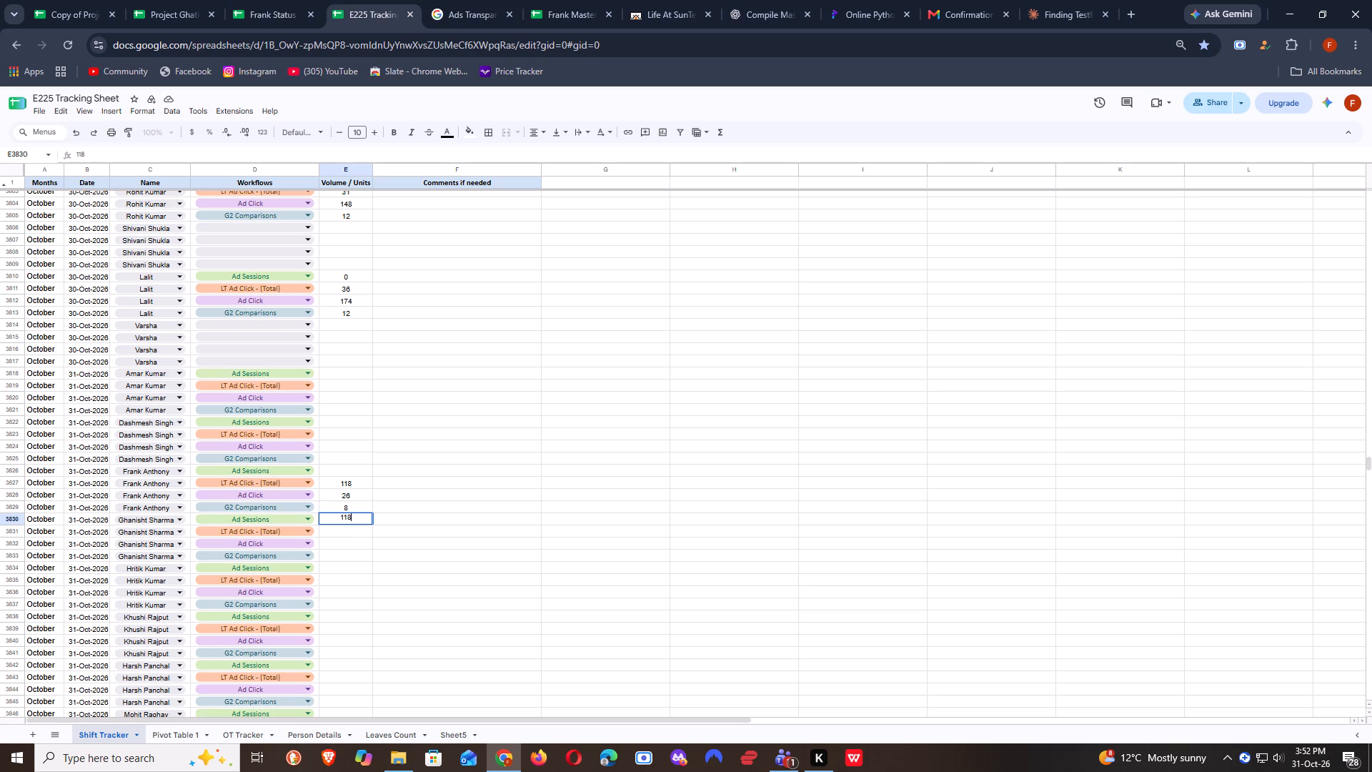
Clear the misplaced Volume / Units values from Frank's 31-Oct-2026 rows and from Ghanisht's Ad Sessions row.
click(342, 486)
key(BackSpace)
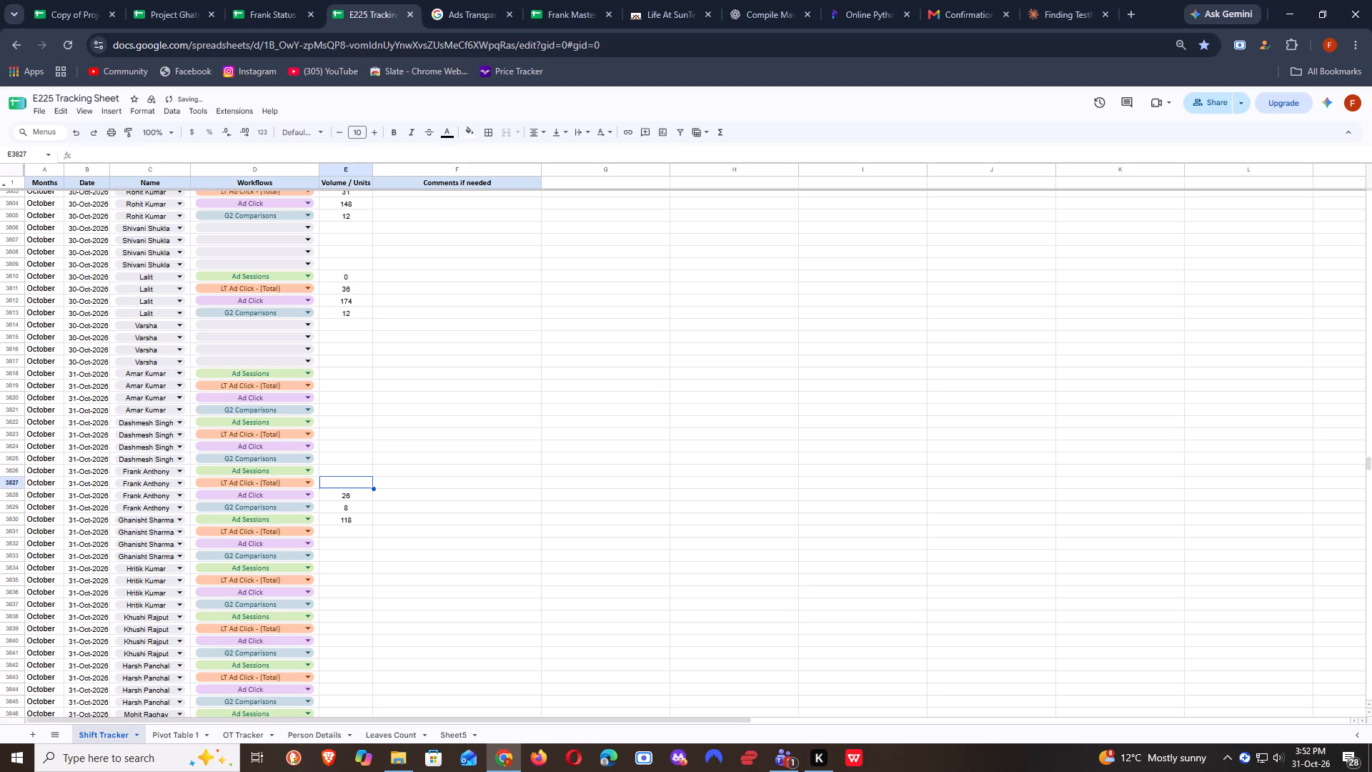
click(449, 459)
click(351, 485)
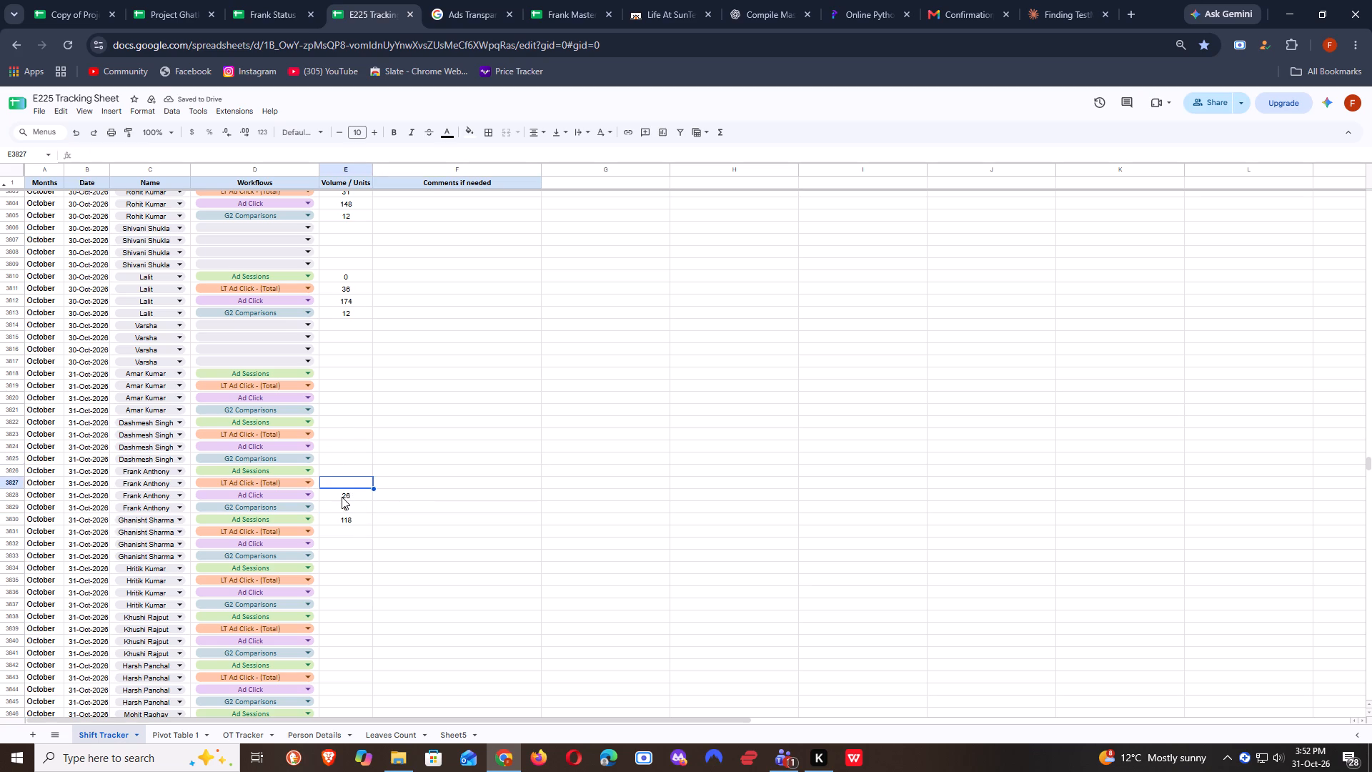
click(346, 498)
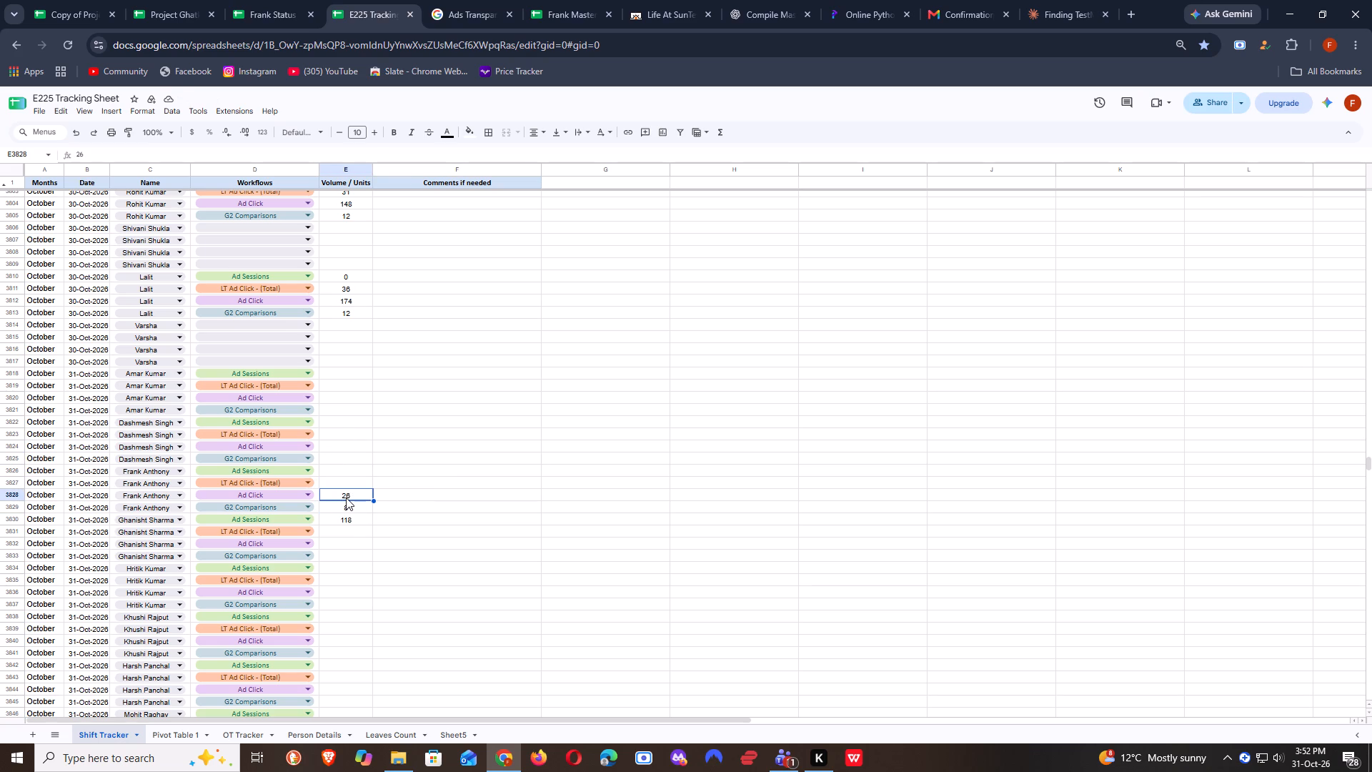
key(BackSpace)
click(346, 510)
key(BackSpace)
click(346, 518)
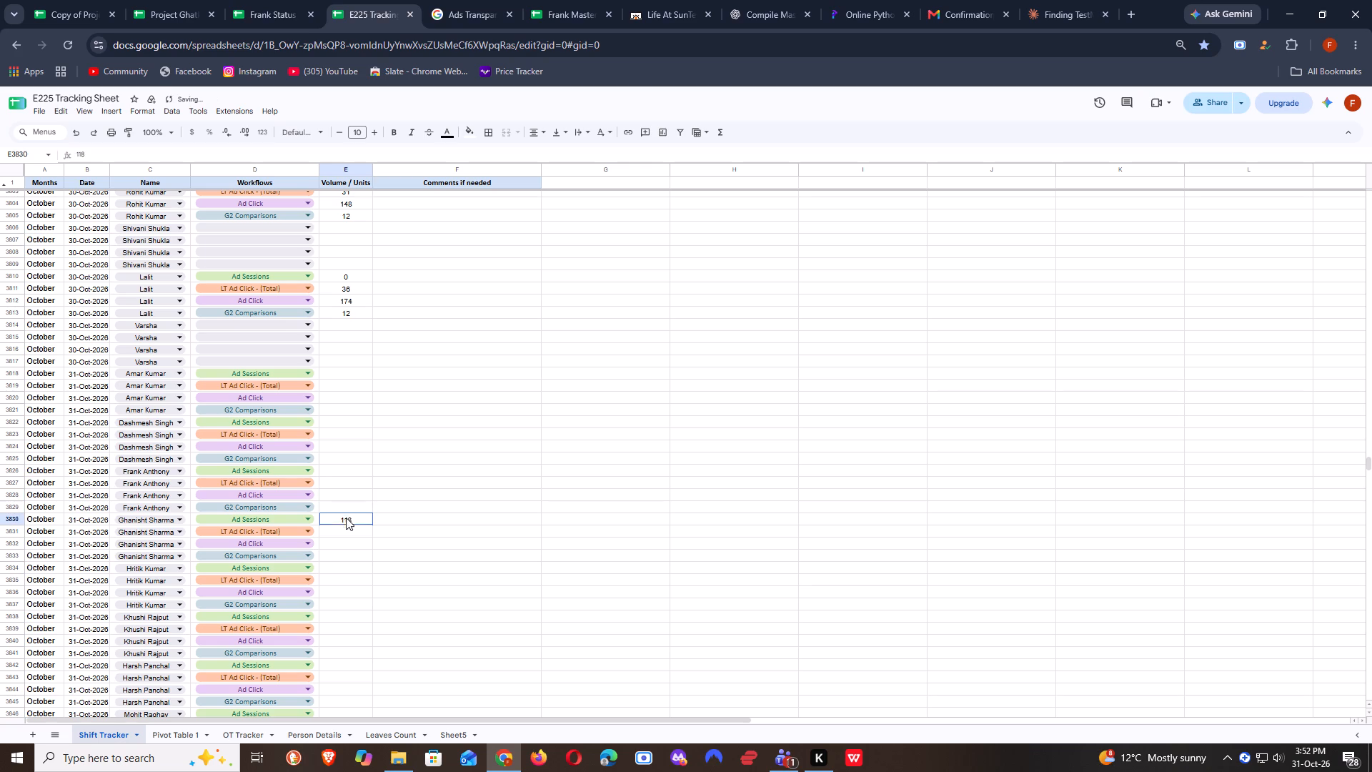
key(BackSpace)
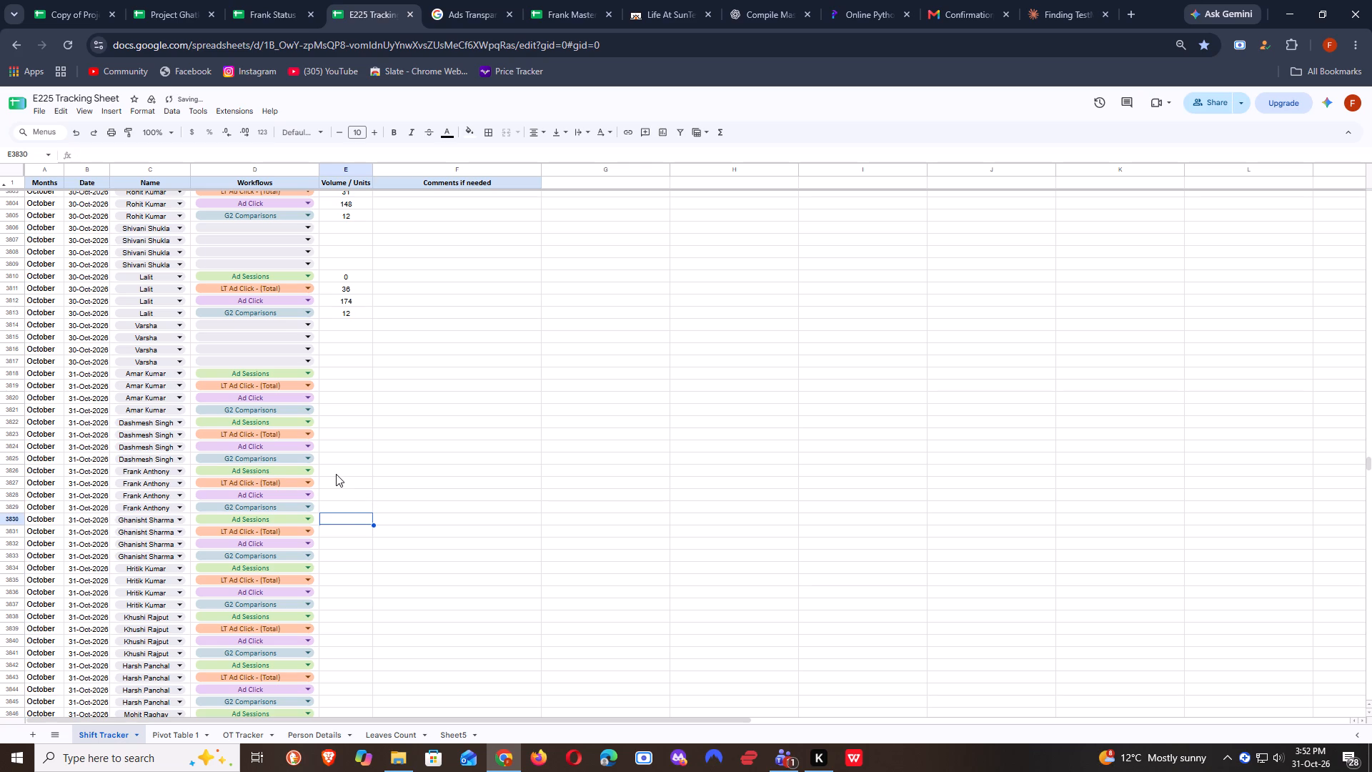
In Frank's 31-Oct-2026 rows, enter the volumes 118 for Ad Sessions and 26 for LT Ad Click - (Total).
click(336, 474)
text(118)
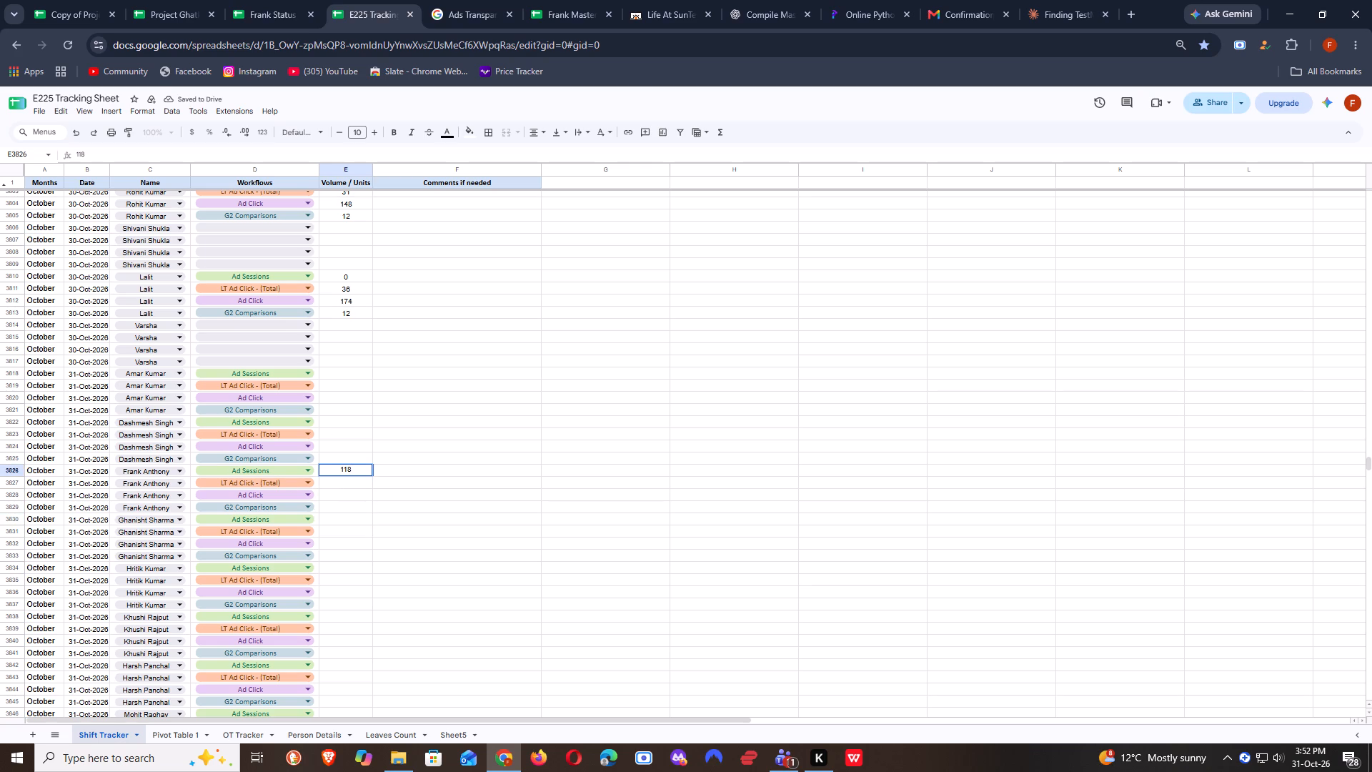
click(348, 482)
text(26)
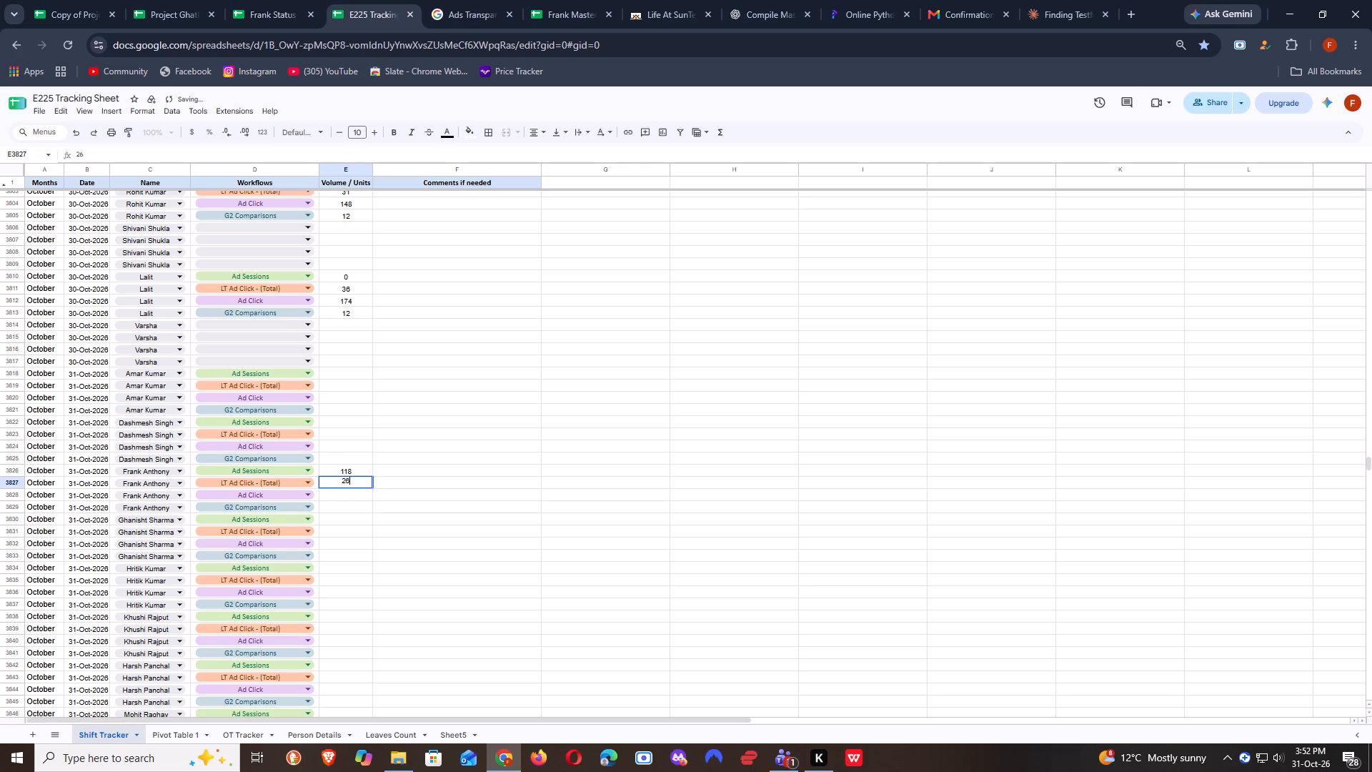
click(348, 493)
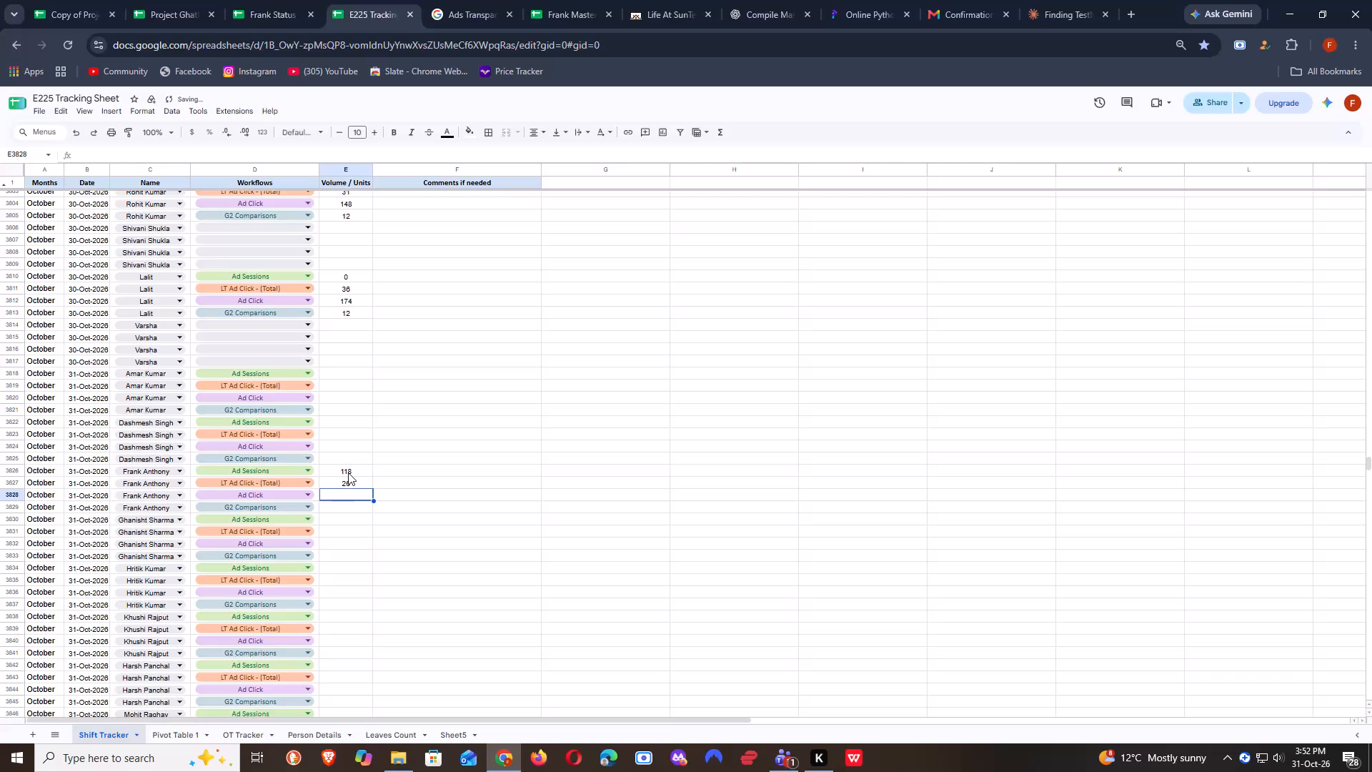
Check the Ads Clicked Tracker's daily sum, and enter 111 for Ad Click and 8 for G2 Comparisons in Frank's 31-Oct-2026 rows.
click(39, 1)
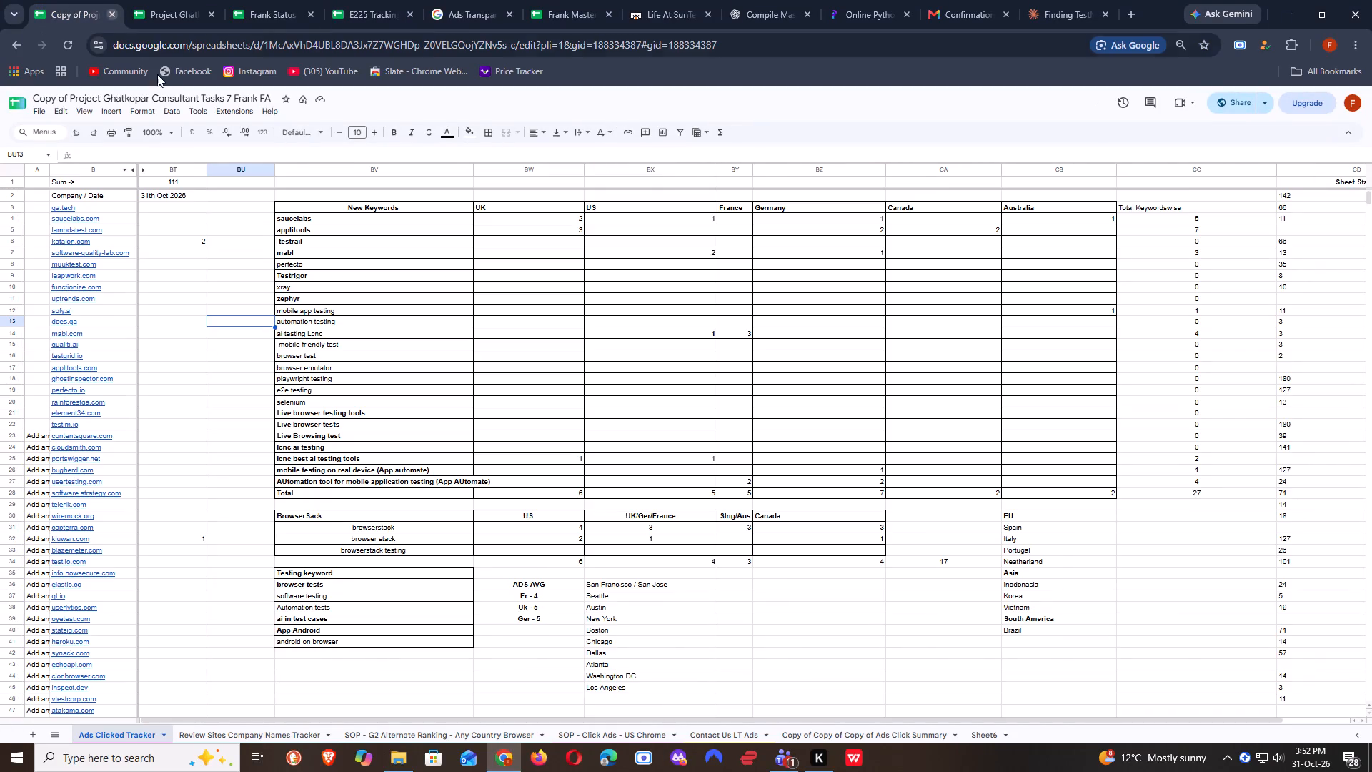
click(354, 0)
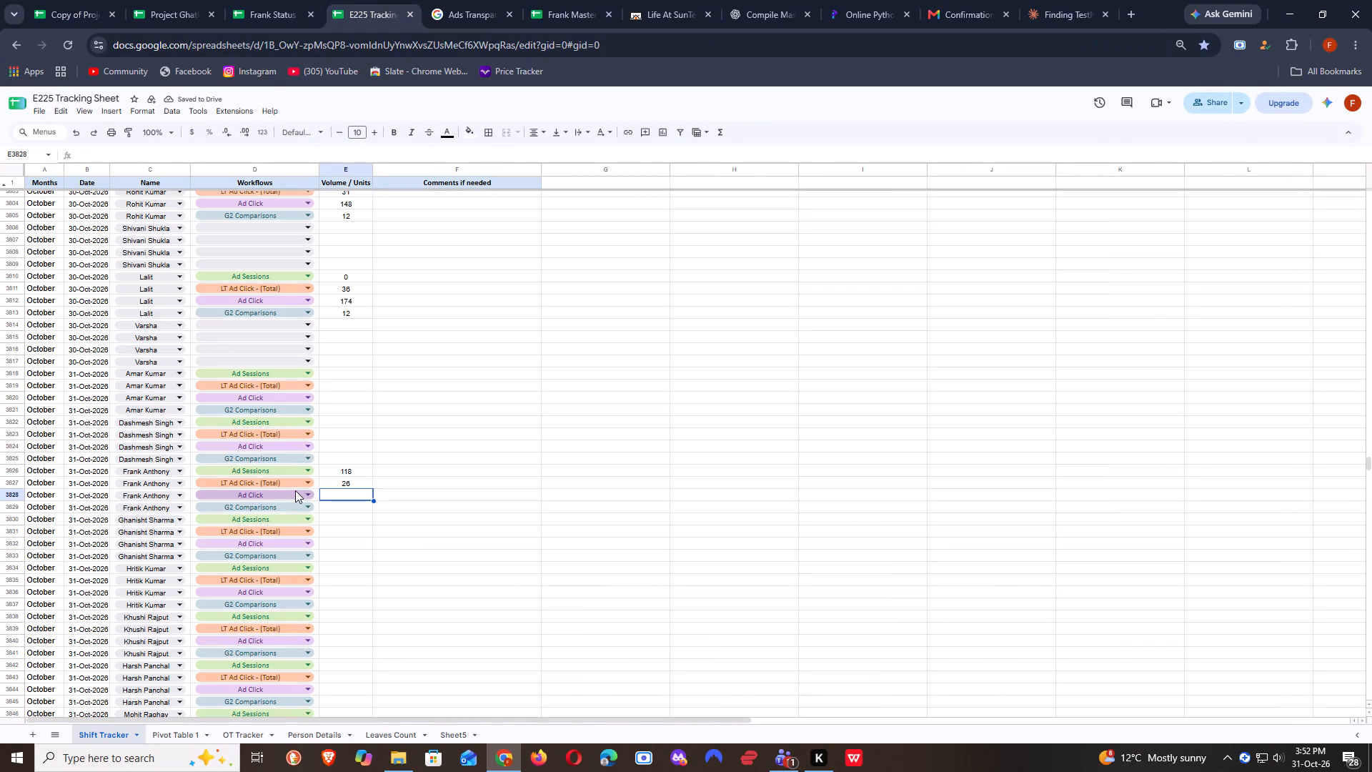
text(111)
click(332, 510)
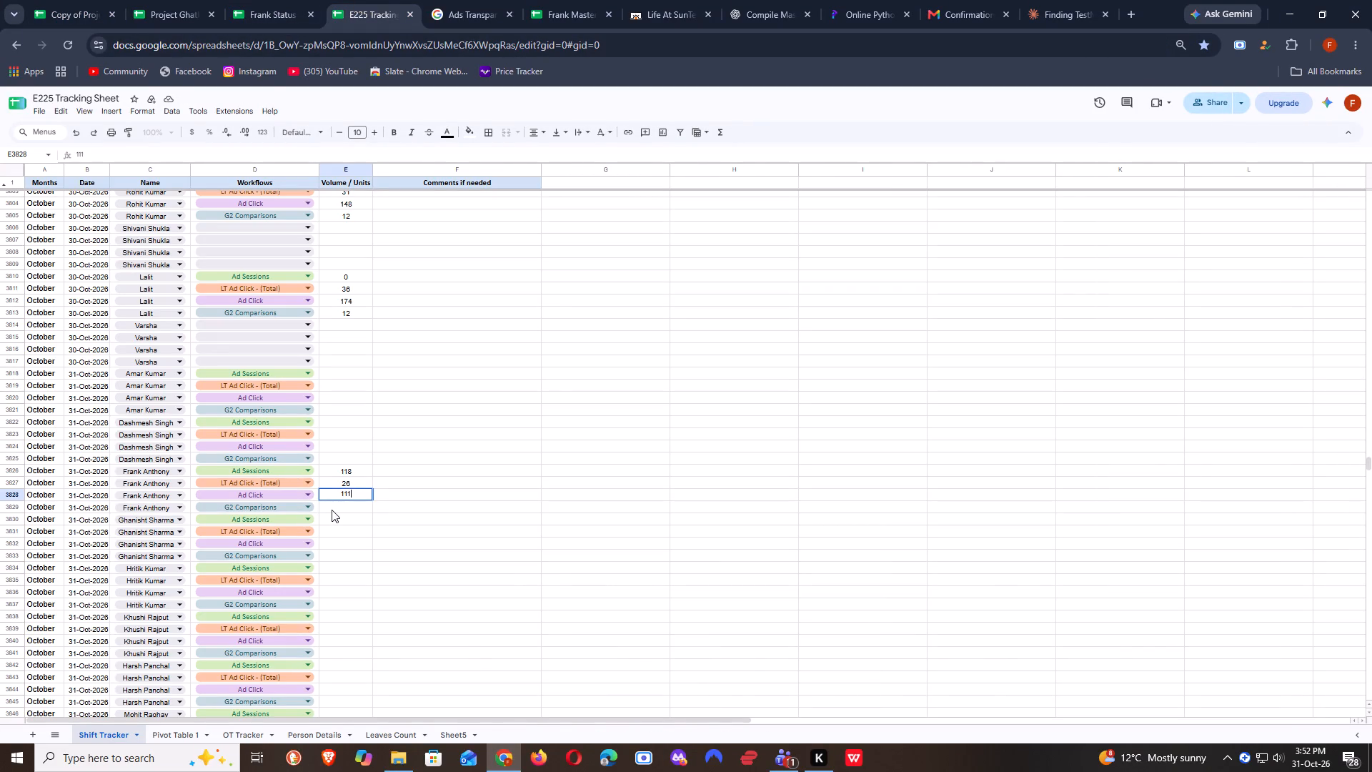
key(8)
click(477, 497)
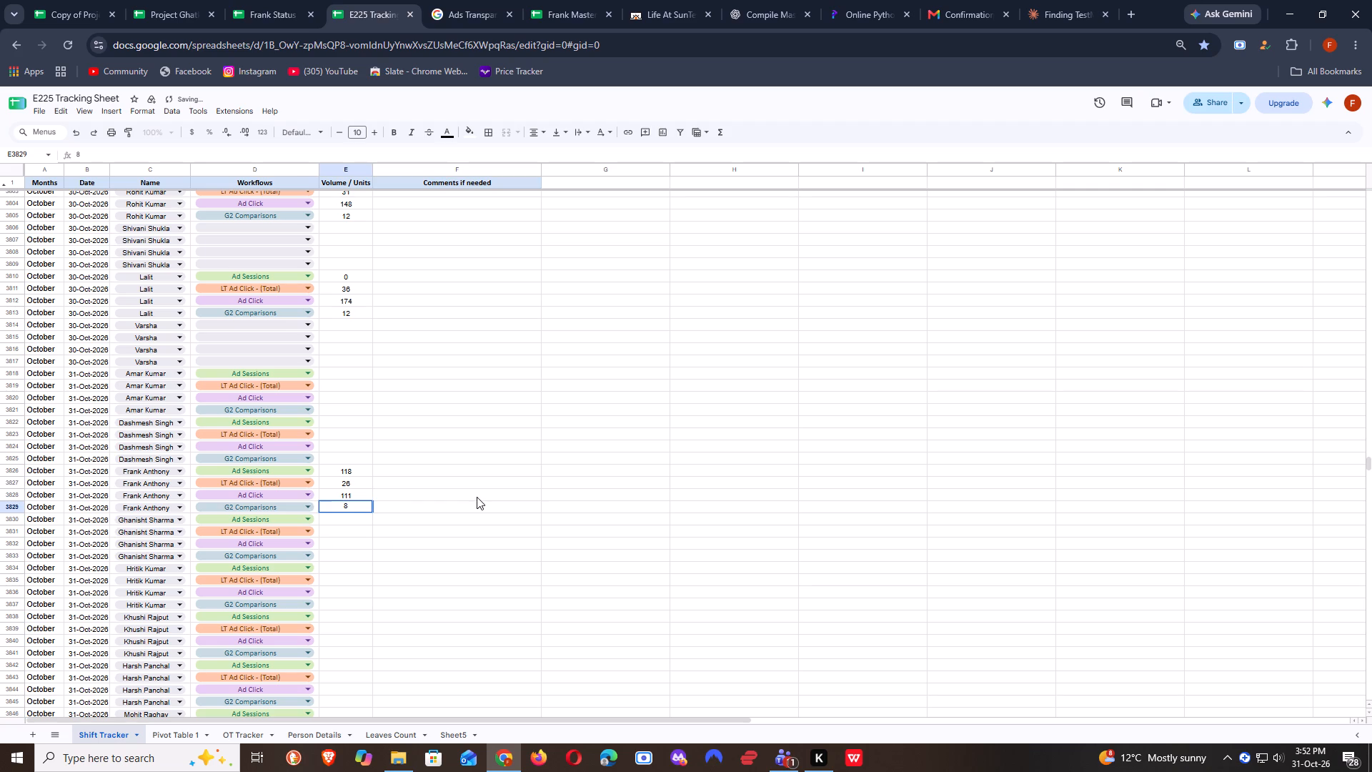
Enter the comment SRT in Frank's 31-Oct-2026 Ad Sessions row.
click(445, 472)
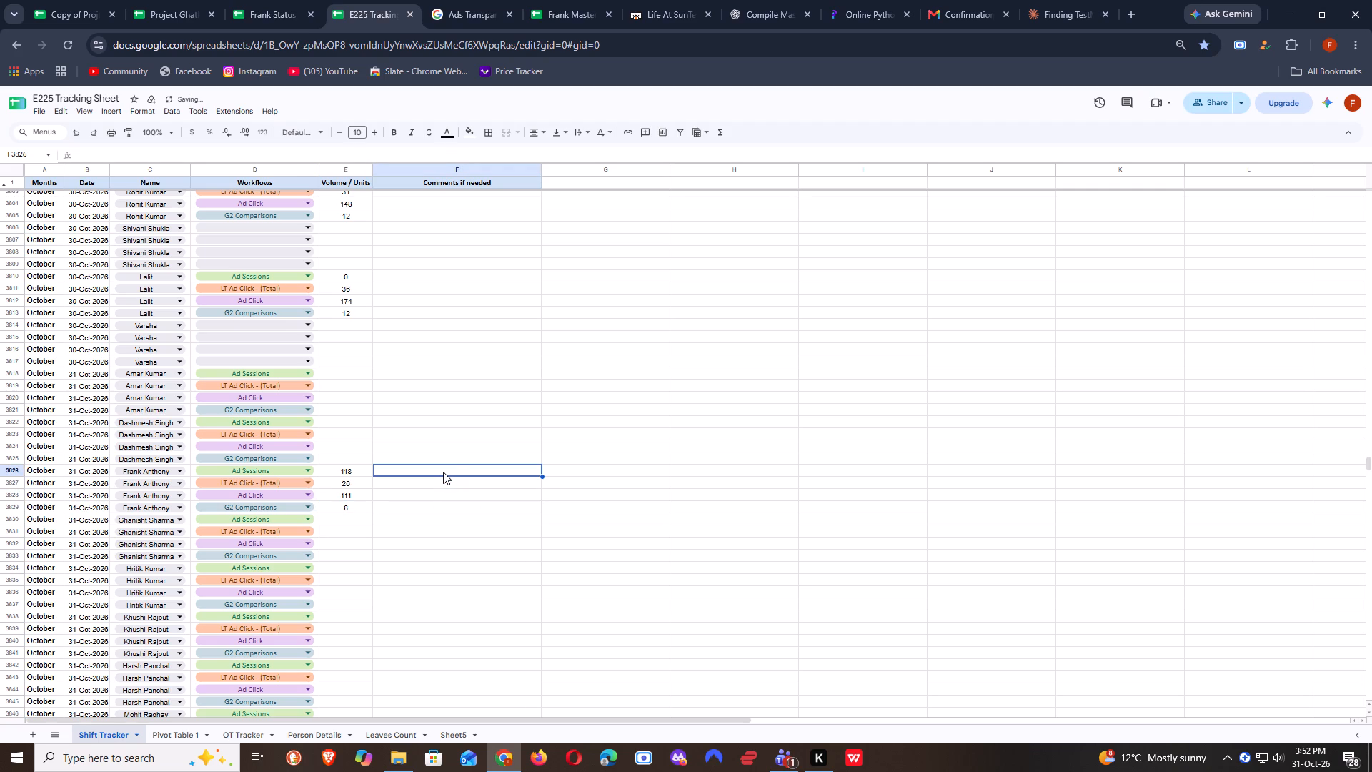
text(Srt)
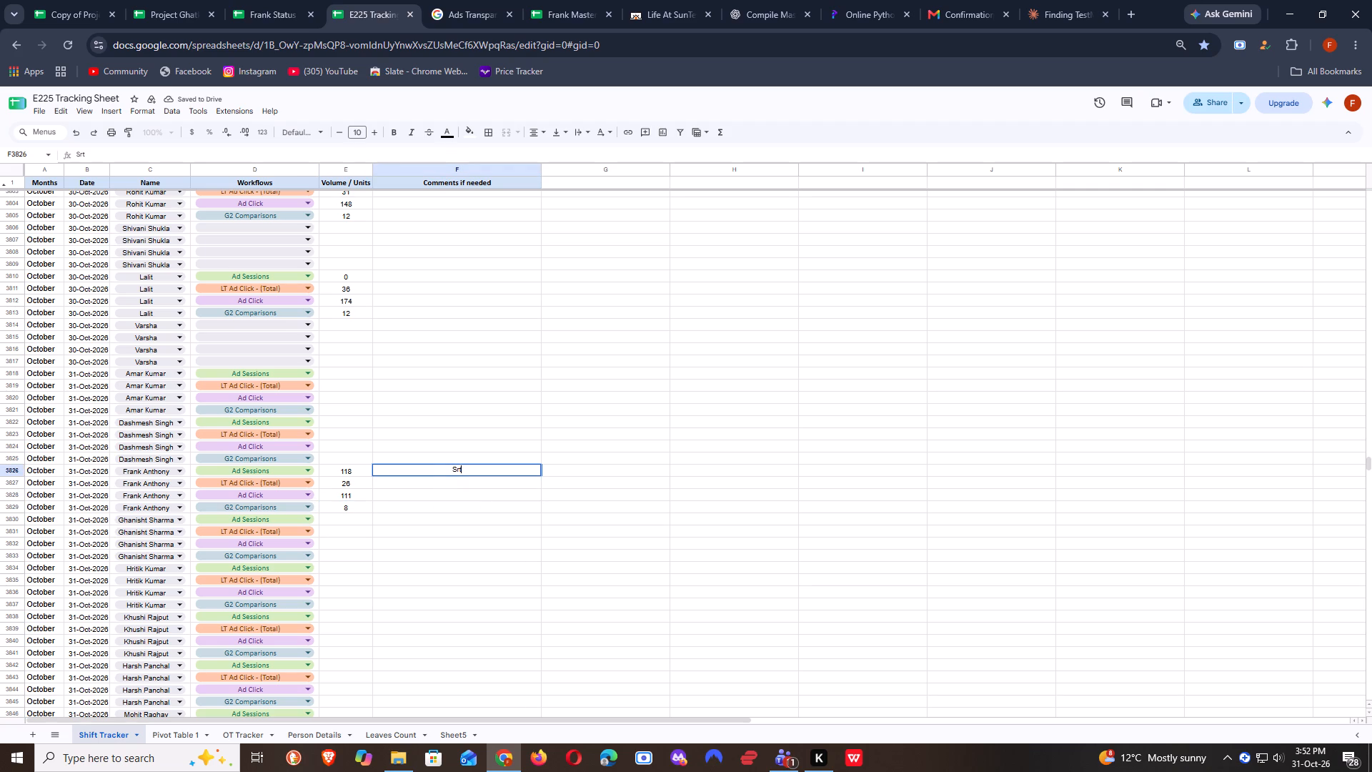
key(BackSpace)
key(BackSpace)
text(RT)
click(772, 524)
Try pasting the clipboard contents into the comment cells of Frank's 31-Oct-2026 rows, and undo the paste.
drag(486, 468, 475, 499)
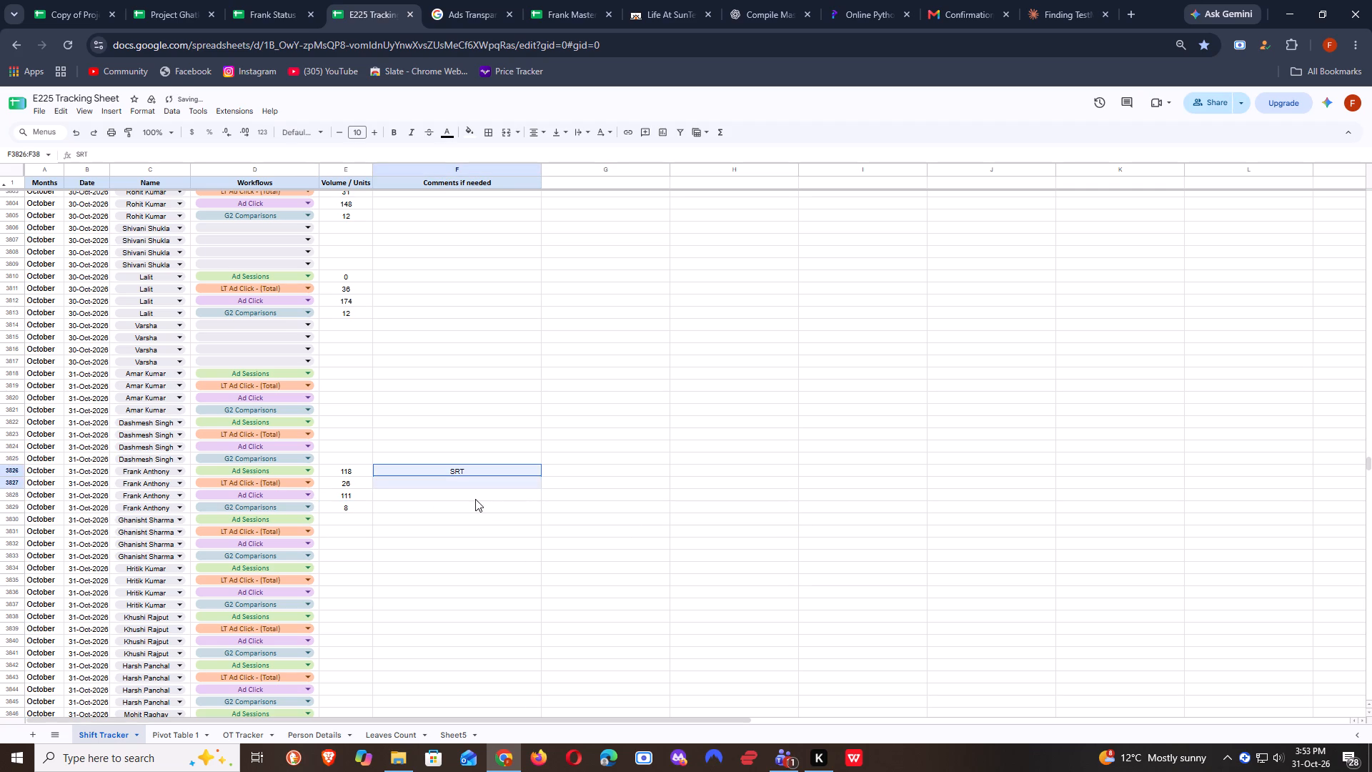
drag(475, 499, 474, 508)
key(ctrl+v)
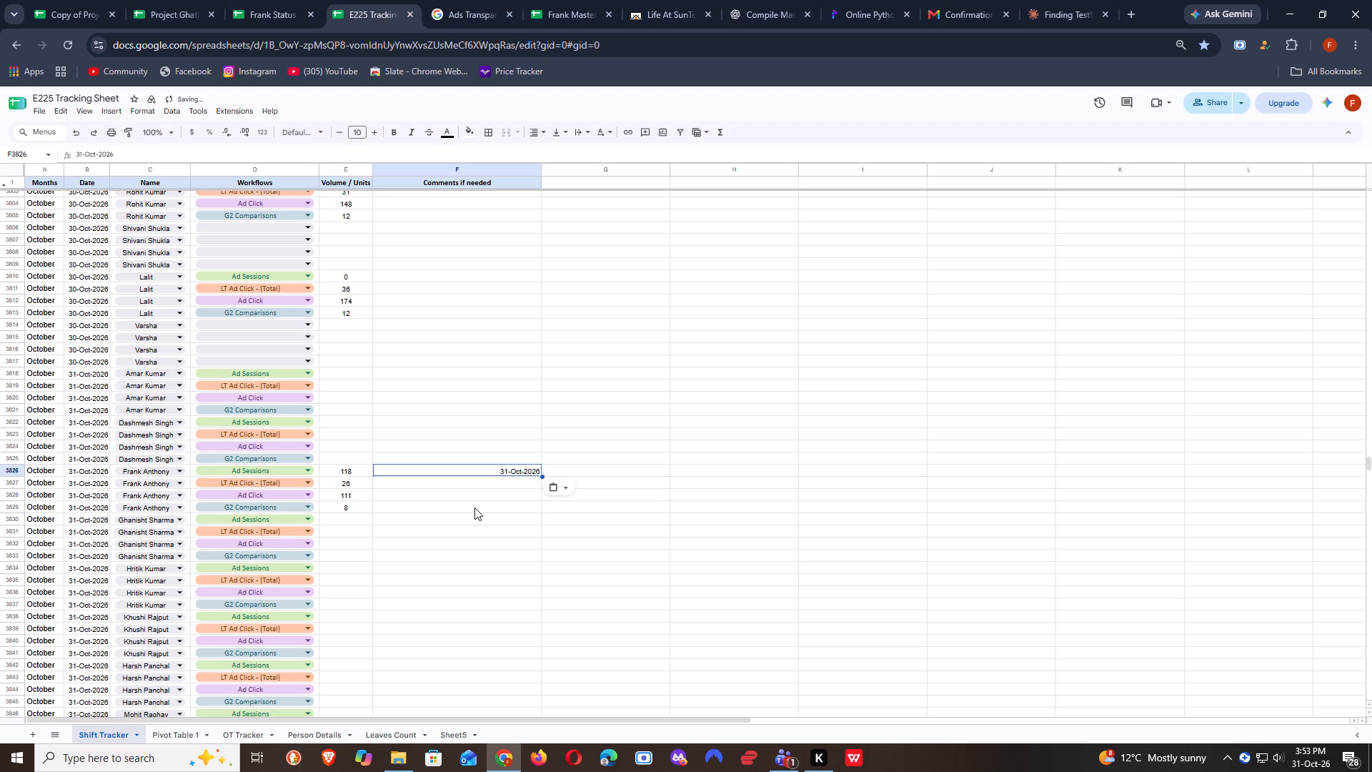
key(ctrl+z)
Copy the SRT comment from Frank's Ad Sessions row into the comment cells of all four of his 31-Oct-2026 rows.
click(457, 472)
key(ctrl+c)
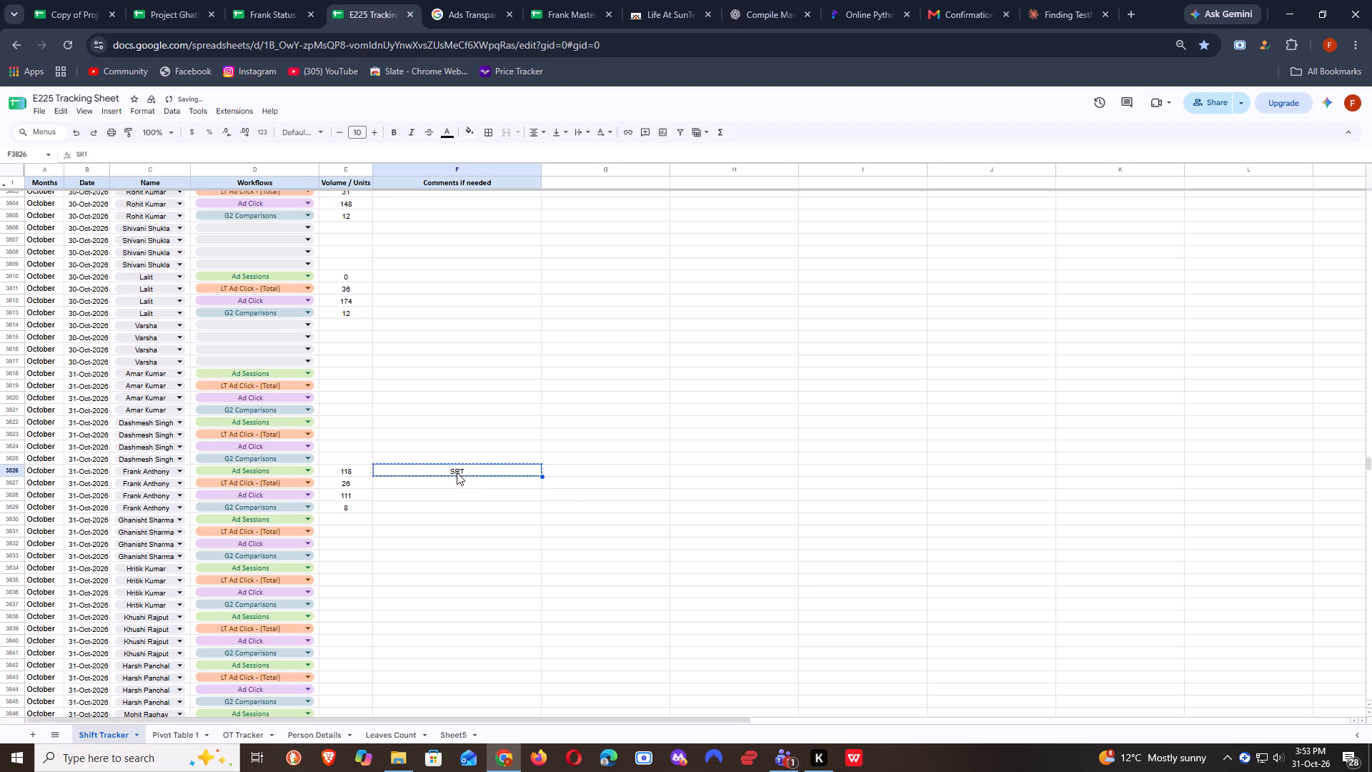
click(647, 468)
drag(455, 472, 447, 505)
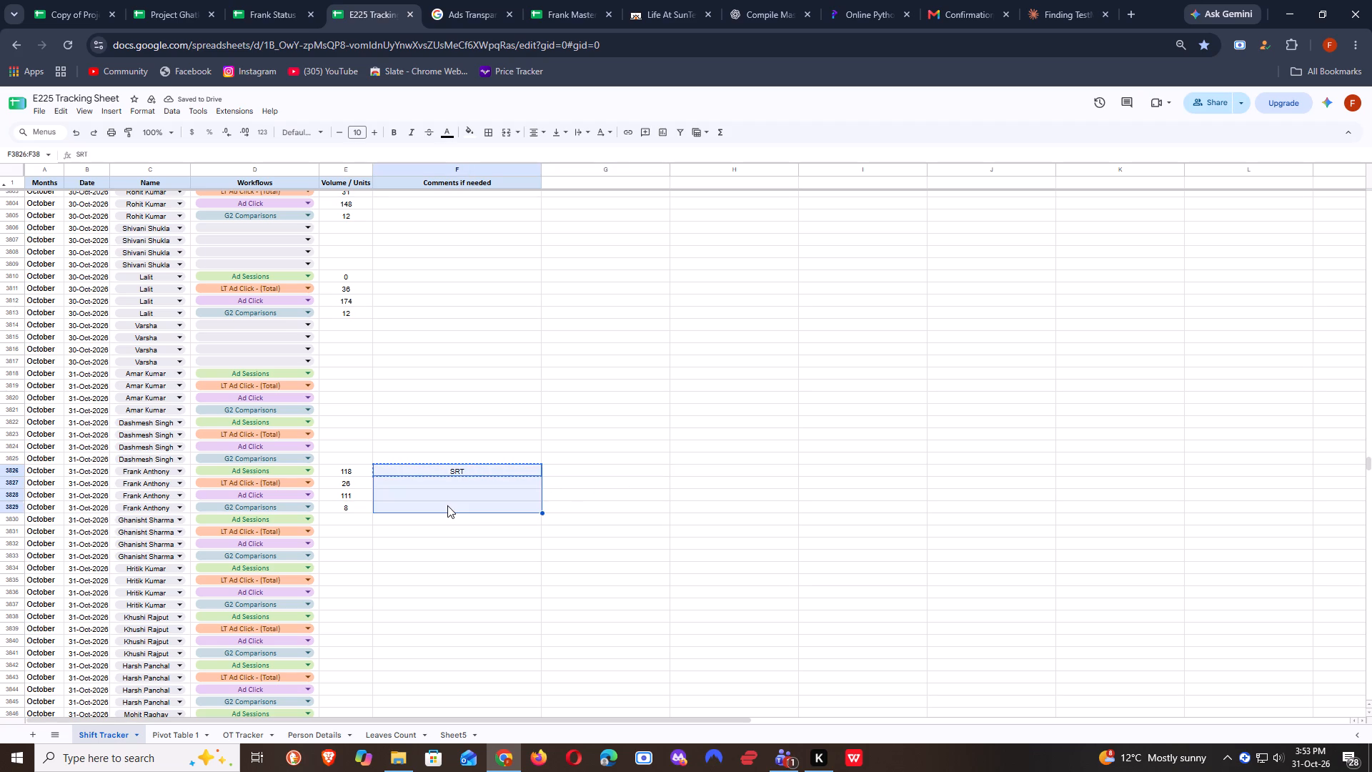
key(ctrl+v)
click(680, 447)
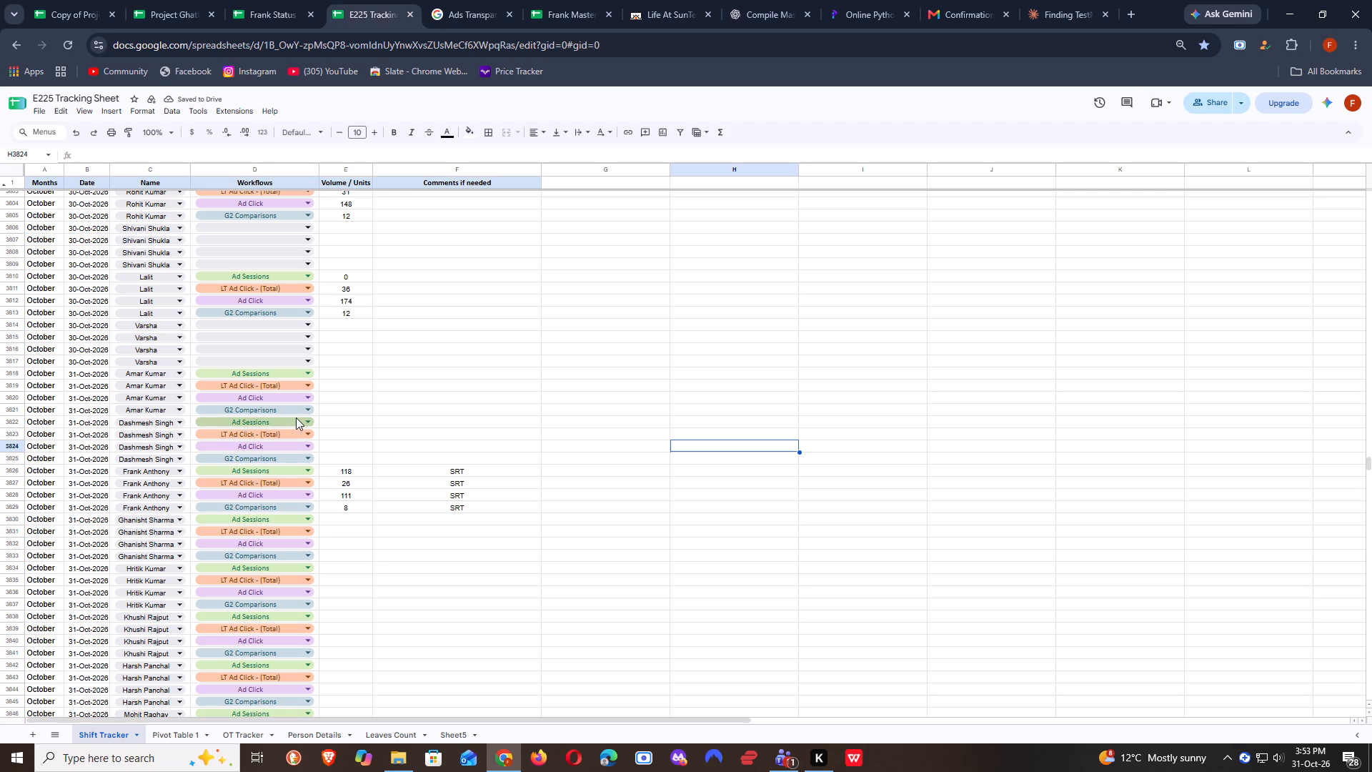
Revisit the Ads Clicked Tracker and review the 30-Oct and 31-Oct-2026 entries in the E225 Tracking Sheet.
click(61, 0)
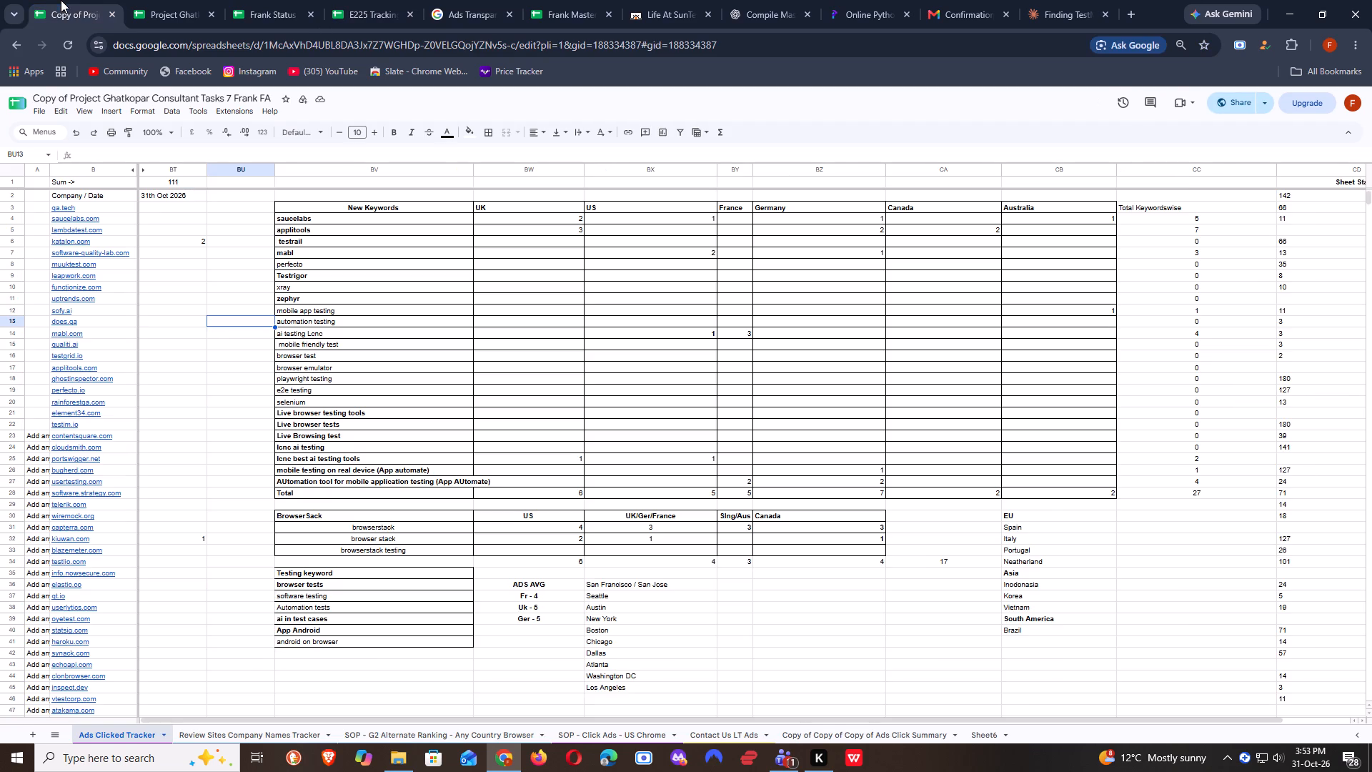
click(139, 0)
click(91, 1)
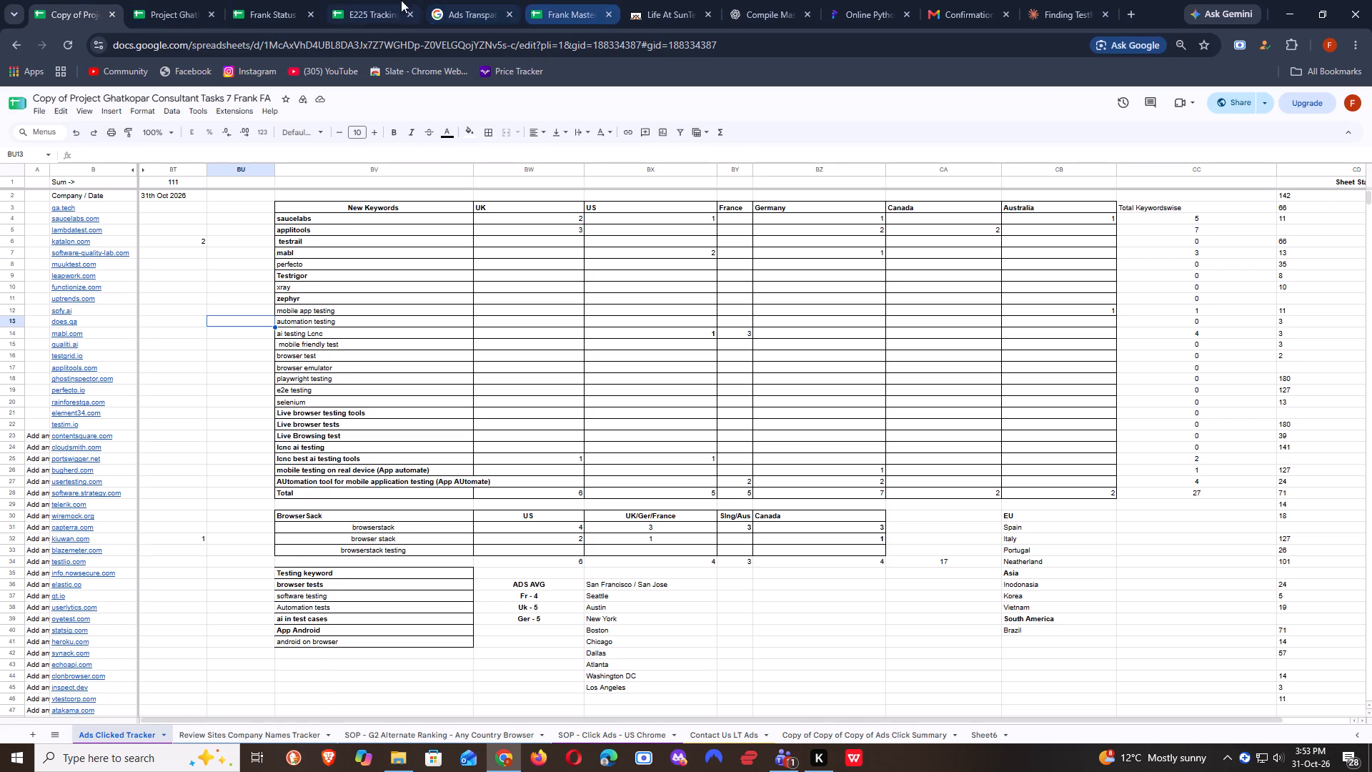
click(347, 0)
click(520, 469)
scroll(324, 561, down, 3)
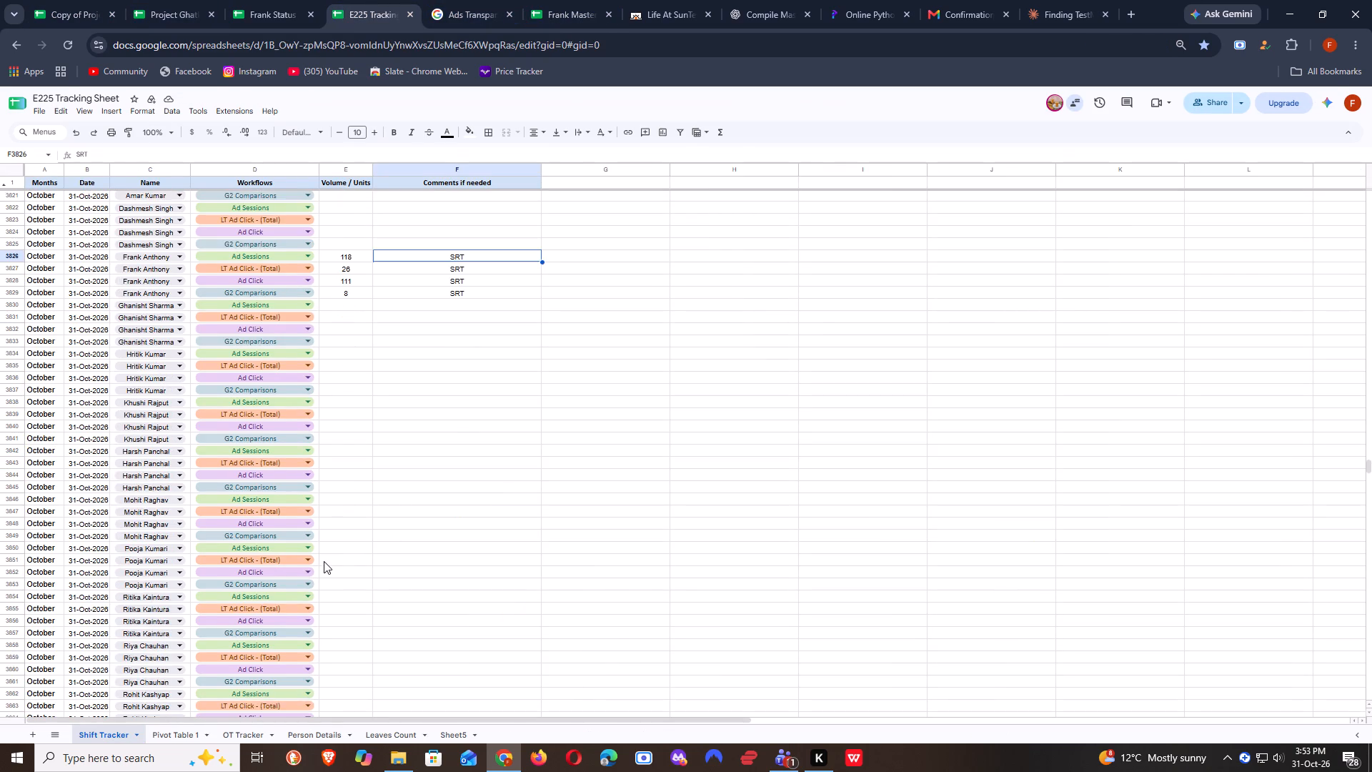
scroll(324, 559, up, 2)
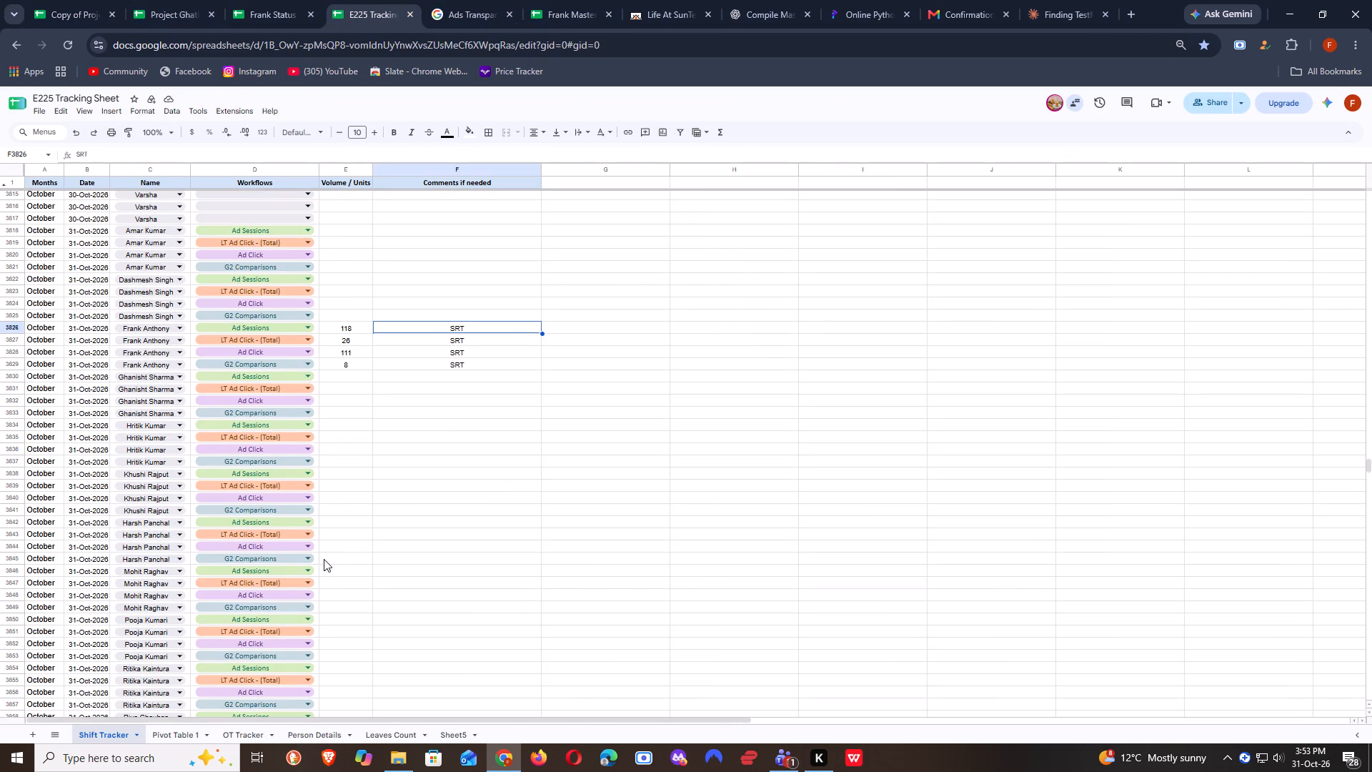
scroll(324, 559, up, 3)
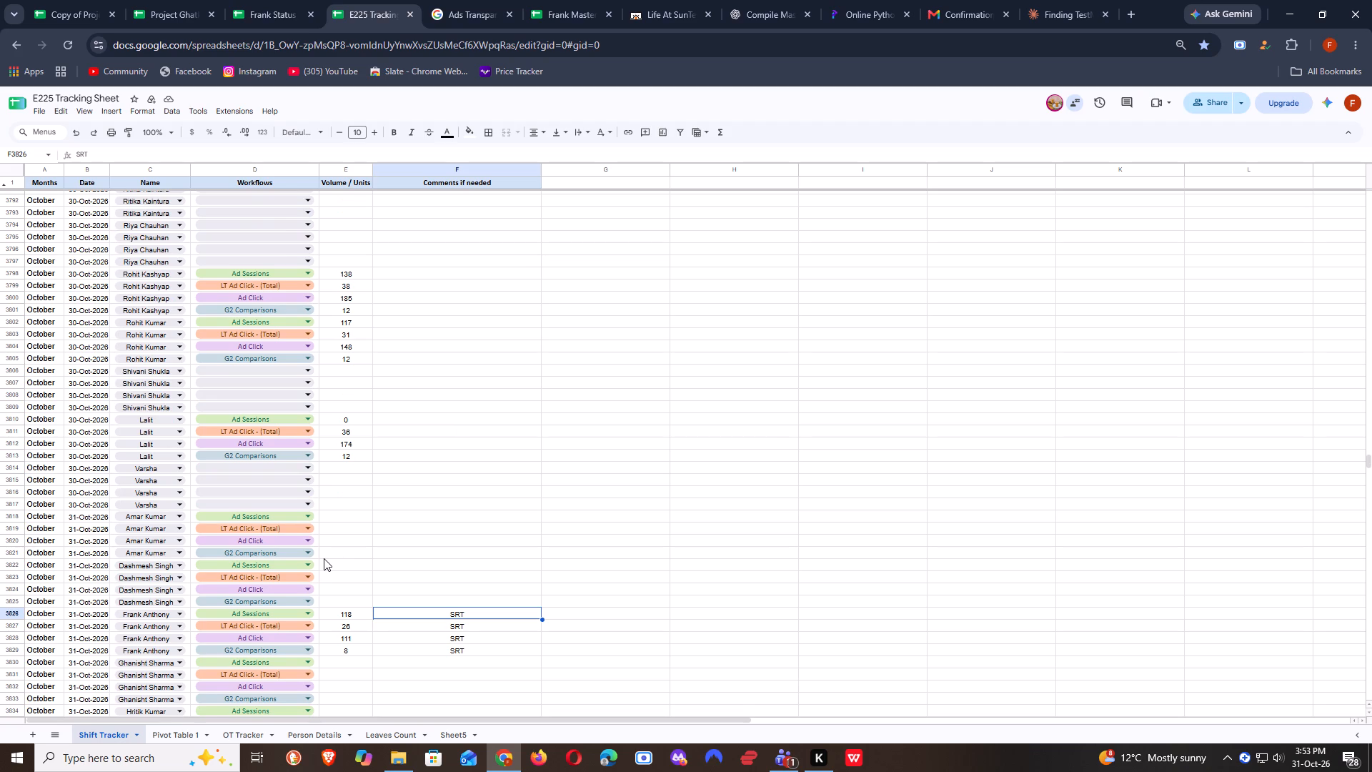
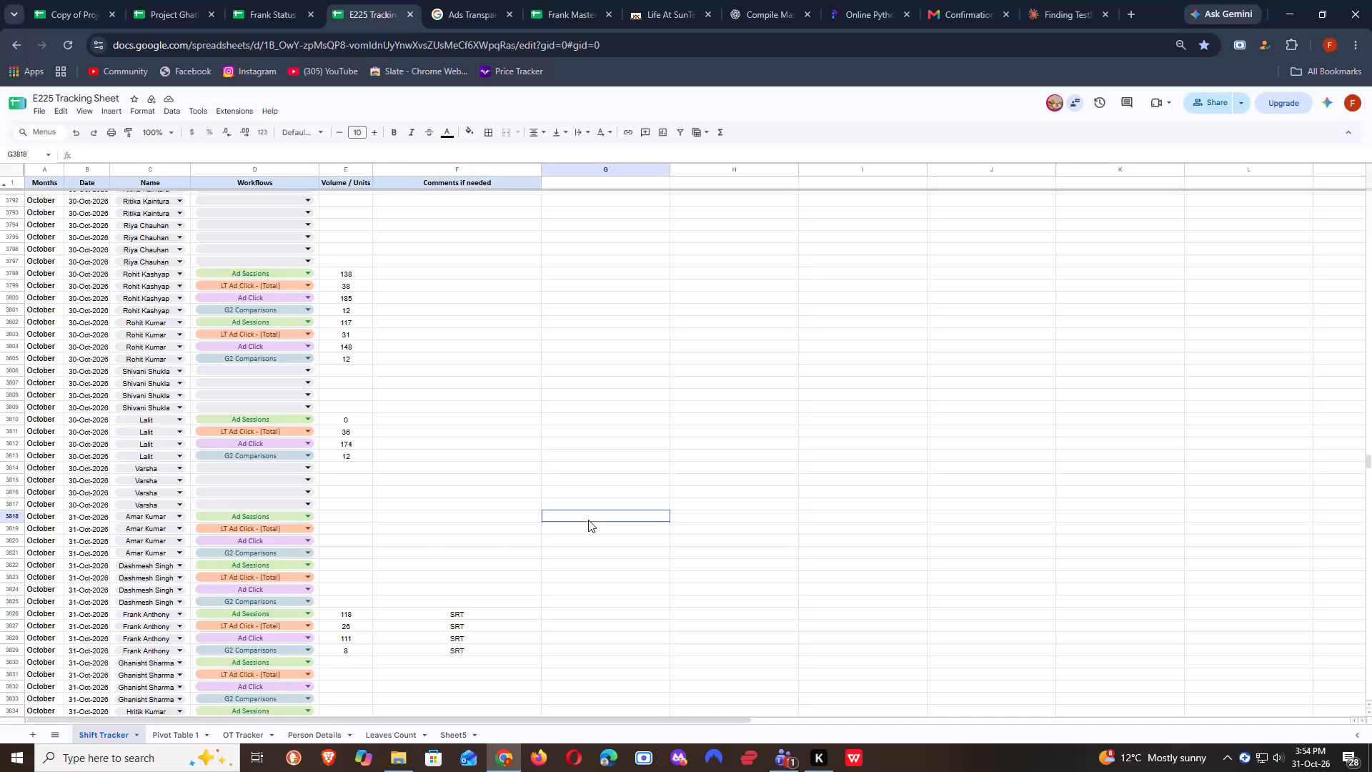
Return to the Ads Clicked Tracker in Frank's project copy and go through the 31st Oct 2026 column of counts.
scroll(467, 523, down, 3)
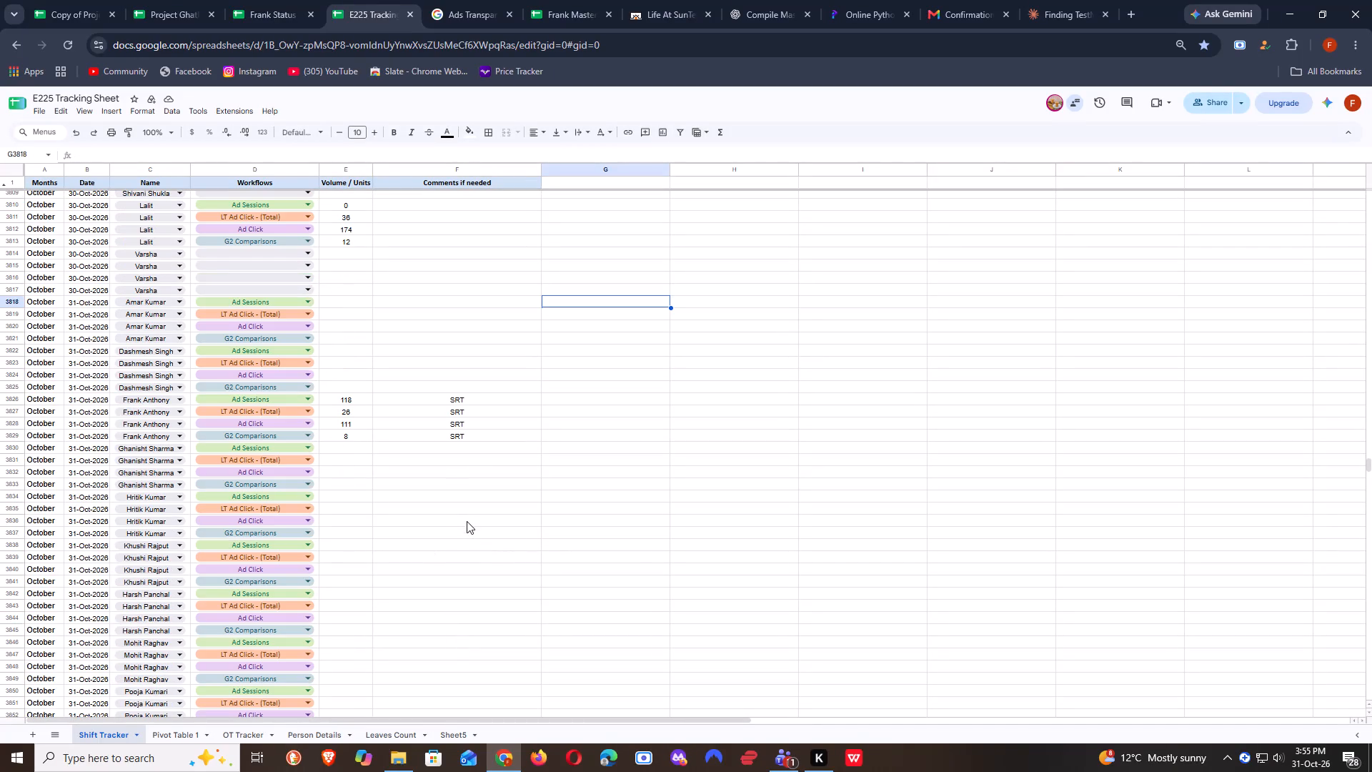
click(41, 0)
click(217, 472)
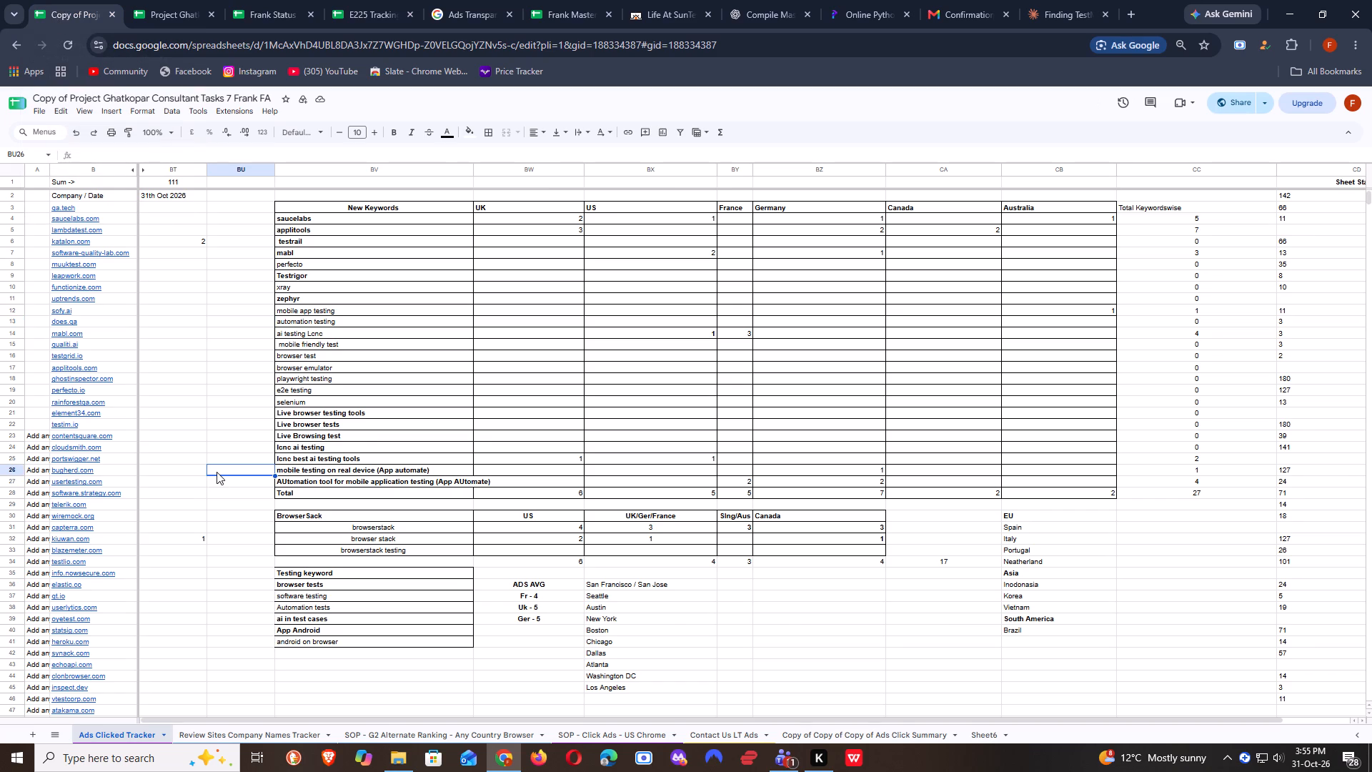
click(217, 410)
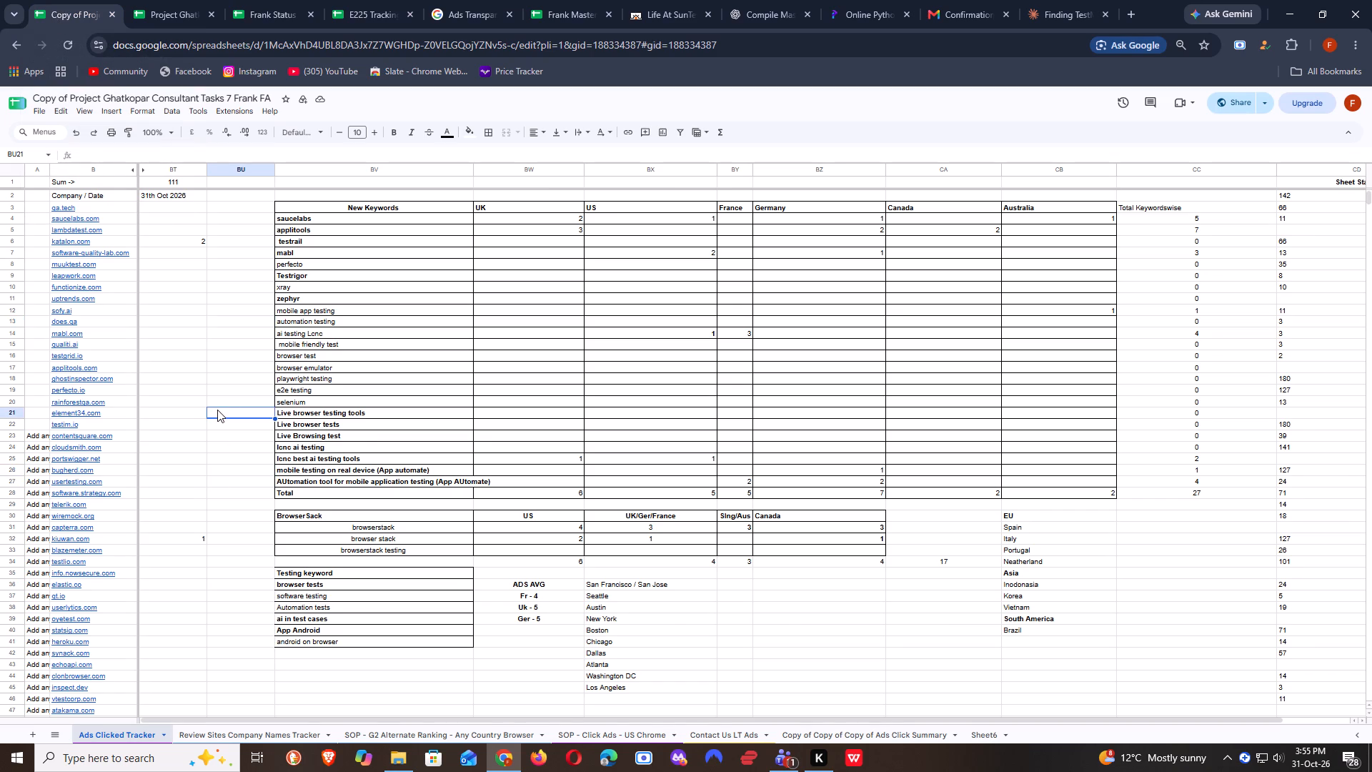
scroll(201, 345, up, 5)
click(165, 209)
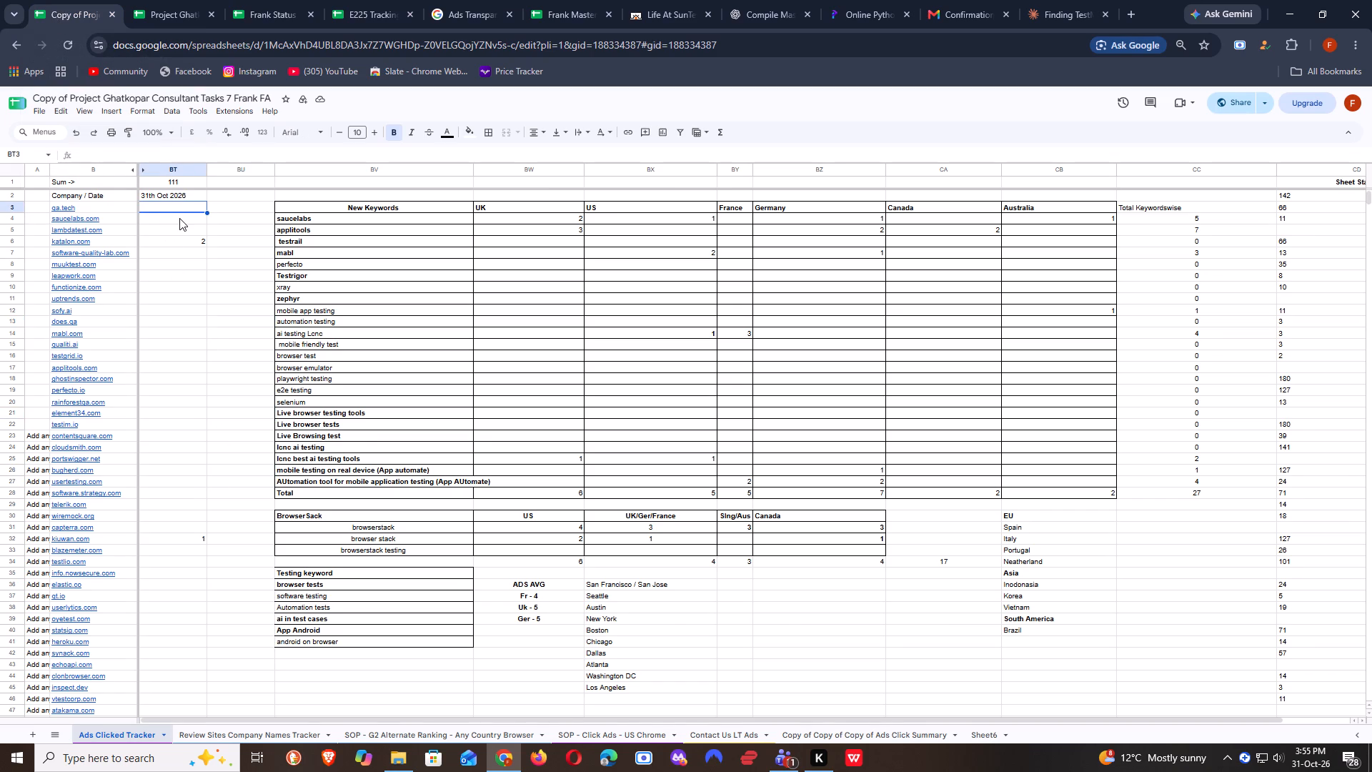
key(ctrl+shift+Down)
key(ctrl+shift+Down)
key(ctrl+shift+Down)
key(ctrl+shift+Down)
key(ctrl+shift+Down)
key(ctrl+shift+Down)
key(ctrl+shift+Down)
key(ctrl+shift+Down)
key(ctrl+shift+Down)
key(ctrl+shift+Down)
key(ctrl+shift+Down)
key(ctrl+shift+Down)
key(ctrl+shift+Down)
key(ctrl+shift+Down)
key(ctrl+shift+Down)
key(ctrl+shift+Down)
key(ctrl+shift+Down)
key(ctrl+shift+Down)
key(ctrl+shift+Down)
key(ctrl+shift+Down)
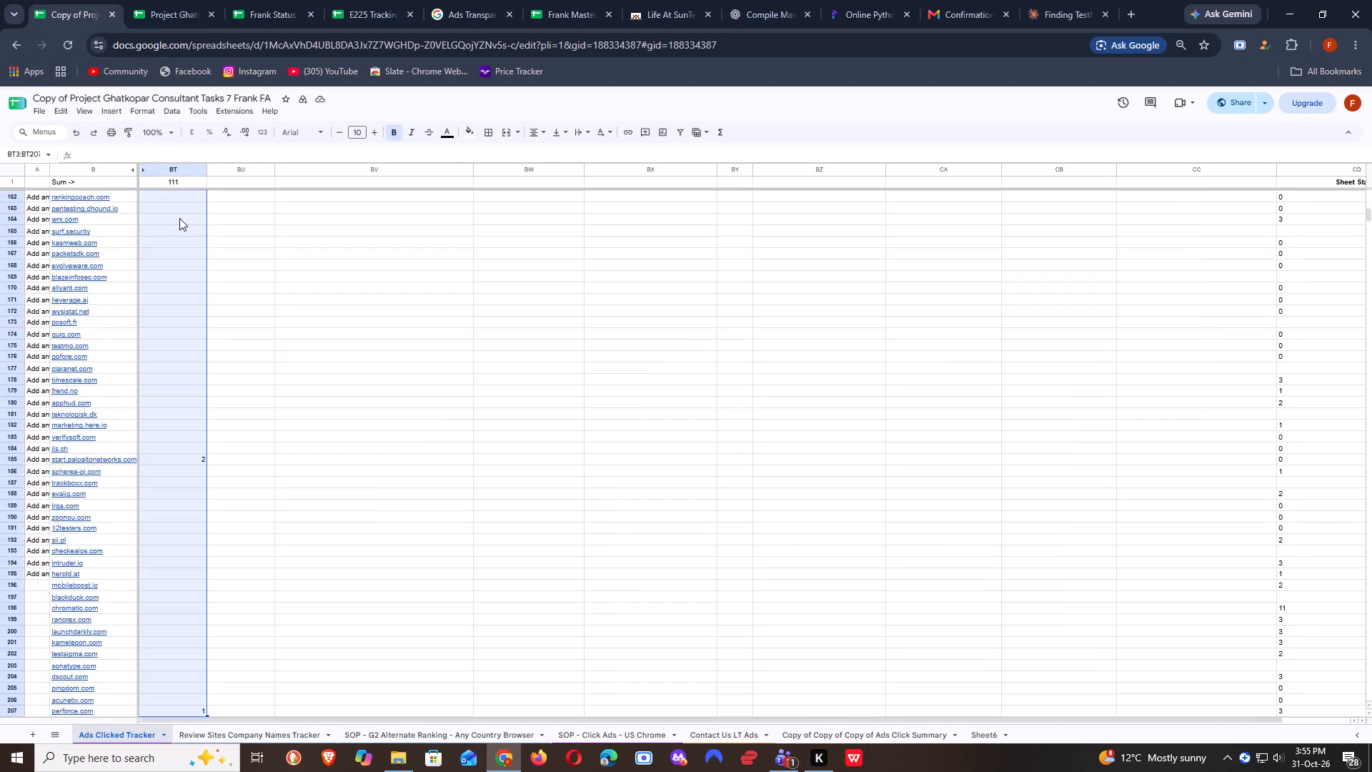
click(237, 254)
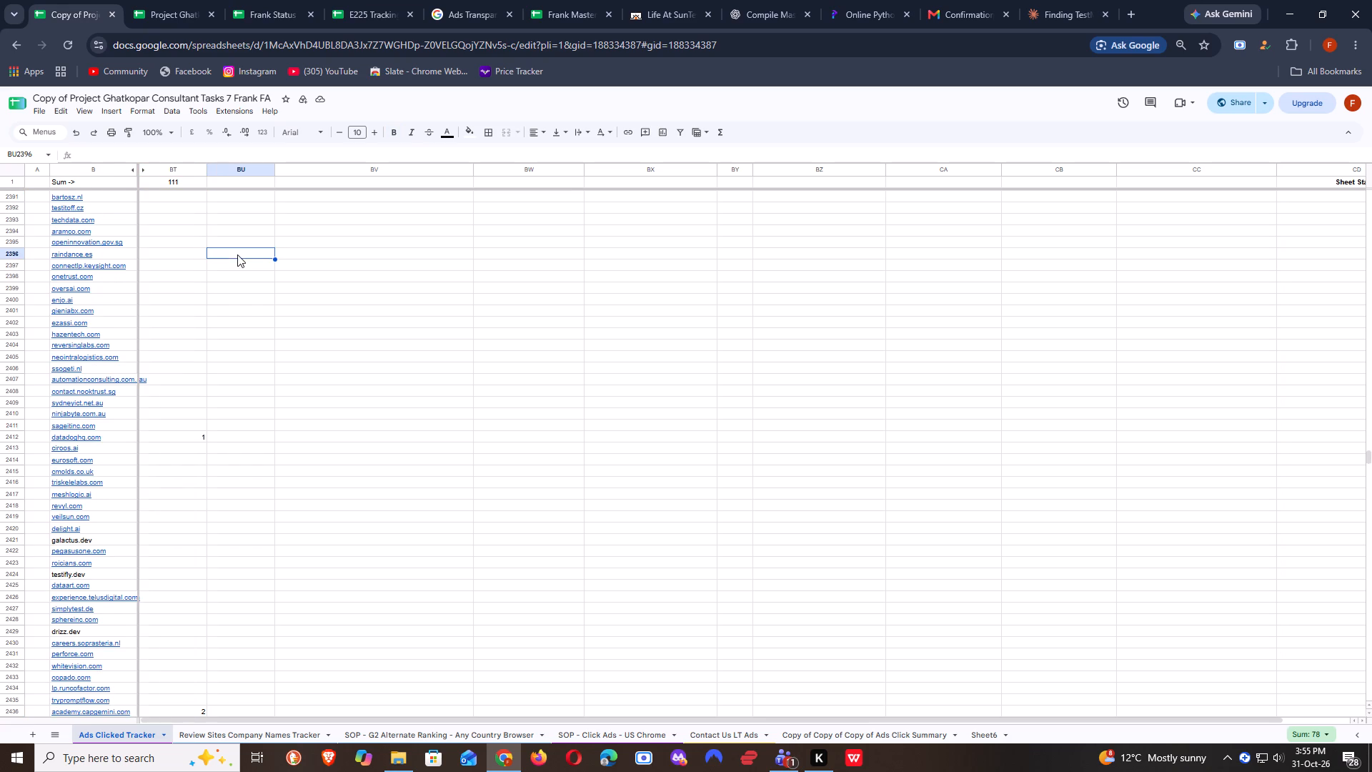
Find testmu in the Ads Clicked Tracker and set its 31st Oct 2026 count to 26.
key(ctrl+f)
text(testmu)
key(Return)
key(Return)
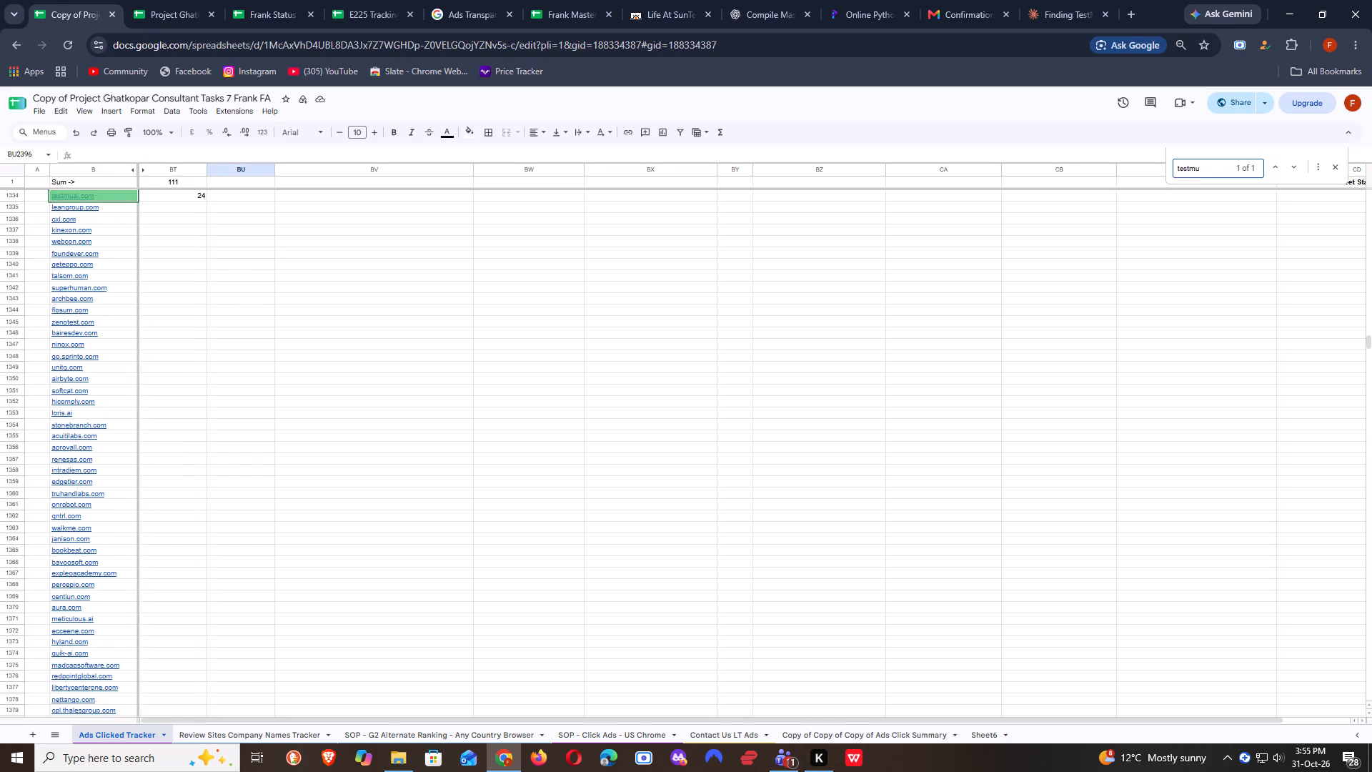
click(174, 199)
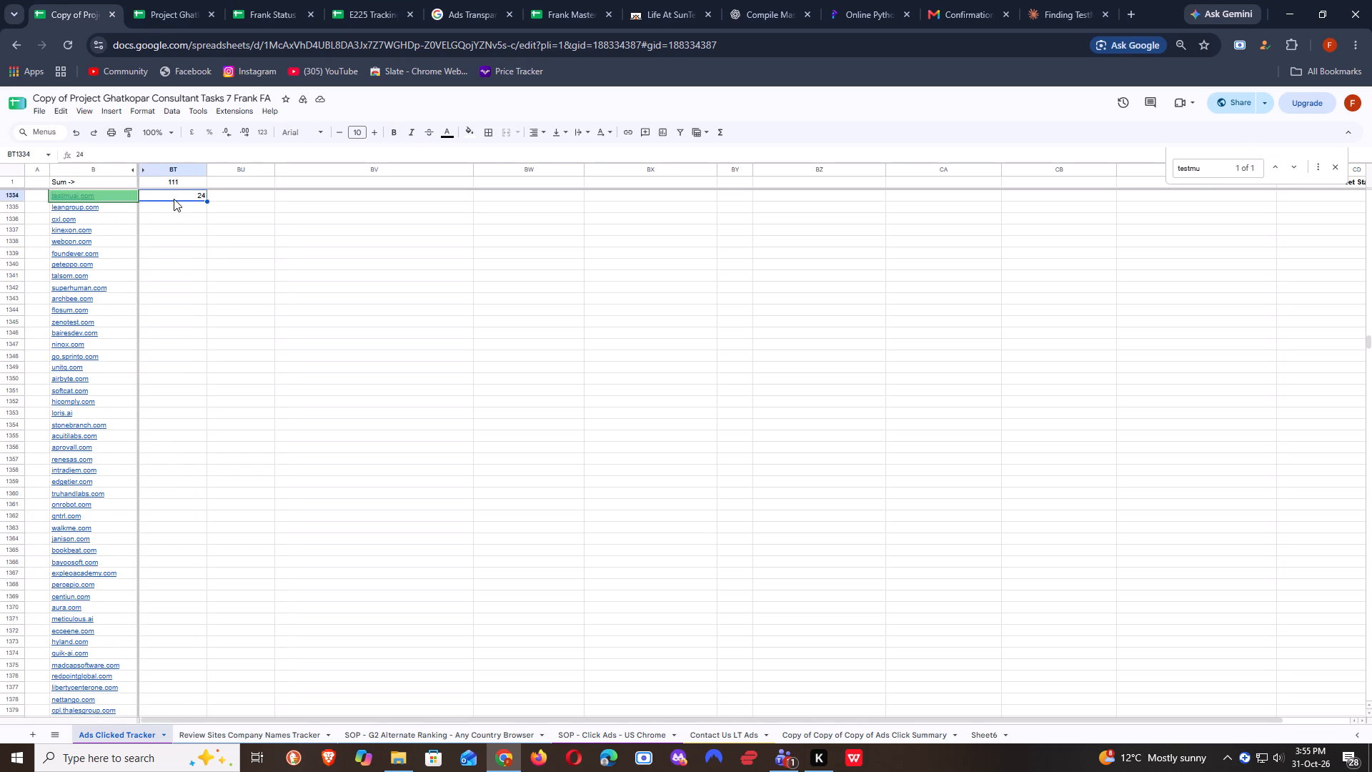
text(26)
key(Return)
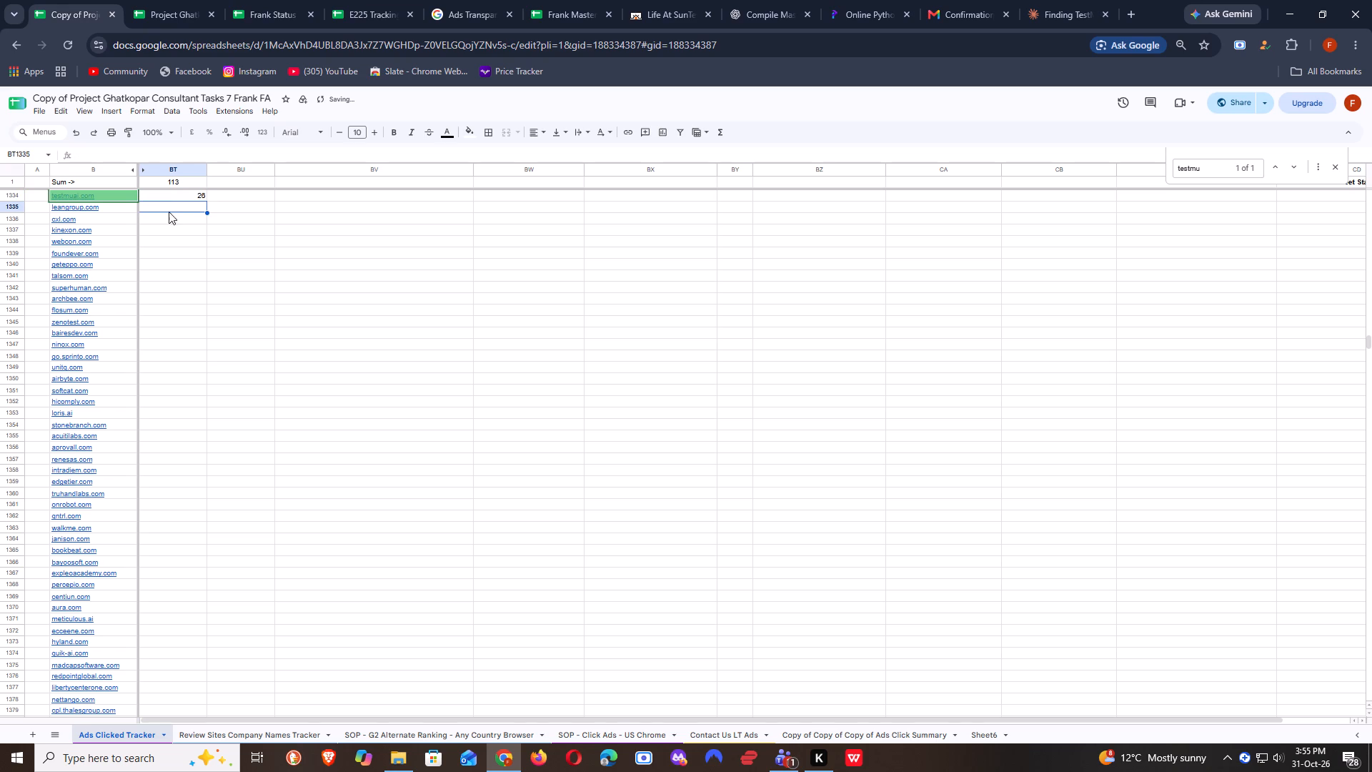
Clear the 31st Oct 2026 count in the coursera.org row.
click(234, 259)
scroll(254, 249, up, 6)
scroll(191, 280, up, 8)
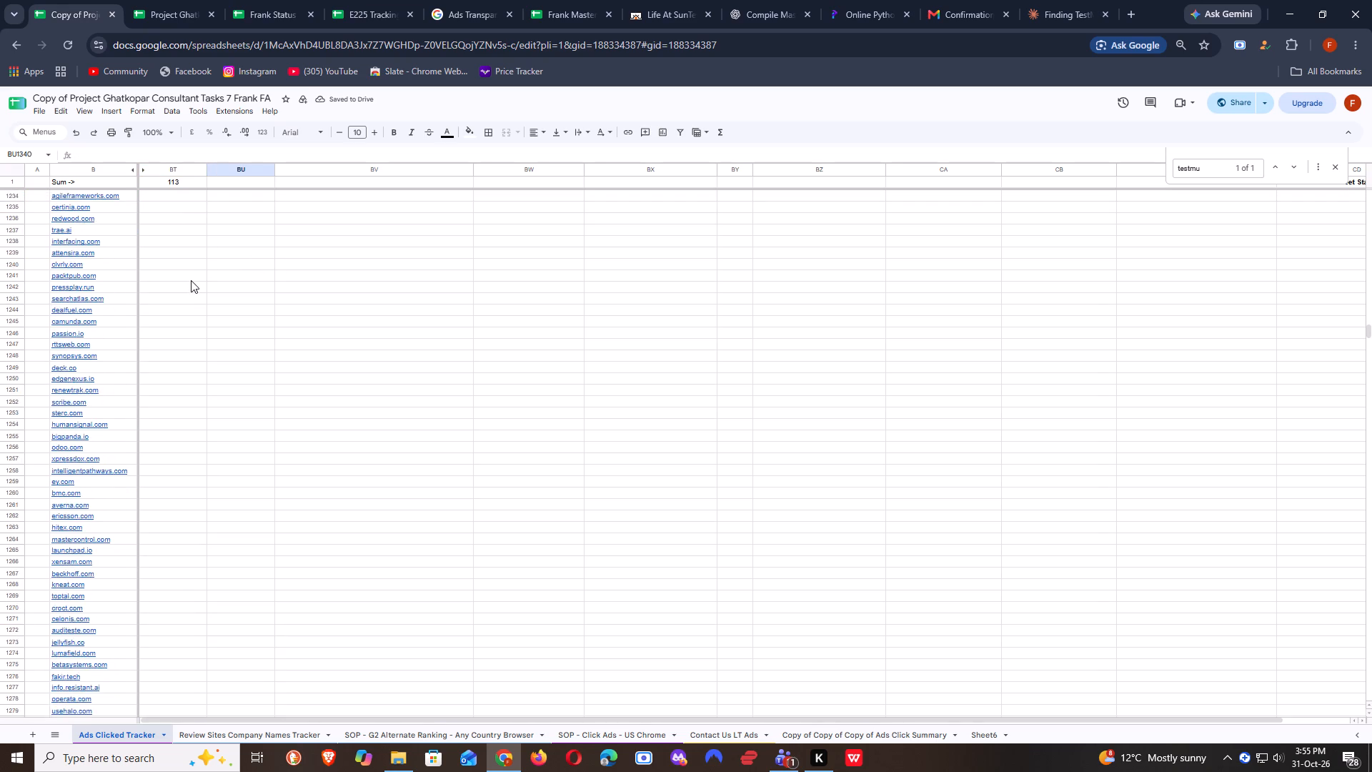
scroll(191, 280, up, 12)
scroll(191, 280, up, 16)
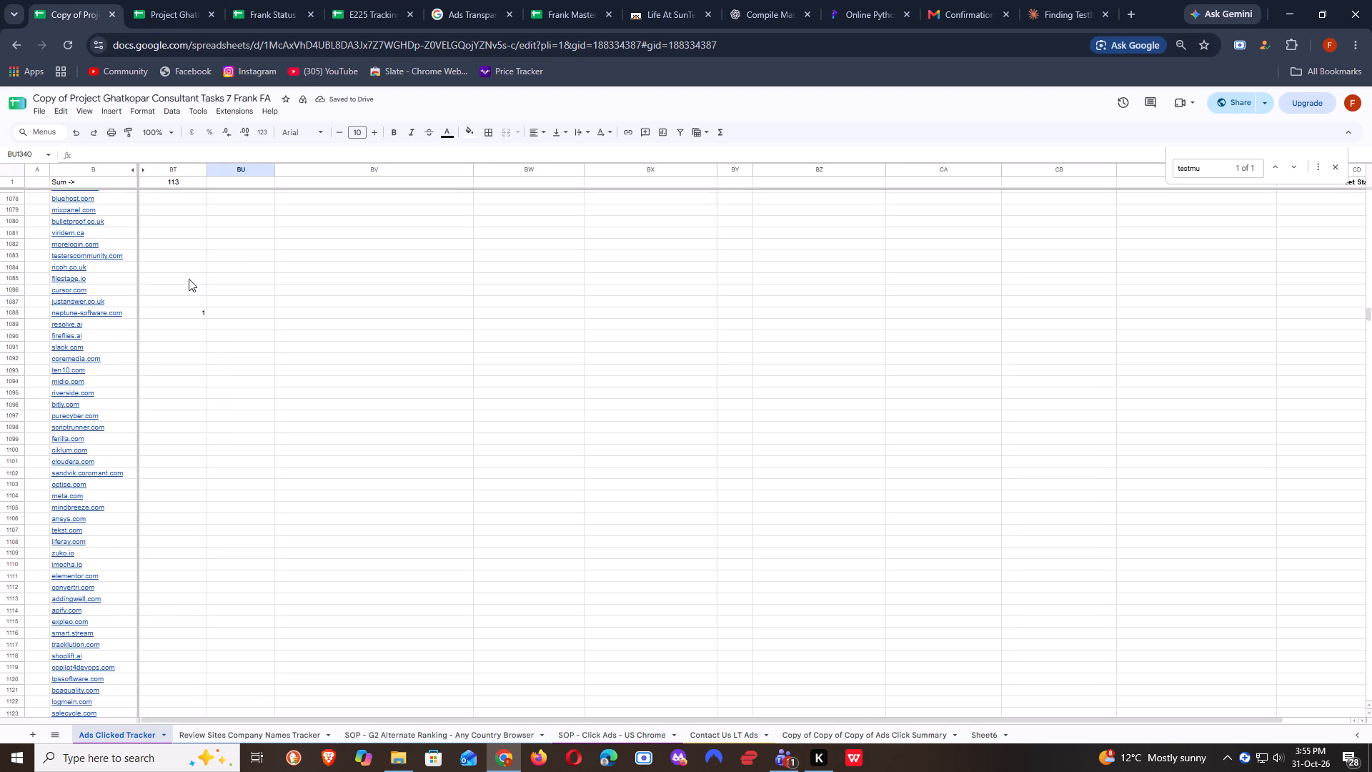
scroll(189, 279, down, 5)
click(172, 463)
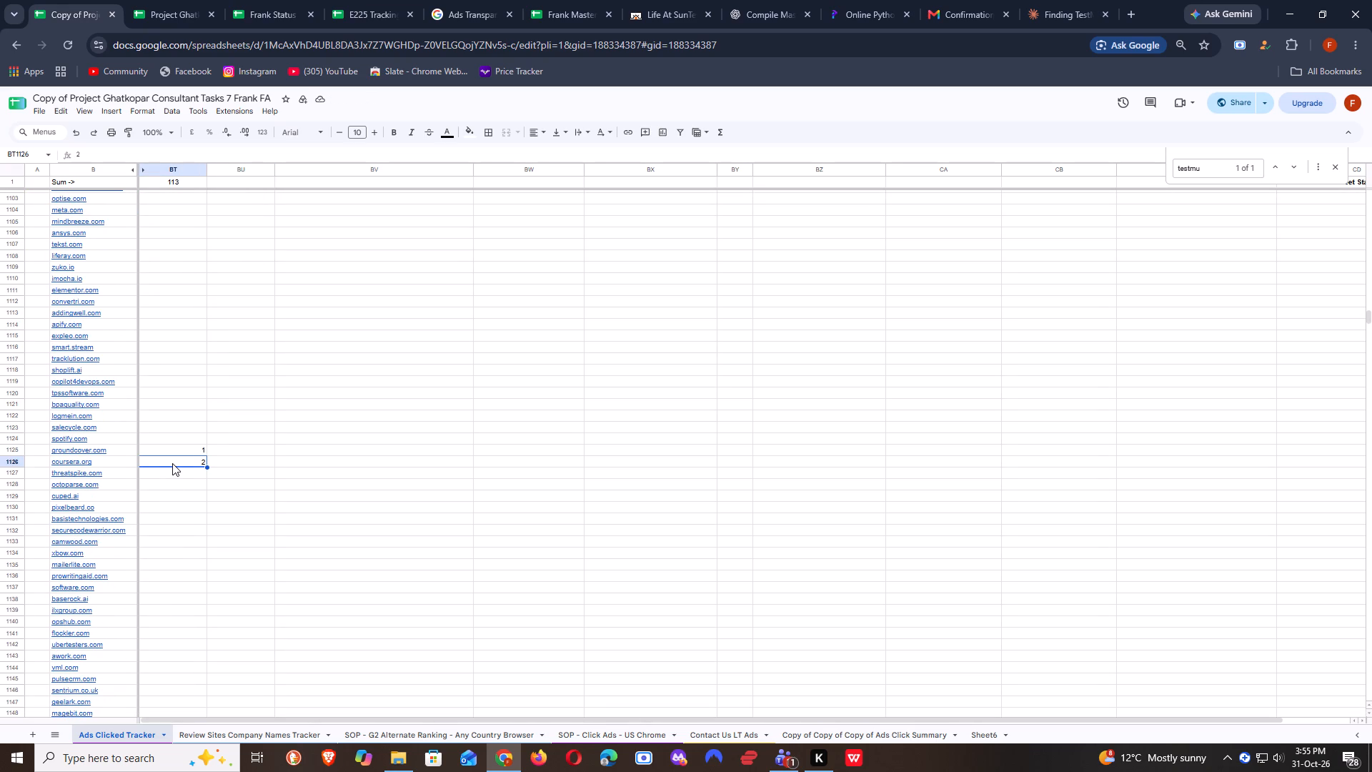
key(BackSpace)
click(276, 450)
Copy the full column of 31st Oct 2026 counts, from the qa.tech row down to the end of the sheet.
scroll(188, 346, up, 5)
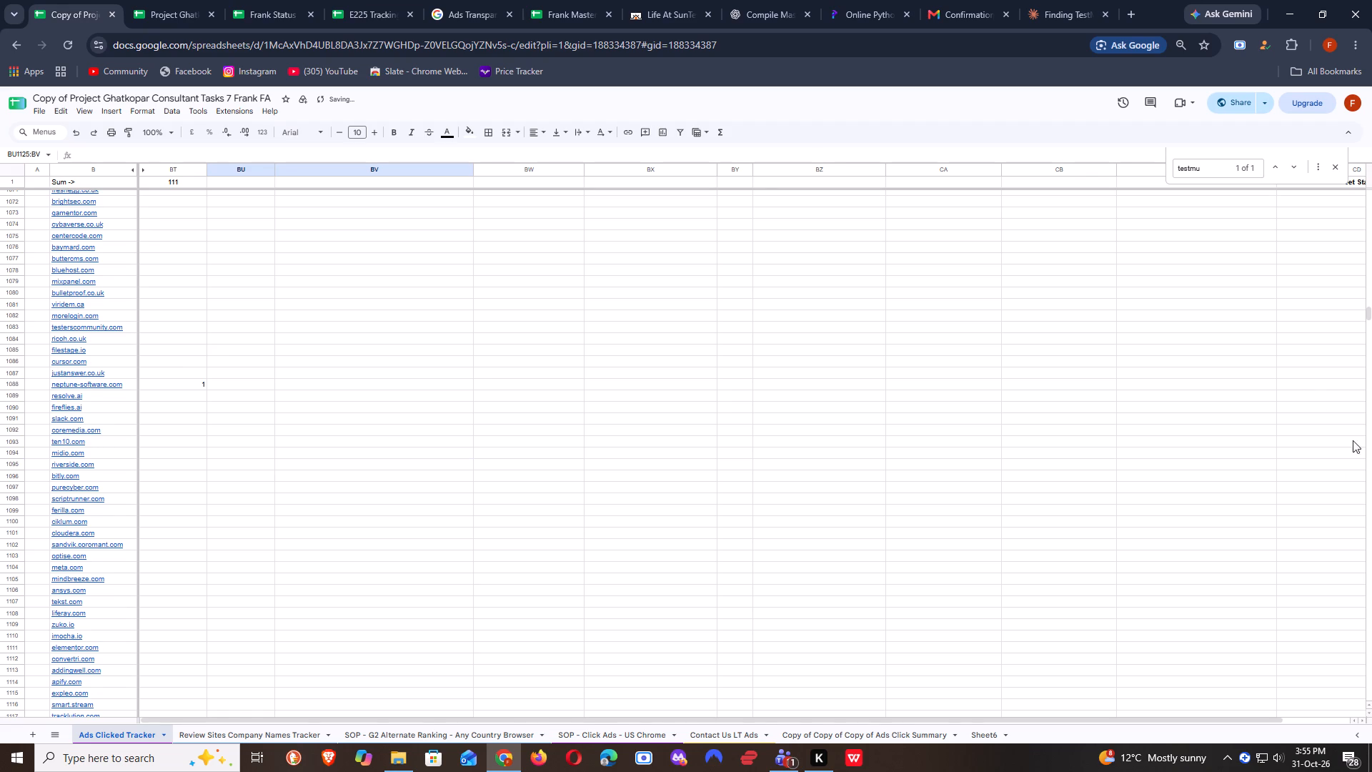
click(1338, 170)
drag(1361, 442, 1360, 425)
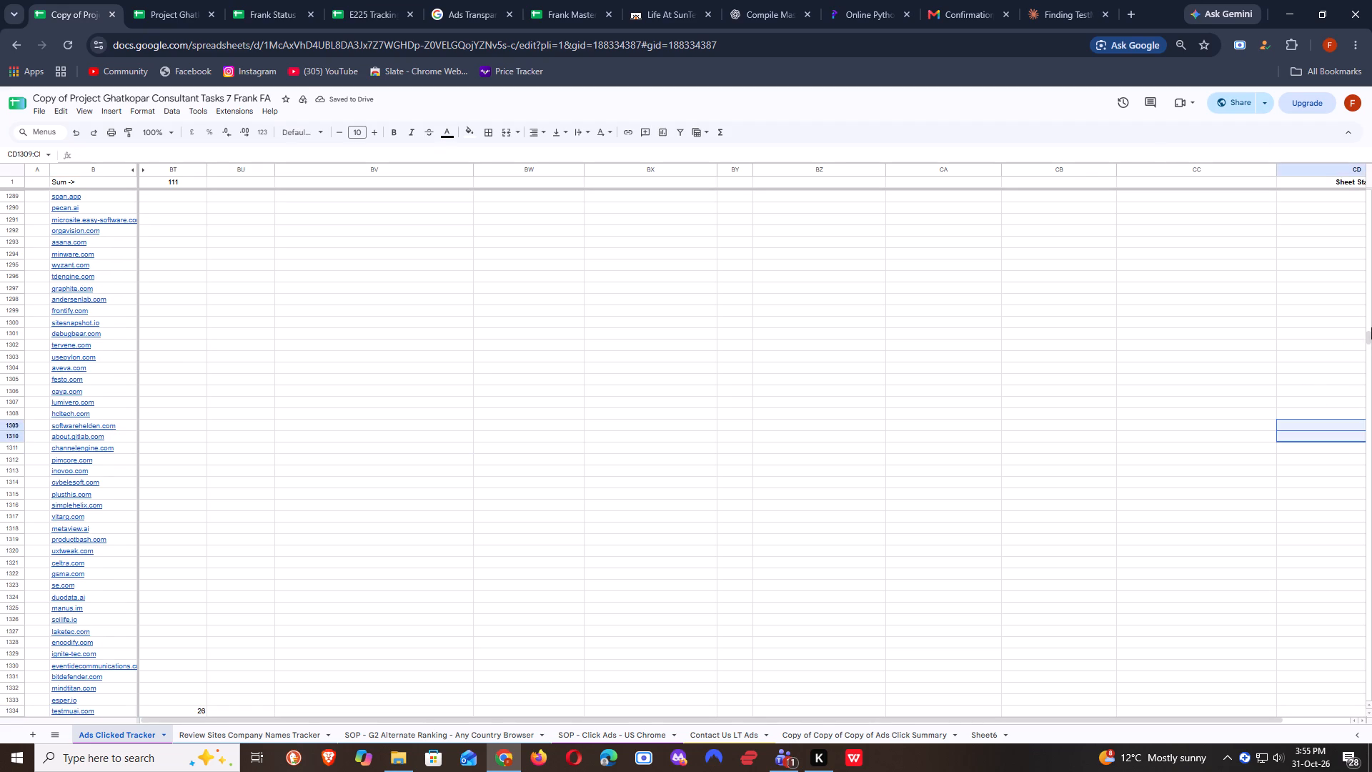
click(1371, 327)
drag(1369, 332, 1371, 127)
scroll(502, 258, up, 4)
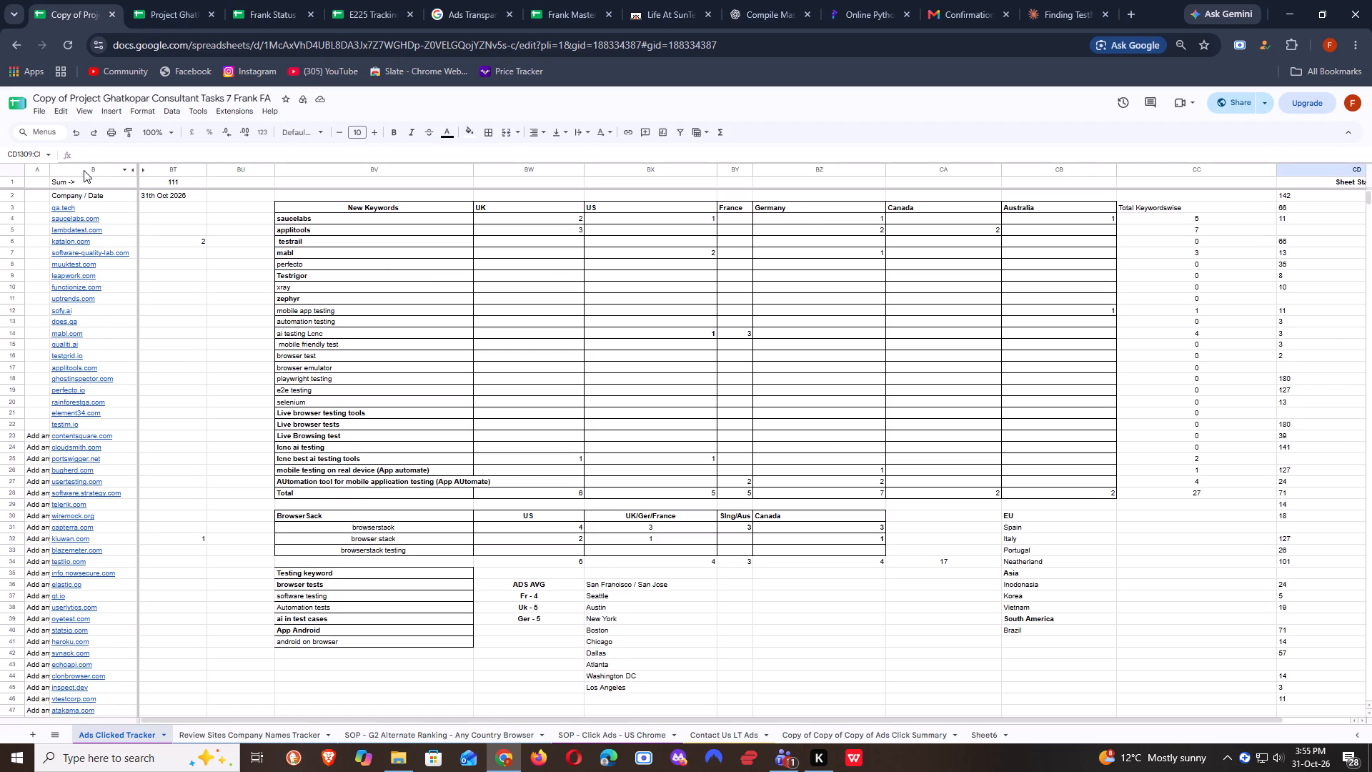
click(165, 206)
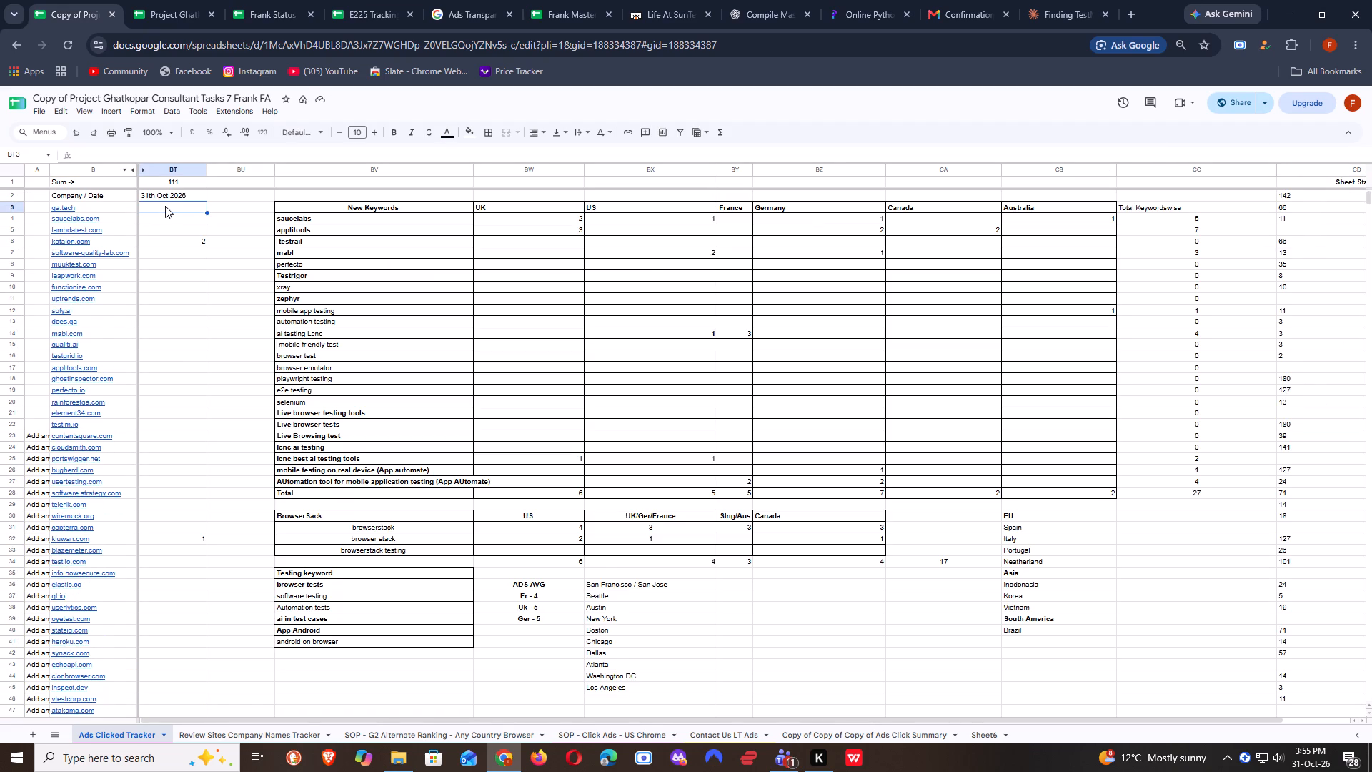
key(ctrl+shift+Left)
click(191, 207)
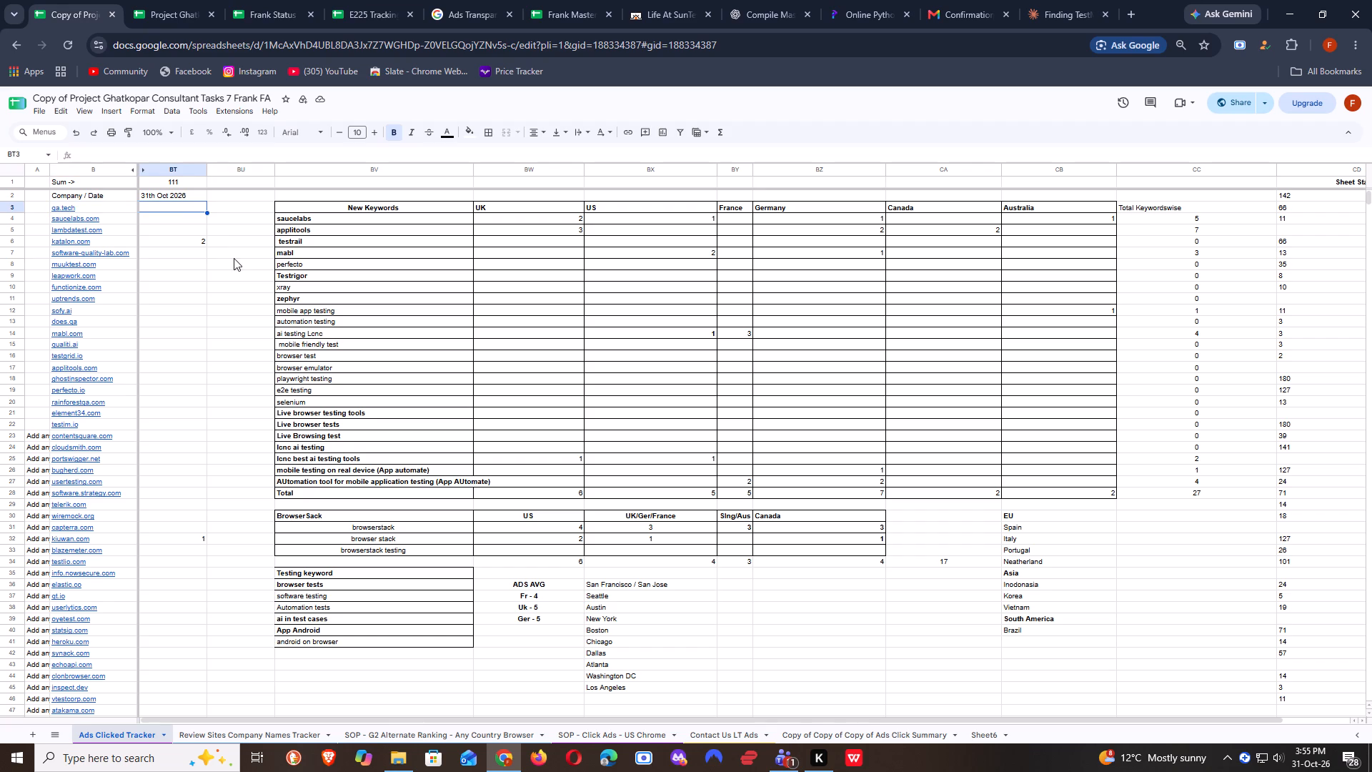
click(234, 258)
click(182, 211)
key(ctrl+shift+Down)
key(ctrl+shift+Down)
key(ctrl+shift+Down)
key(ctrl+shift+Down)
key(ctrl+shift+Down)
key(ctrl+shift+Down)
key(ctrl+shift+Down)
key(ctrl+shift+Down)
key(ctrl+shift+Down)
key(ctrl+shift+Down)
key(ctrl+shift+Down)
key(ctrl+shift+Down)
key(ctrl+shift+Down)
key(ctrl+shift+Down)
key(ctrl+shift+Down)
key(ctrl+shift+Down)
key(ctrl+shift+Down)
key(ctrl+shift+Down)
key(ctrl+shift+Down)
key(ctrl+shift+Down)
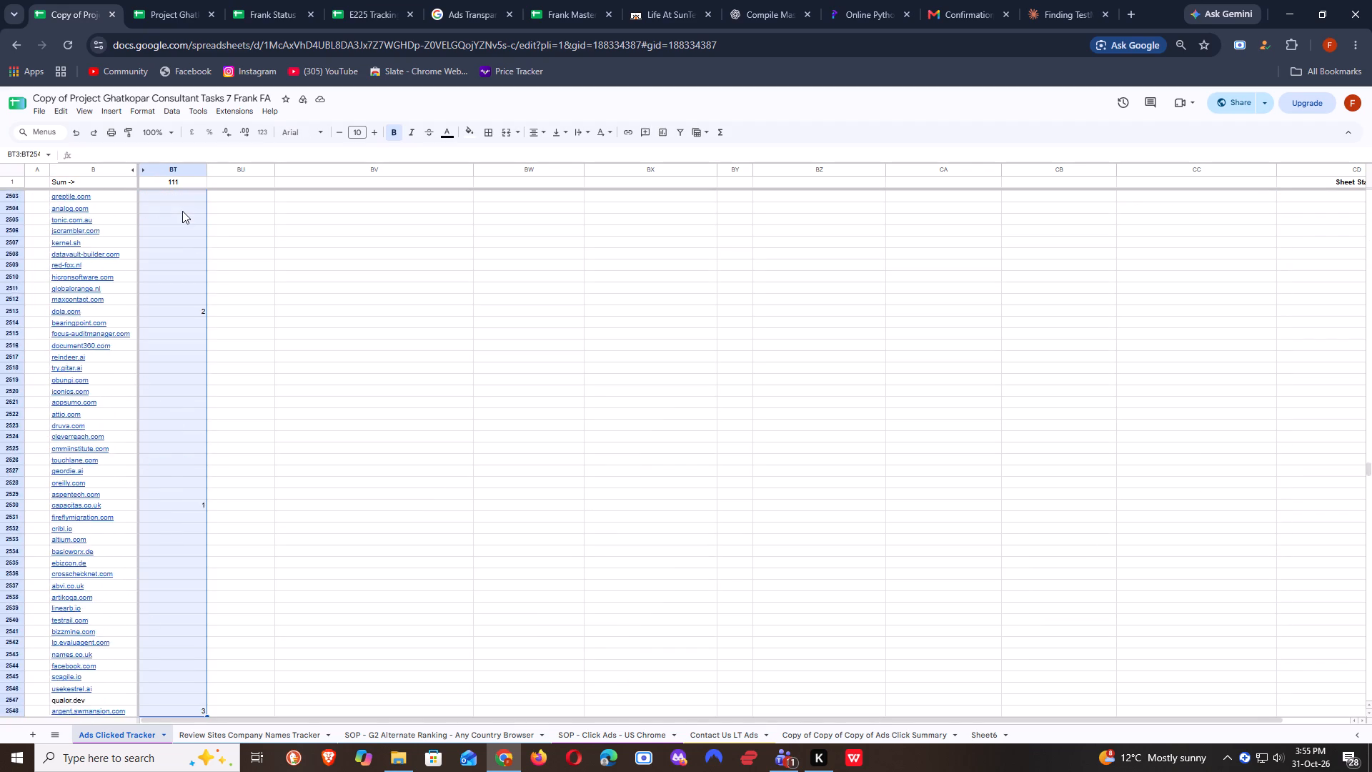
key(ctrl+c)
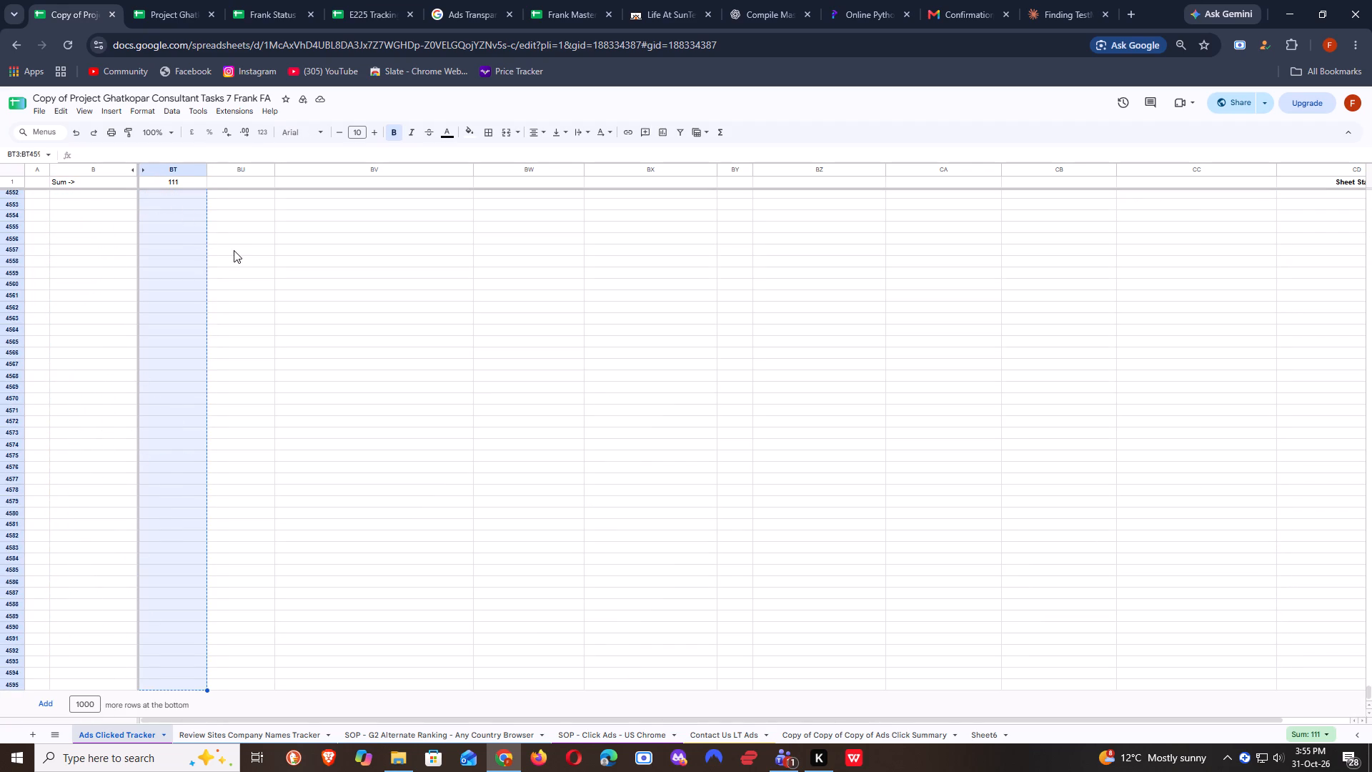
click(234, 250)
click(173, 0)
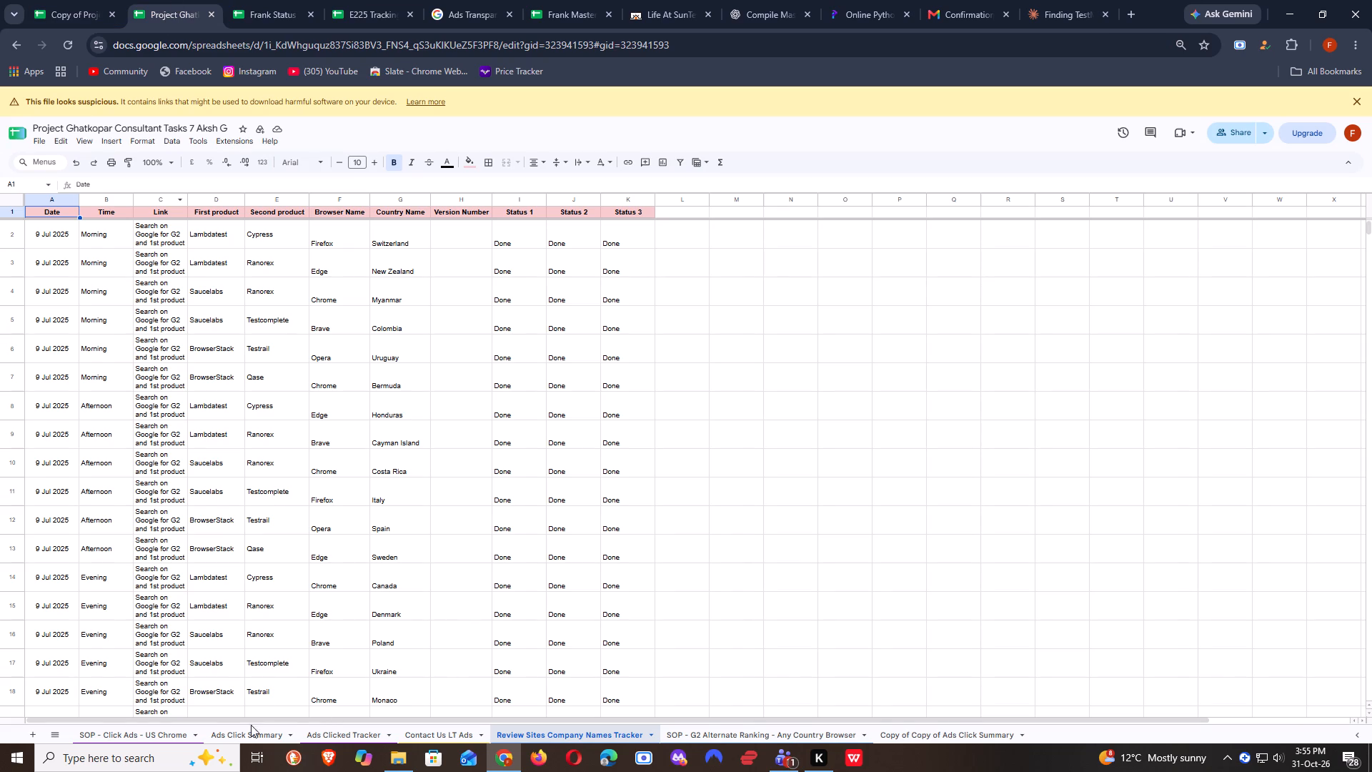
click(324, 735)
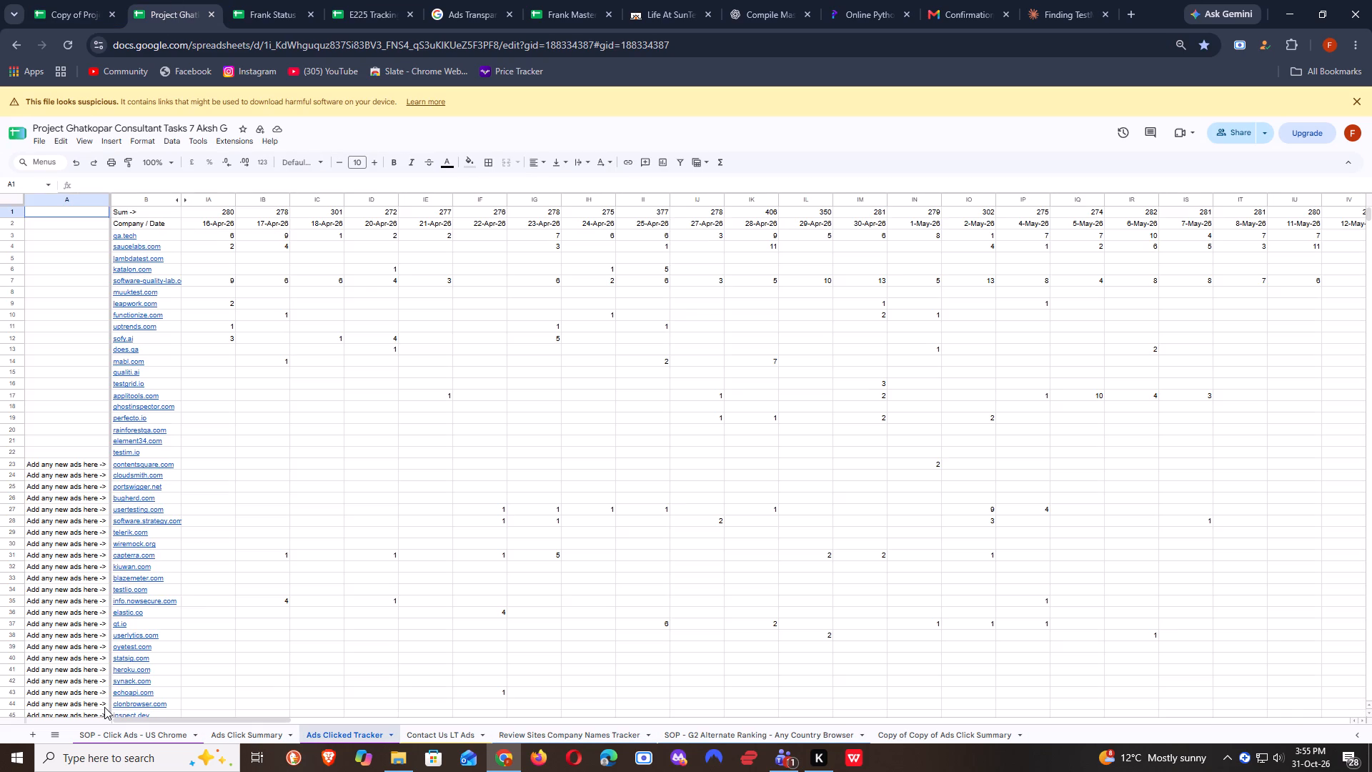
drag(136, 720, 1371, 764)
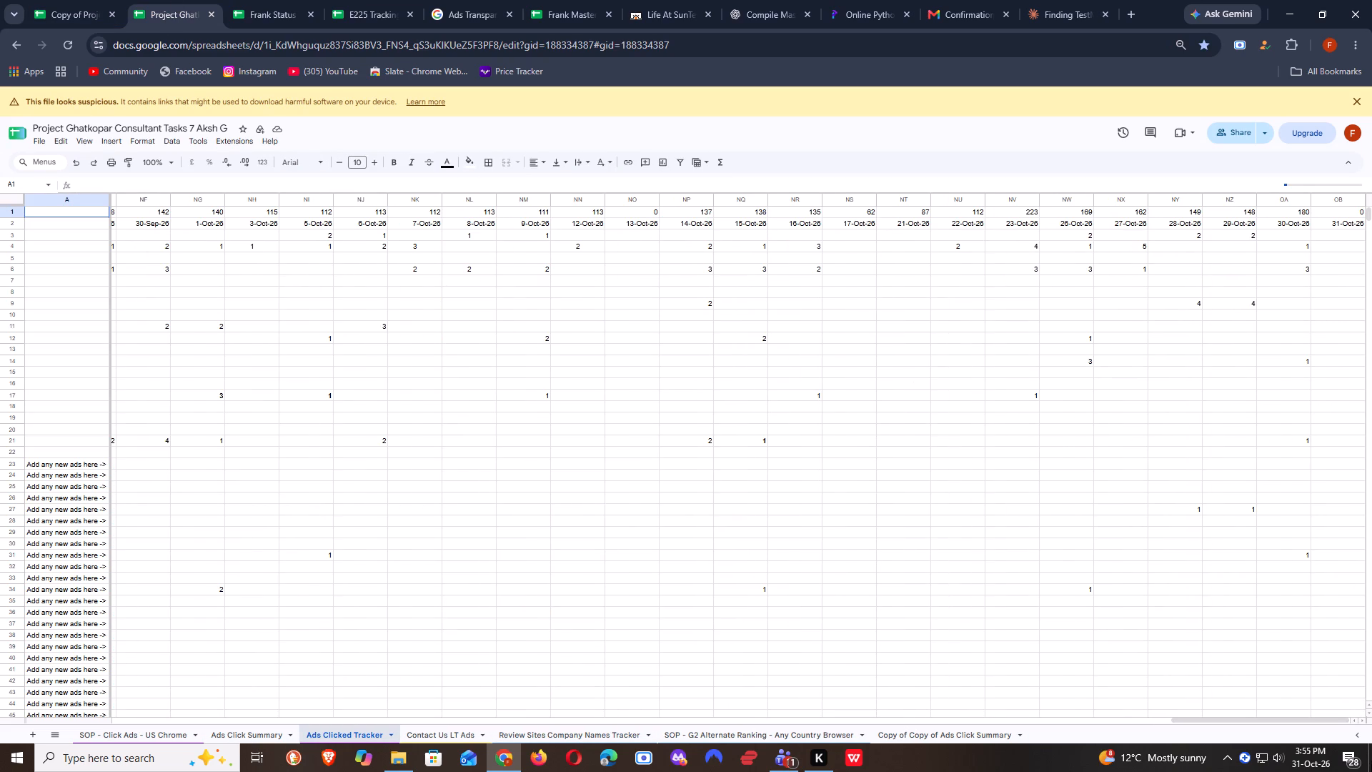
click(1344, 232)
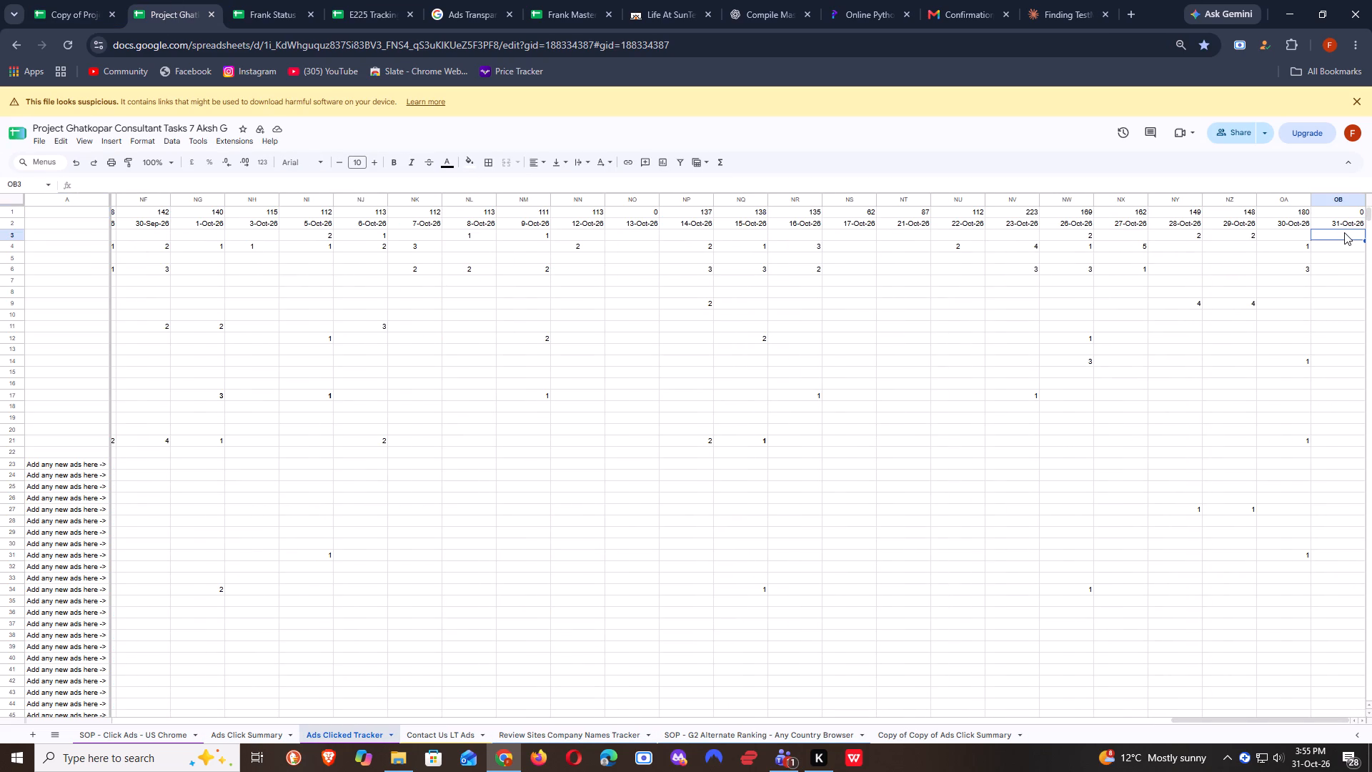
key(ctrl+shift+v)
click(1167, 352)
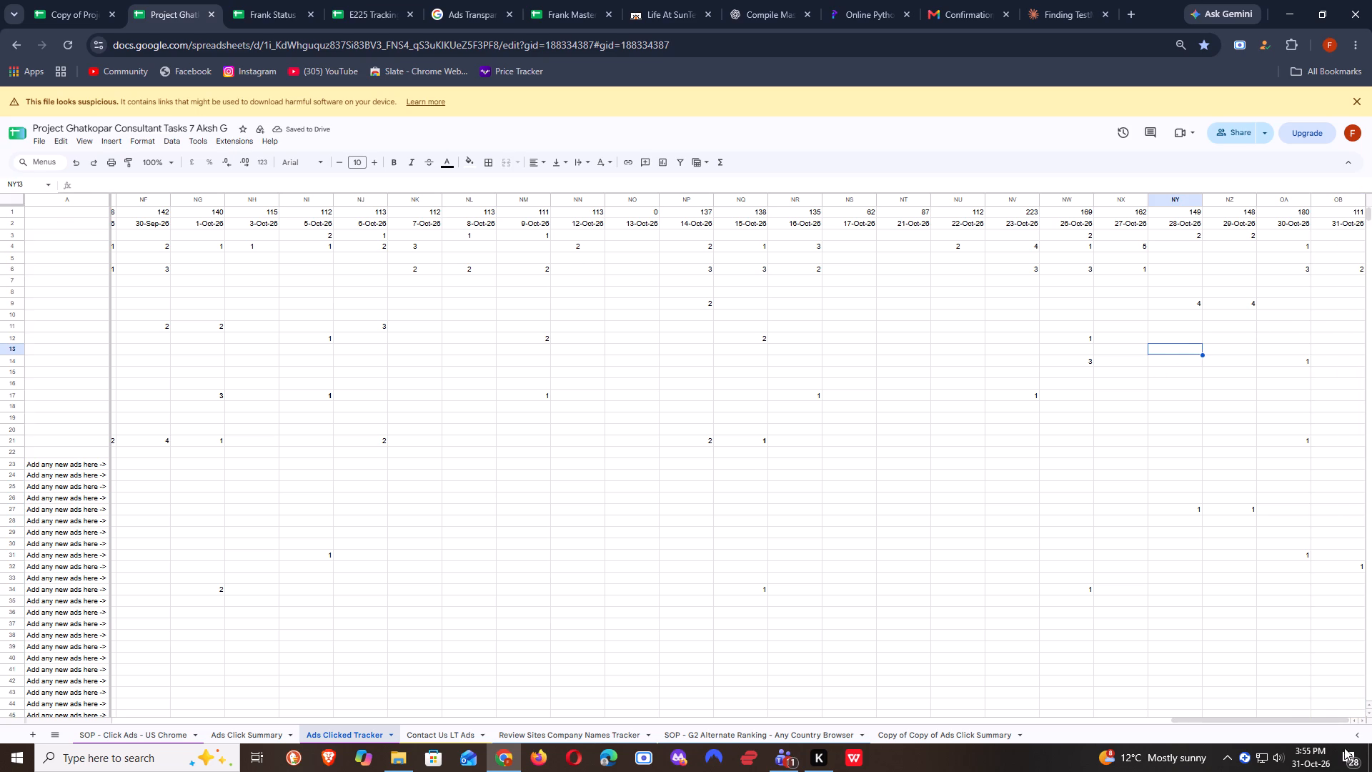
Check the November 2026 dates in the system calendar.
click(1317, 765)
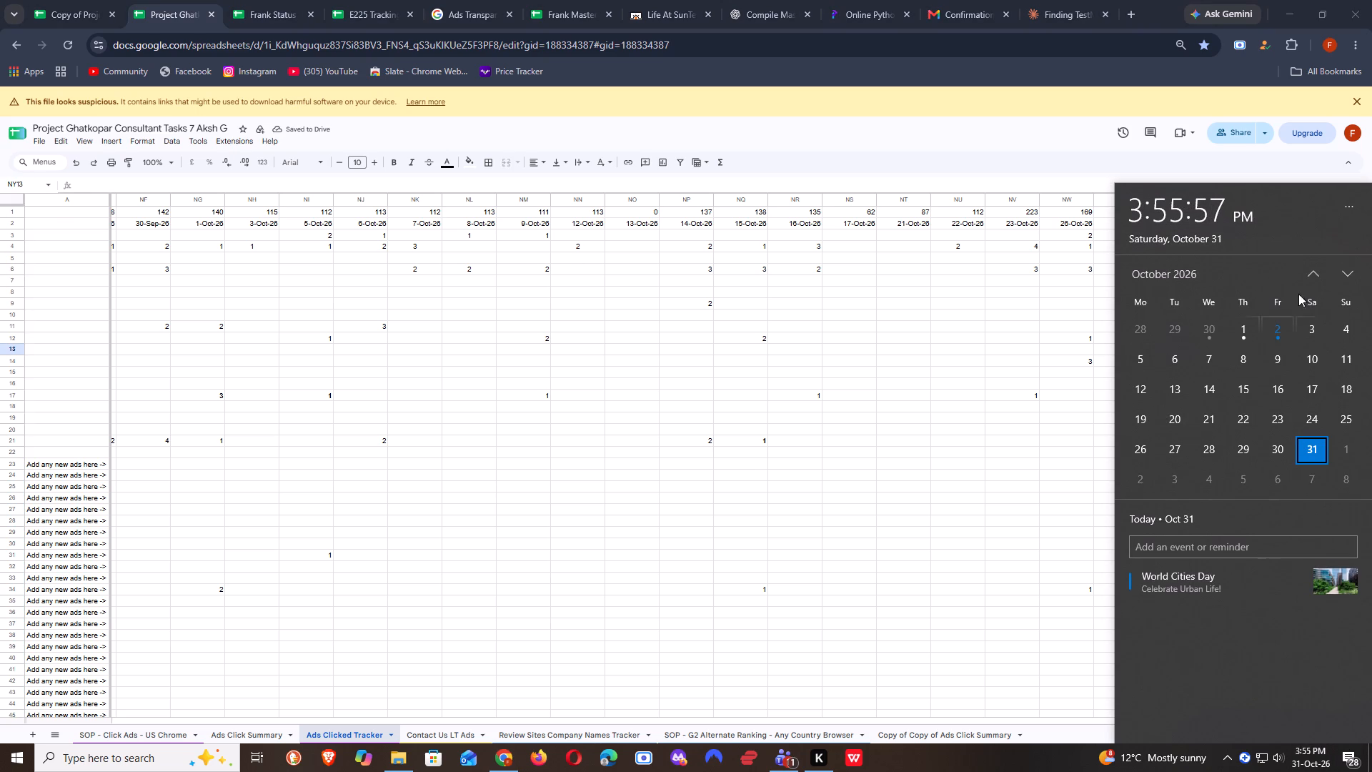
click(1341, 276)
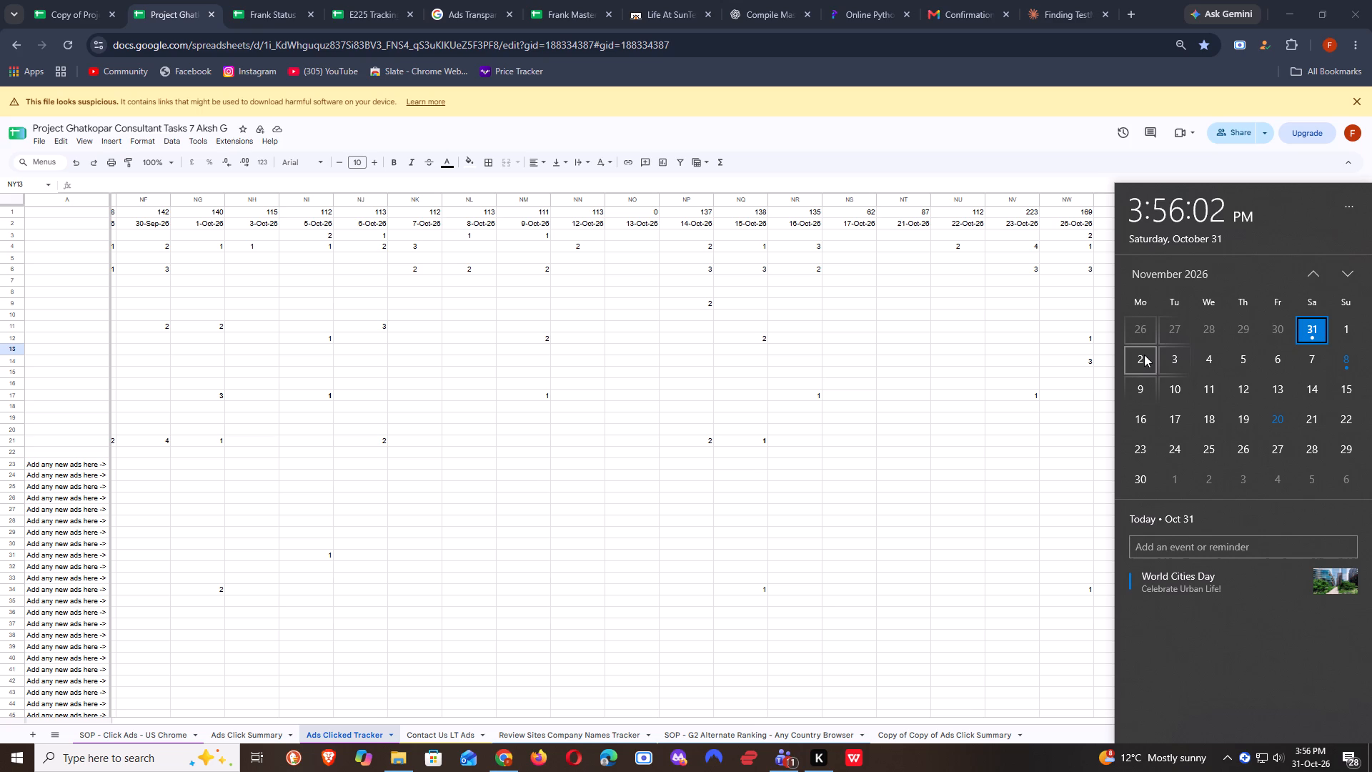
click(1085, 354)
Insert six blank columns after the 31-Oct-26 column in the Ads Clicked Tracker.
click(1331, 196)
right_click(1331, 196)
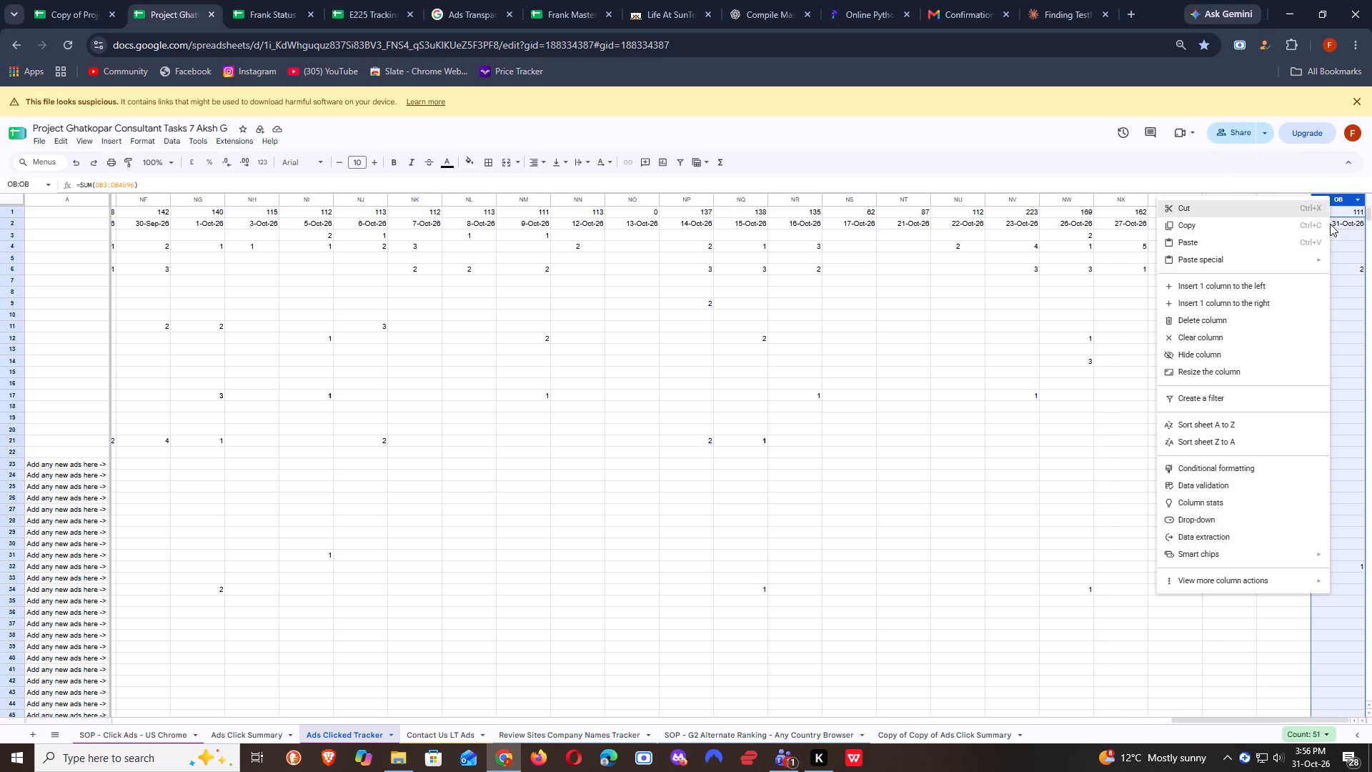
click(1254, 297)
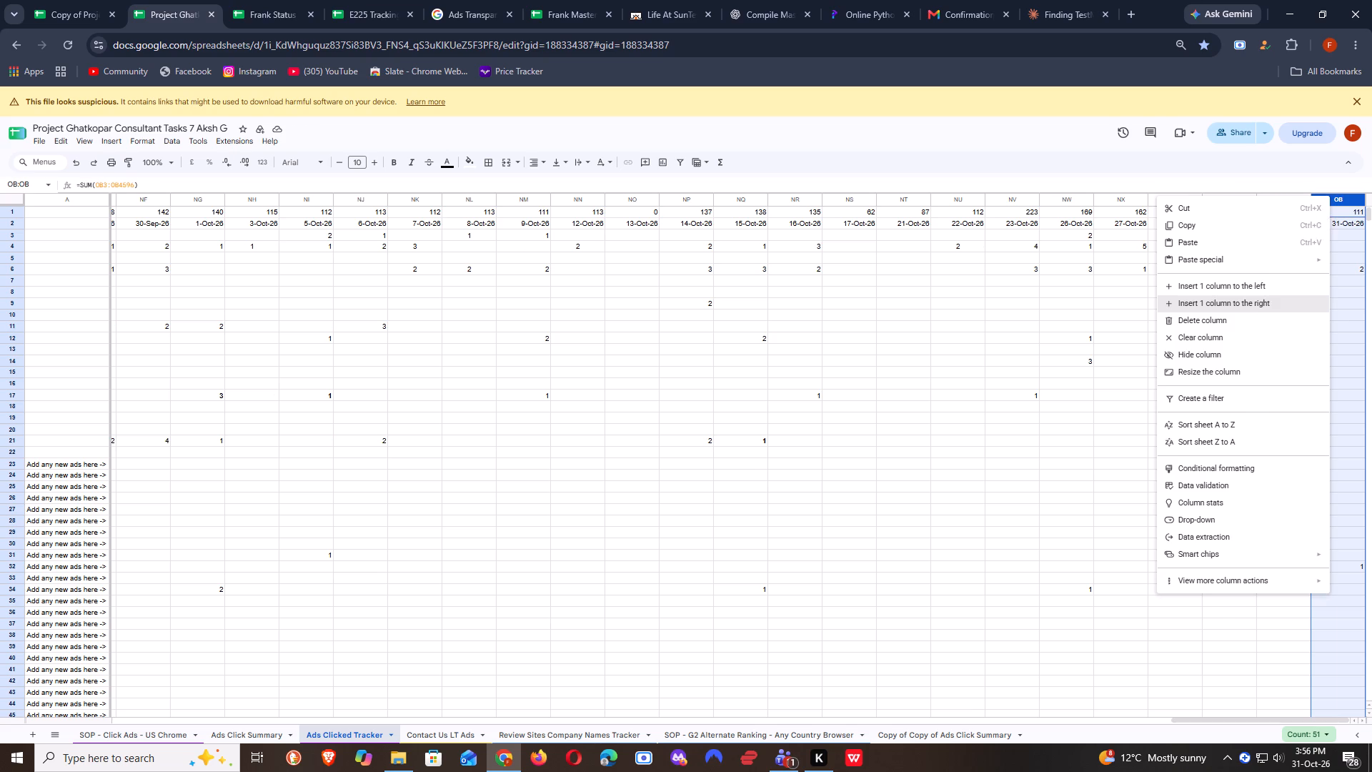
right_click(1340, 202)
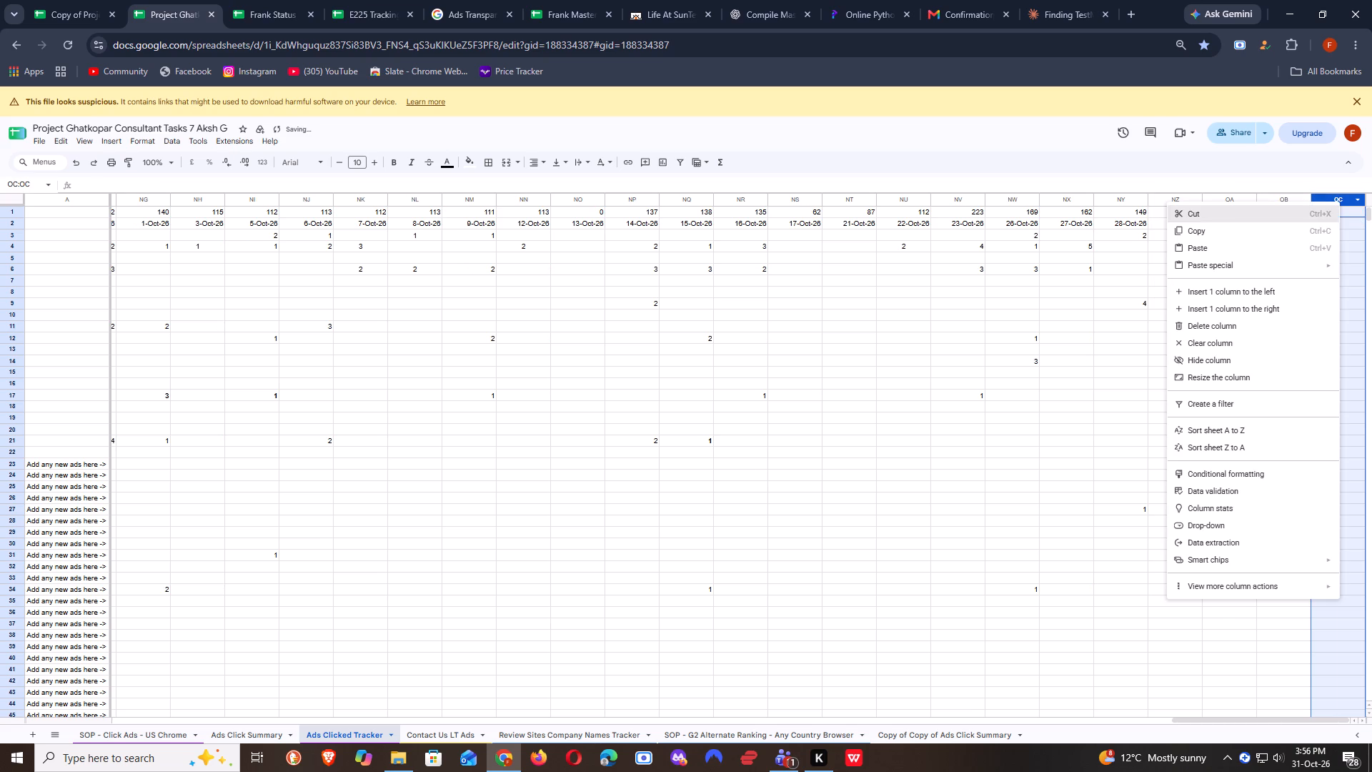
click(1276, 313)
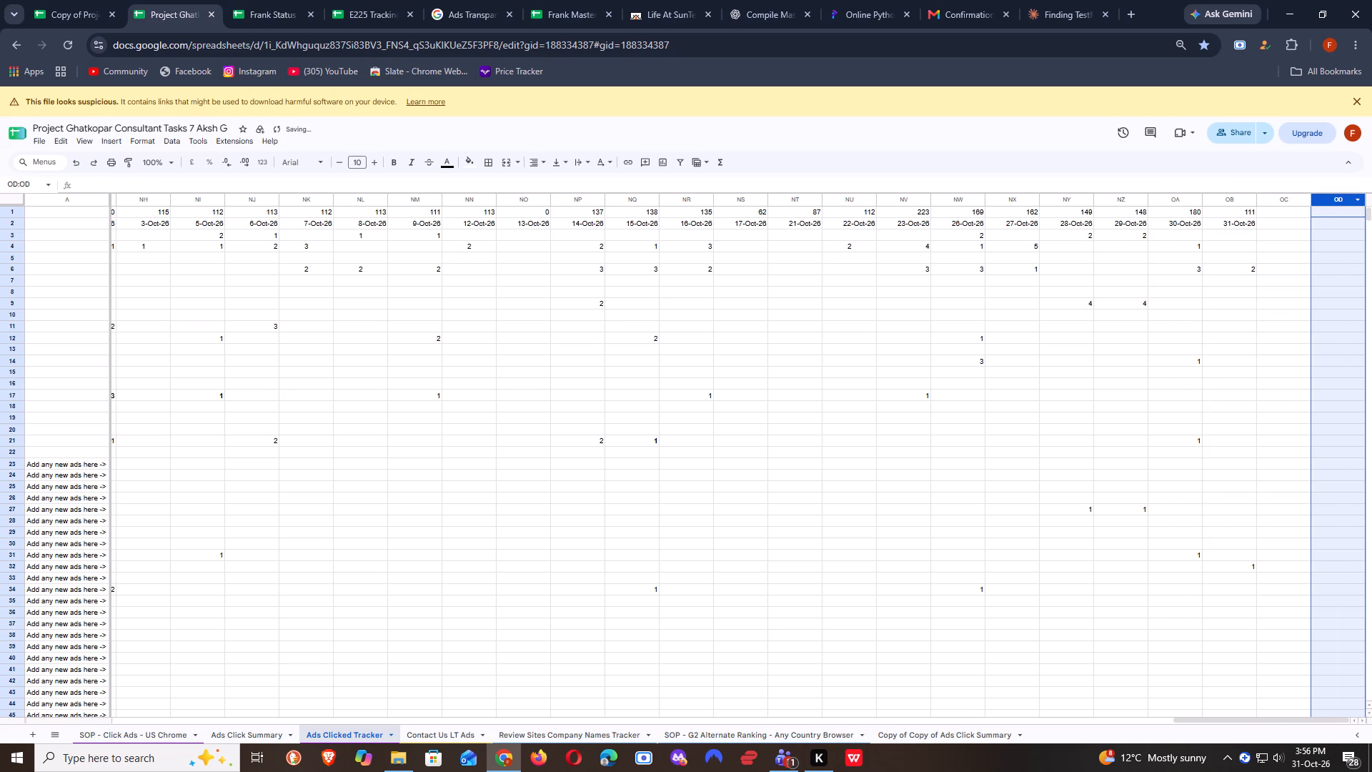
right_click(1332, 197)
click(1286, 305)
right_click(1341, 202)
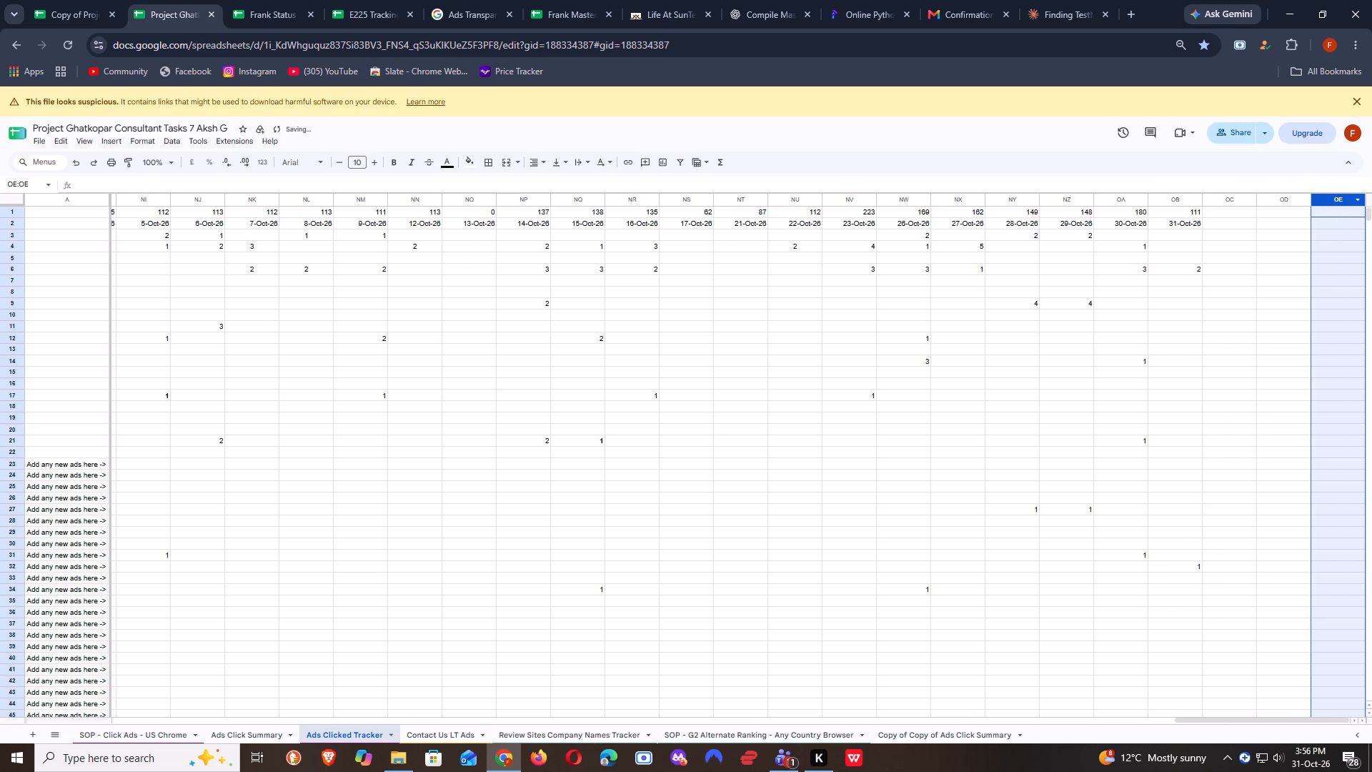
click(1289, 309)
right_click(1338, 198)
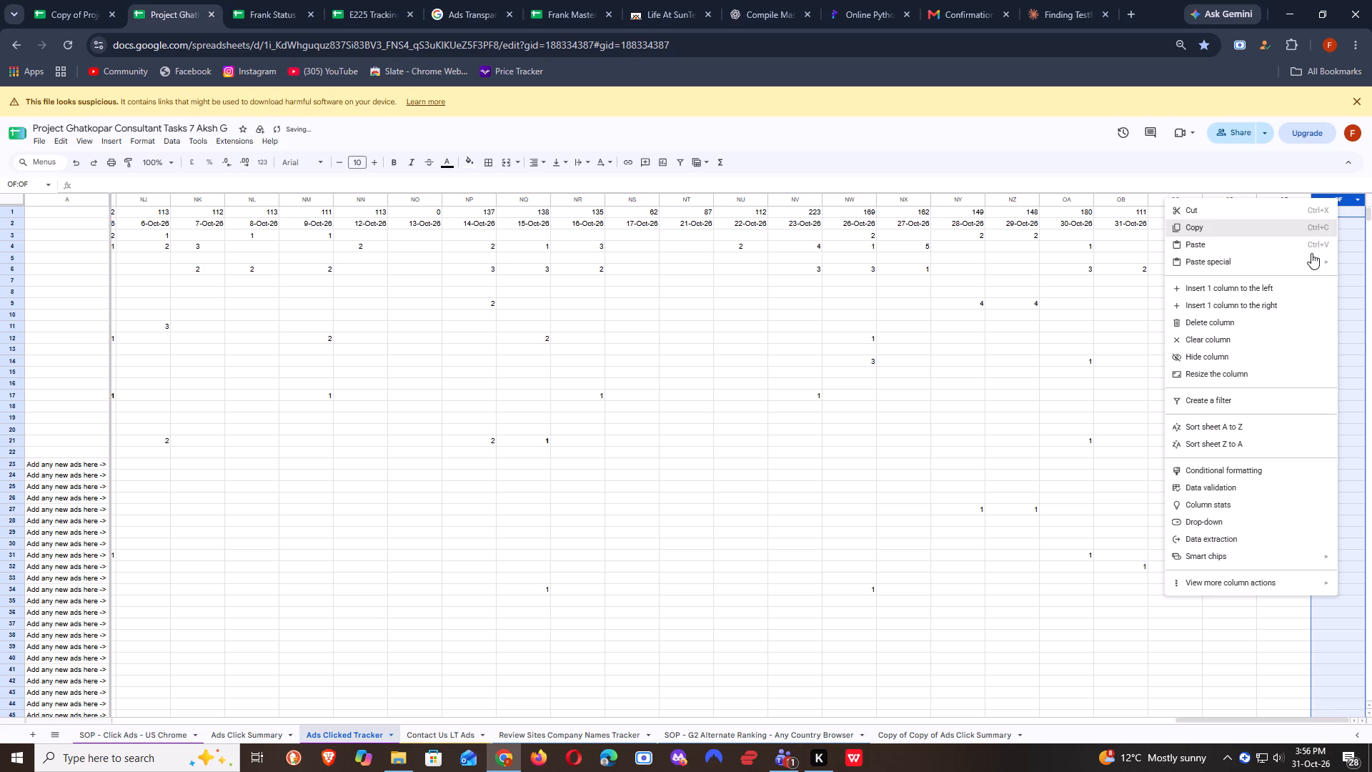
click(1279, 306)
right_click(1333, 203)
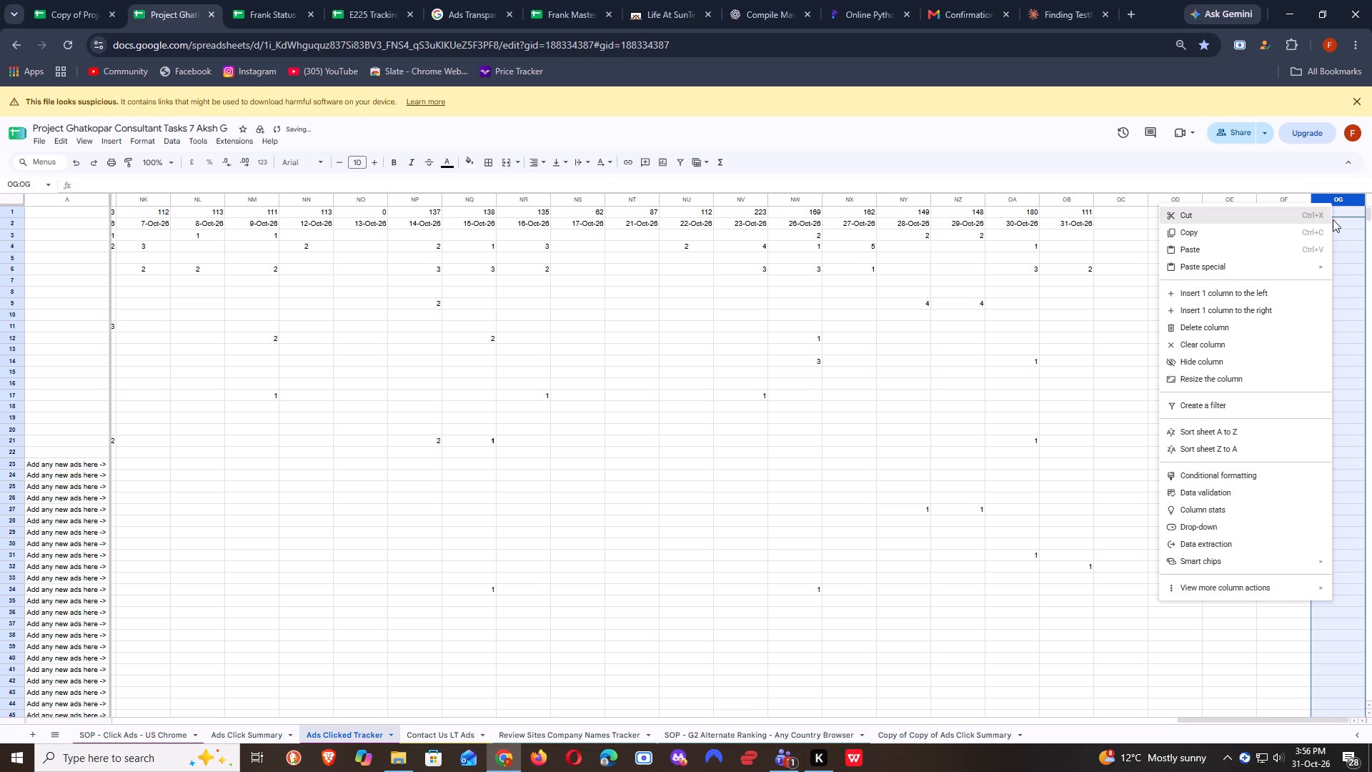
click(1277, 310)
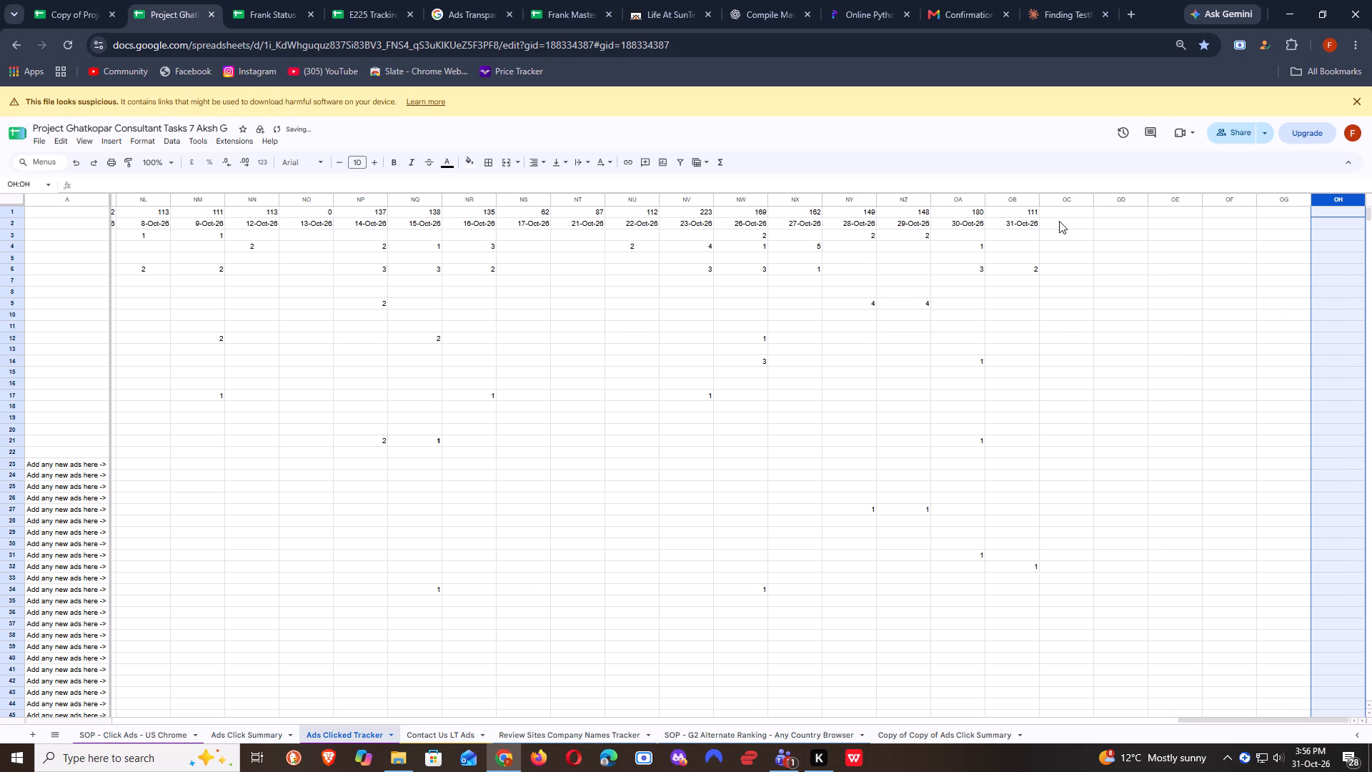
Fill the six new date headers in row 2 of the Ads Clicked Tracker with 2-Nov-26 through 7-Nov-26.
click(1036, 223)
click(1040, 231)
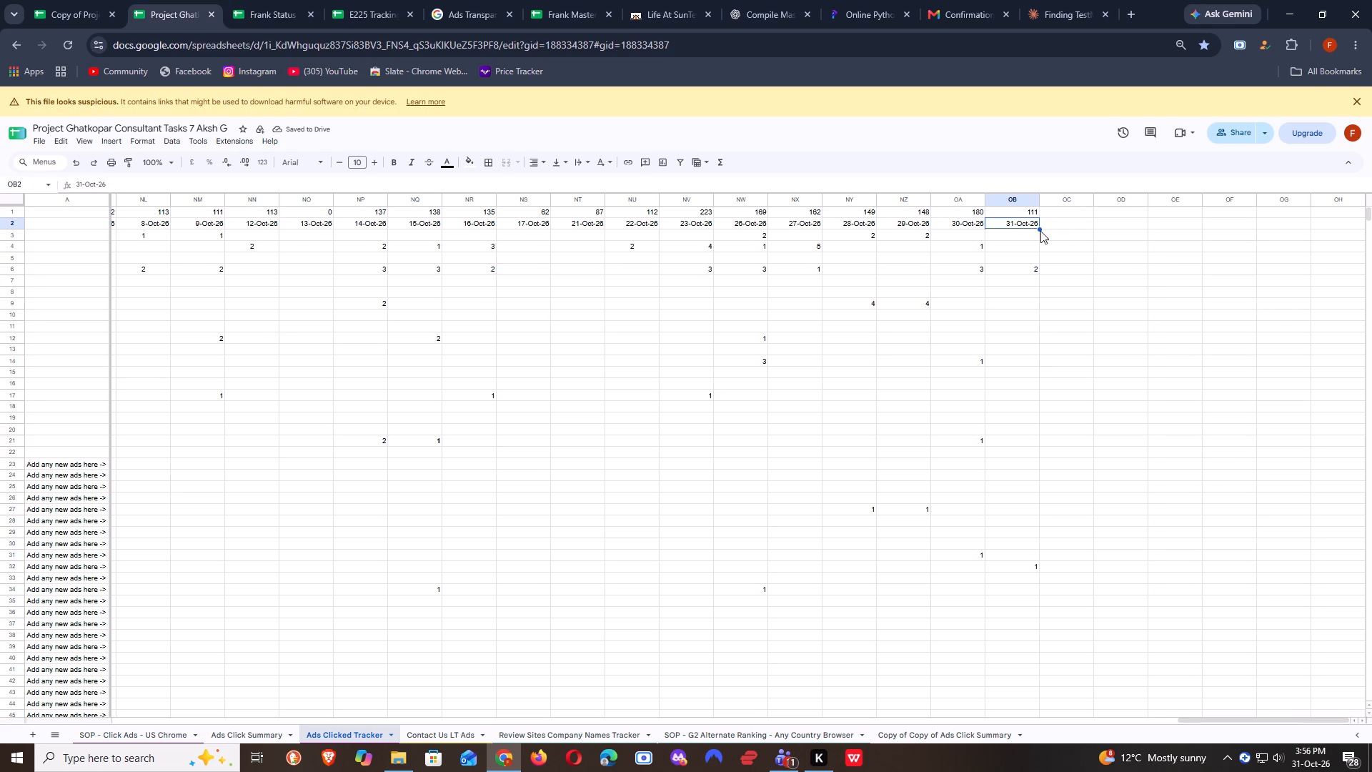
drag(1040, 229, 1108, 226)
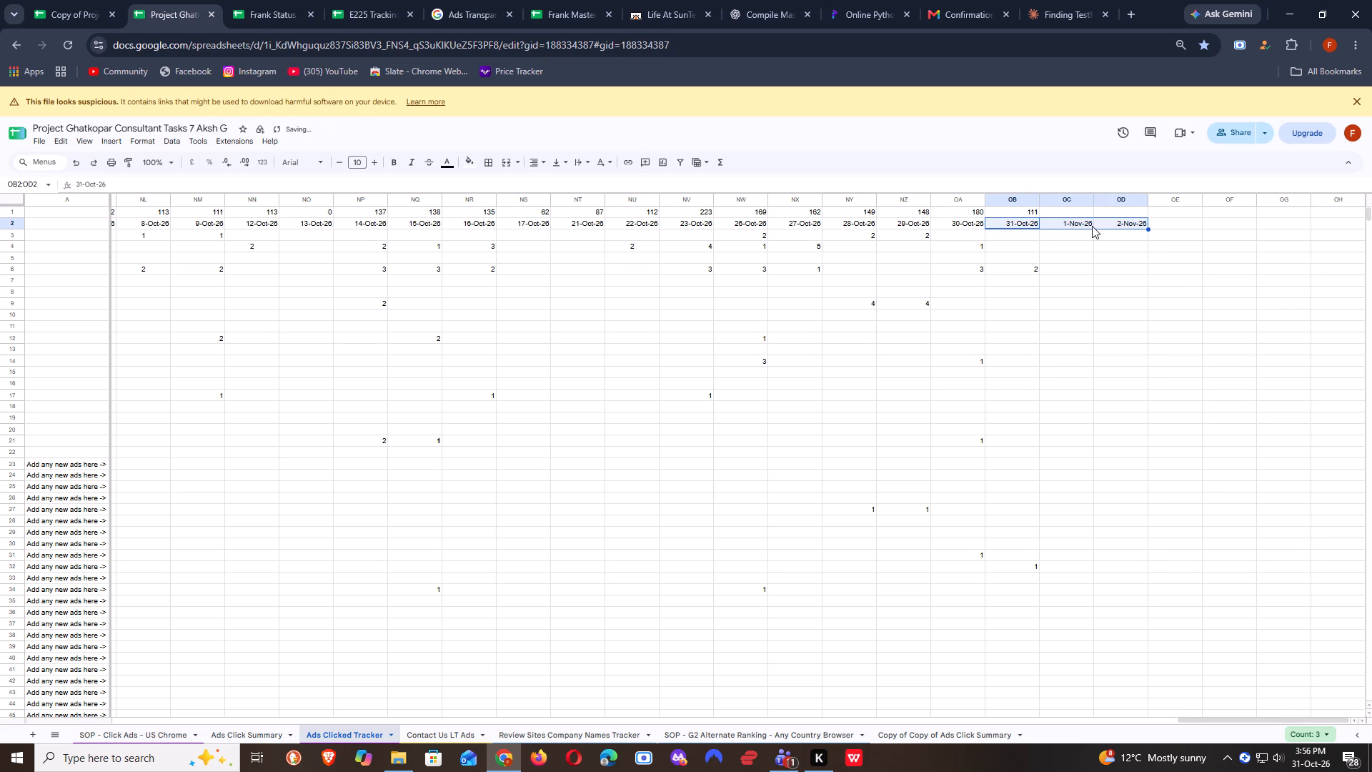
click(1111, 219)
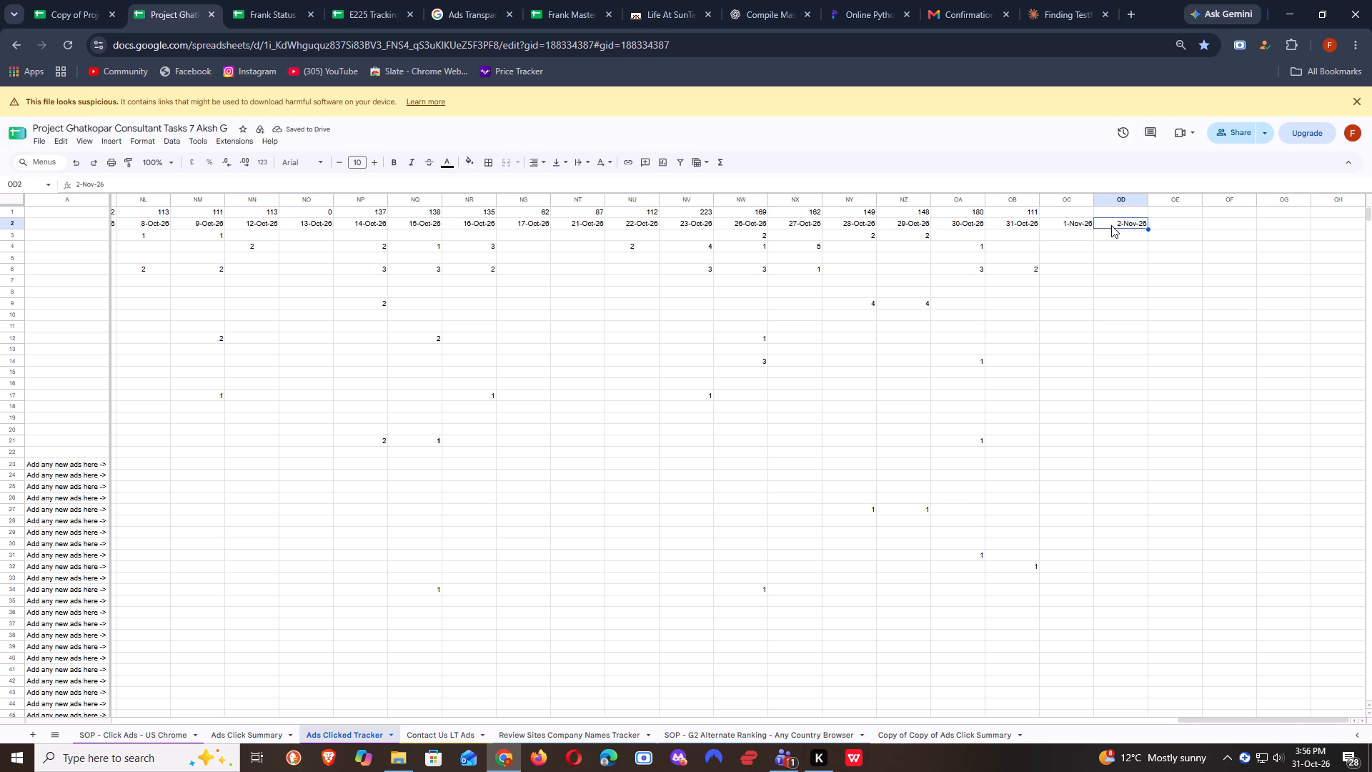
key(ctrl+x)
click(1080, 222)
key(ctrl+v)
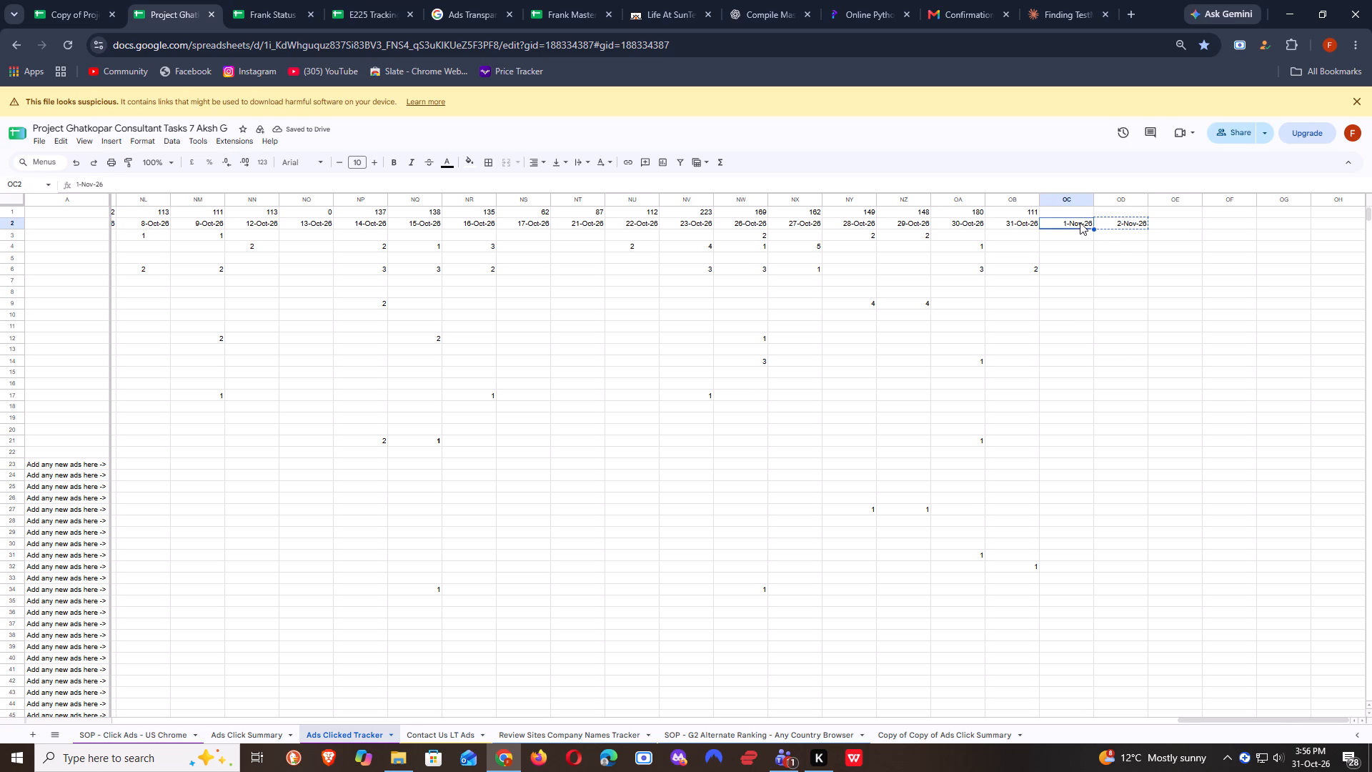
click(1125, 246)
click(1083, 222)
drag(1093, 227, 1330, 234)
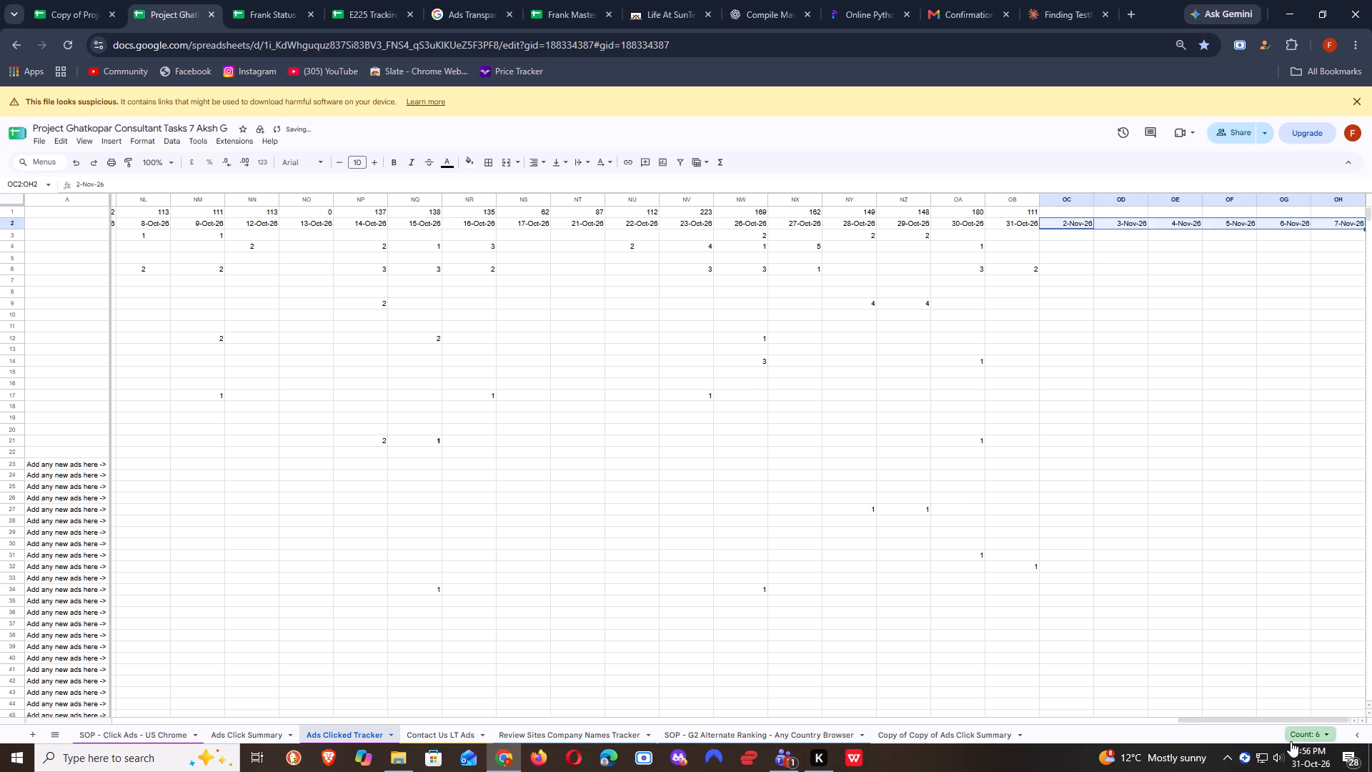
Check the November 2026 dates in the system calendar against the new column headers.
click(1301, 754)
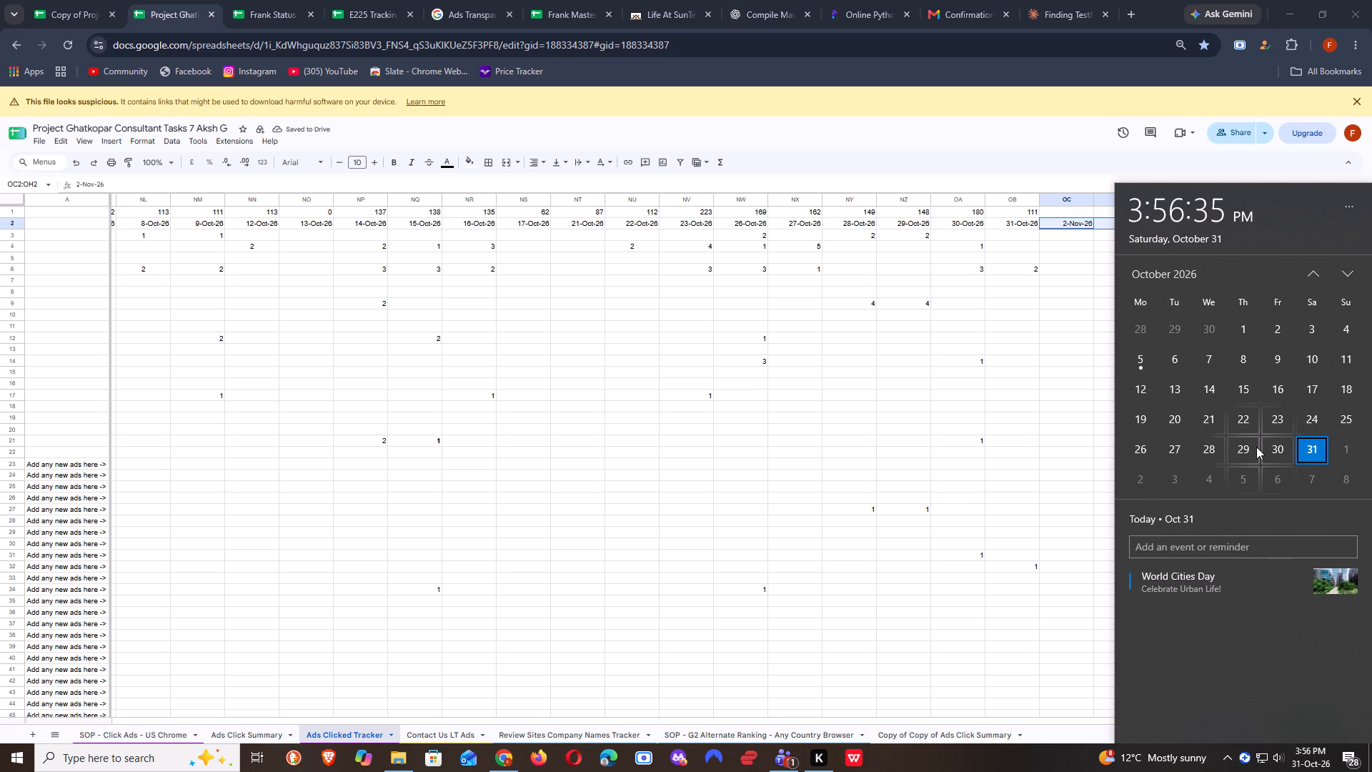
click(1349, 267)
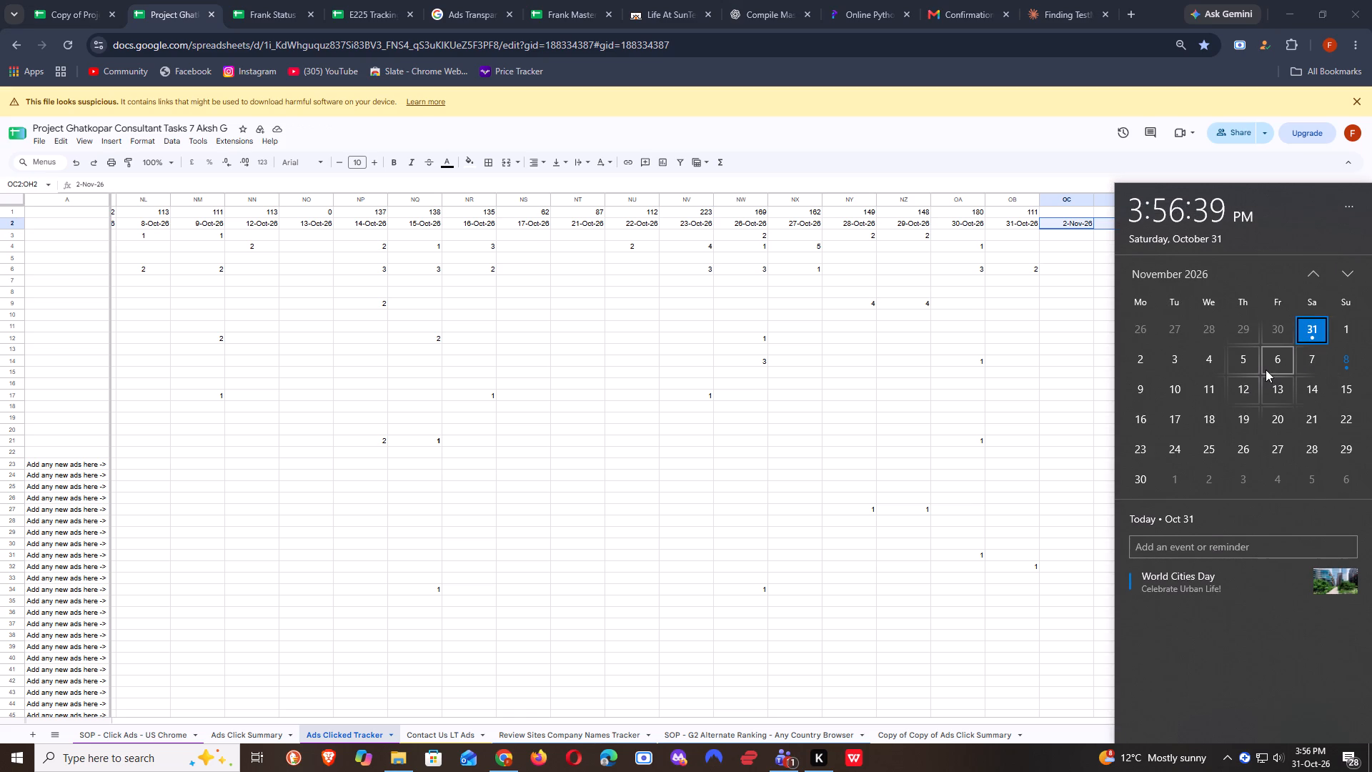
click(1090, 385)
click(1333, 202)
right_click(1333, 202)
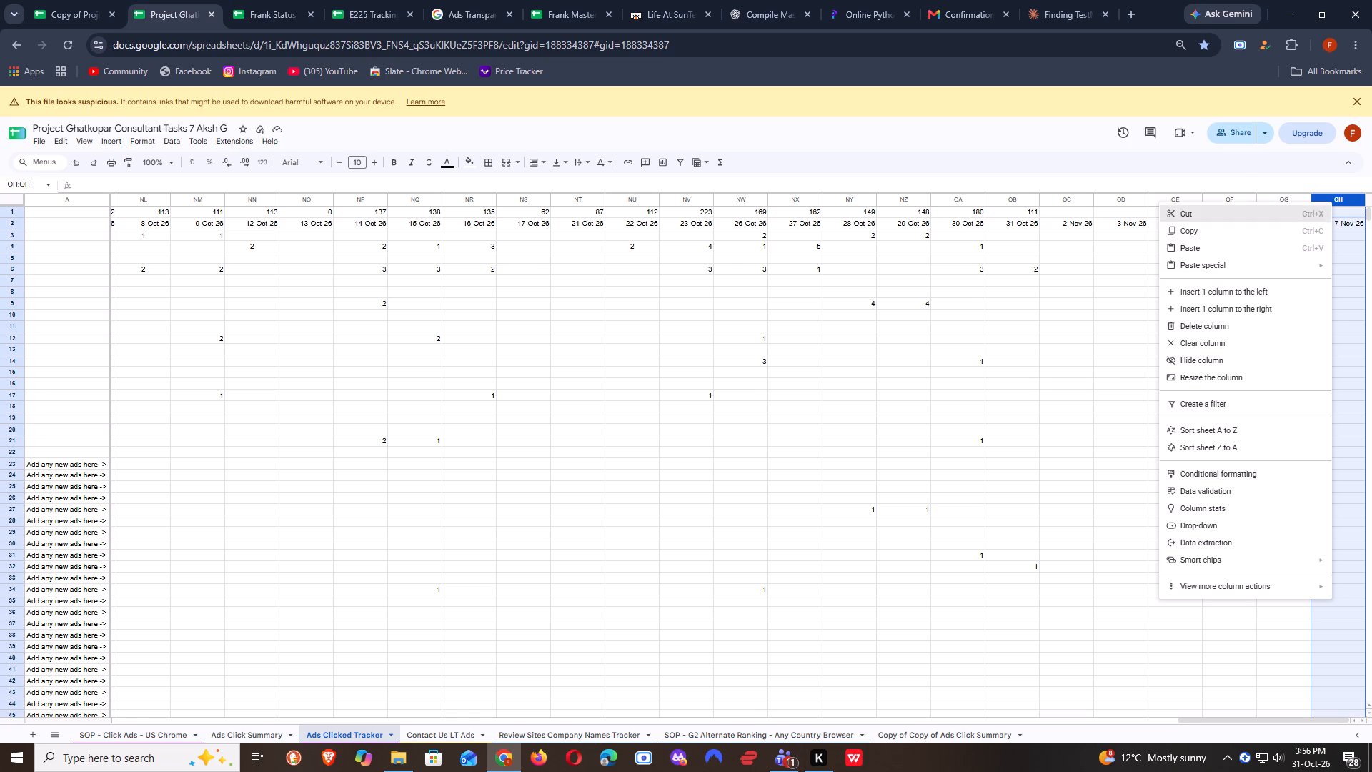
click(1111, 312)
click(1302, 766)
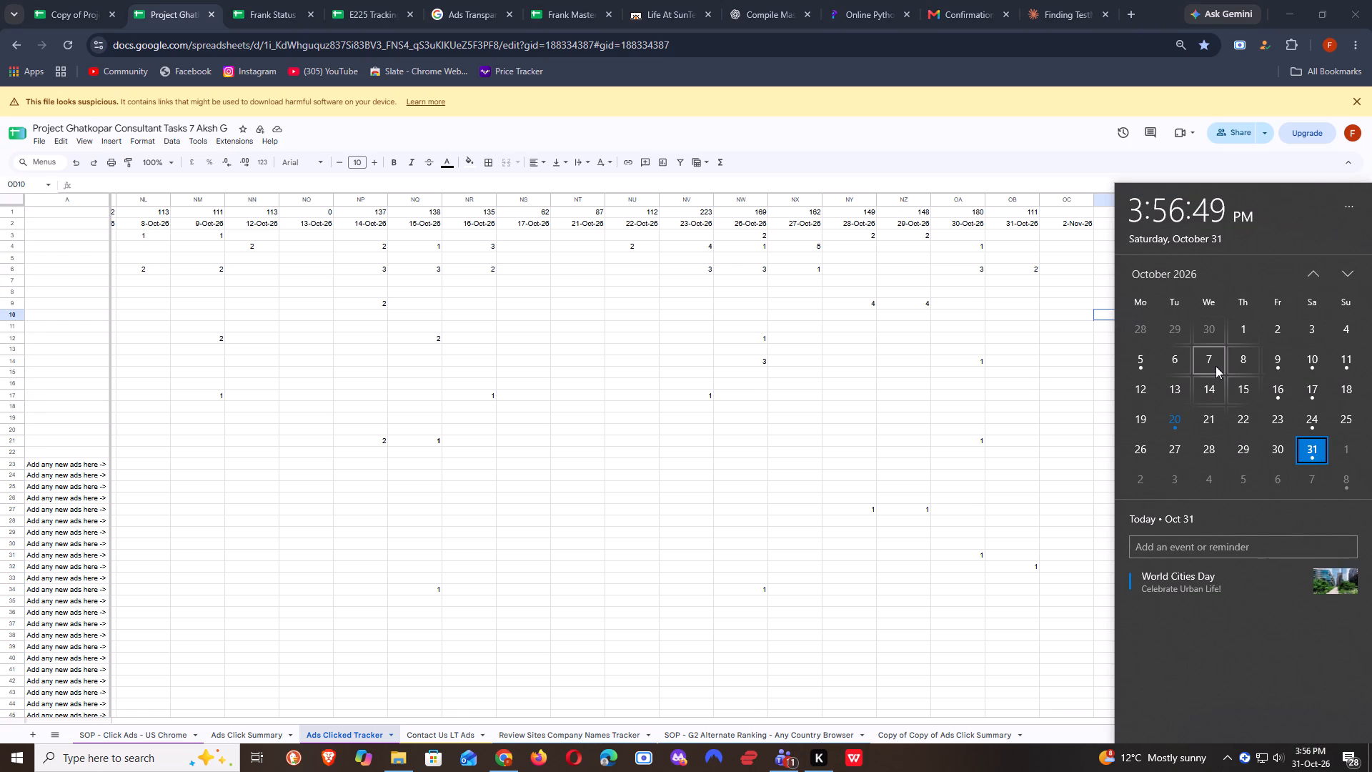
click(1092, 354)
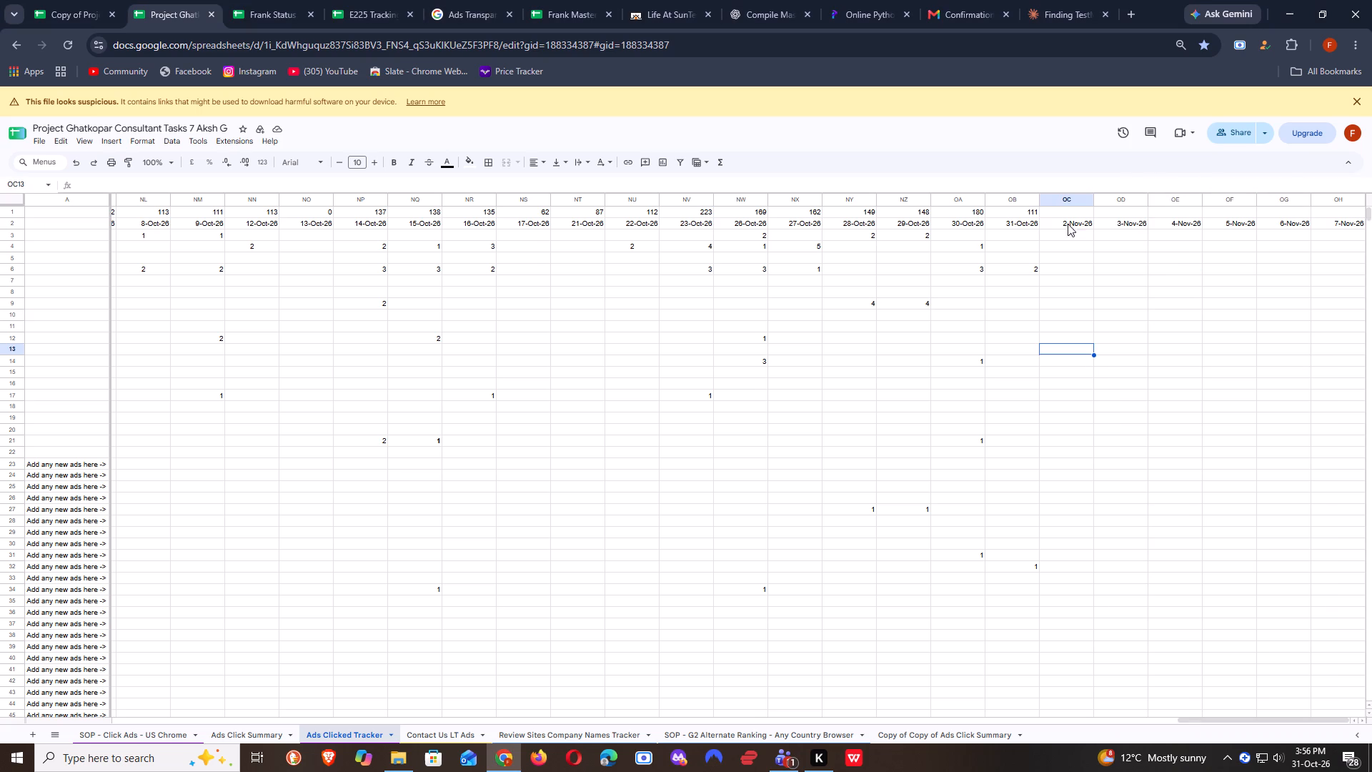
Extend the row 1 total formula from the 31-Oct-26 column across to the 7-Nov-26 column.
click(1023, 213)
drag(1040, 216, 1371, 218)
click(1213, 357)
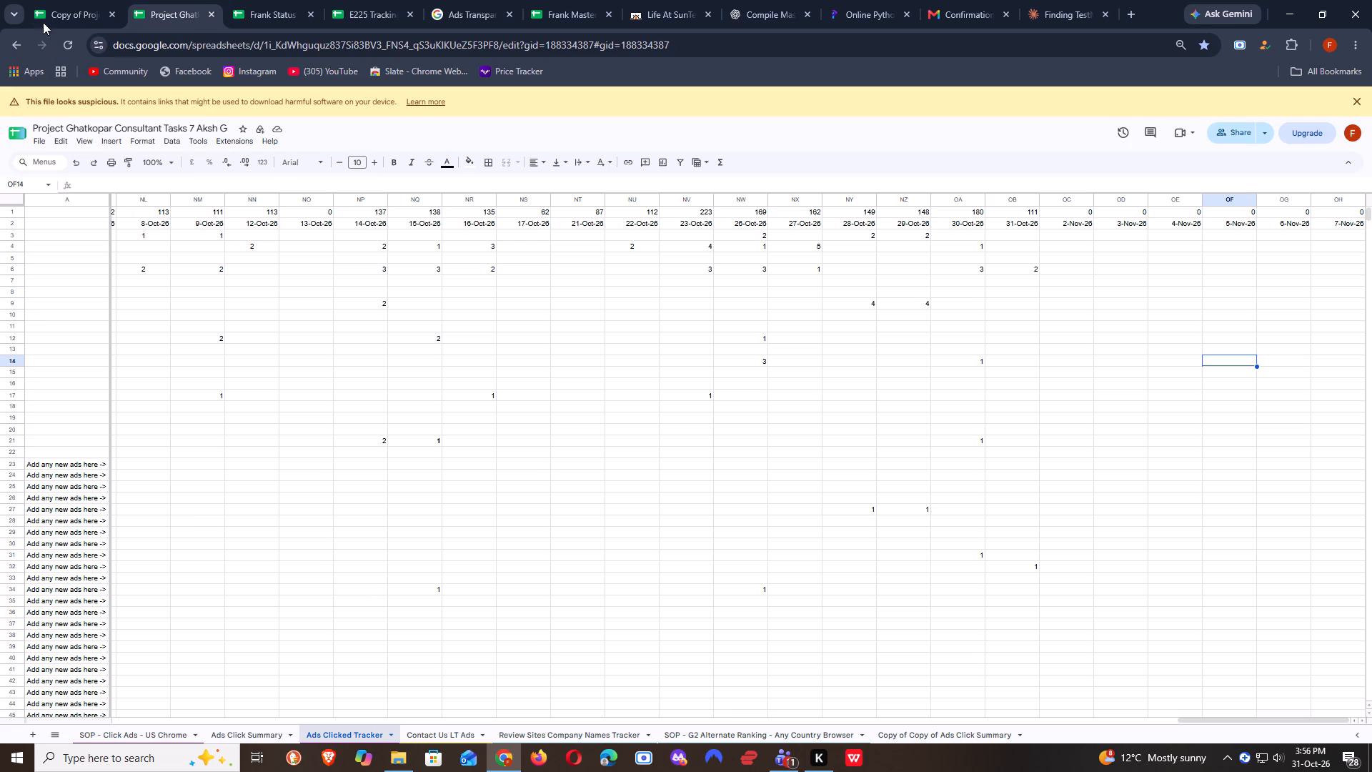
Copy the Counts column of the Sheet Status sheet in Frank Status Tracker new 1, from the Ad Sessions row to the end.
click(44, 0)
click(243, 17)
click(286, 387)
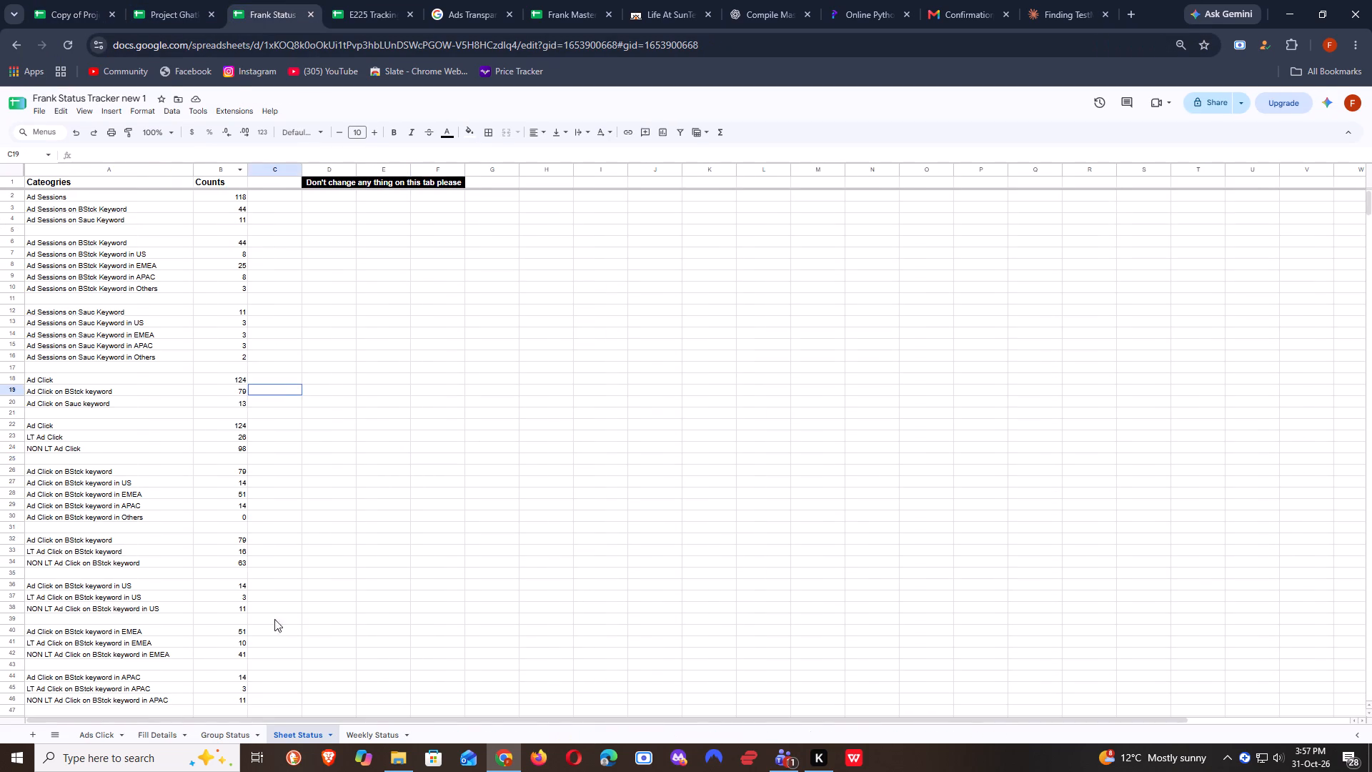
scroll(384, 421, up, 6)
click(206, 195)
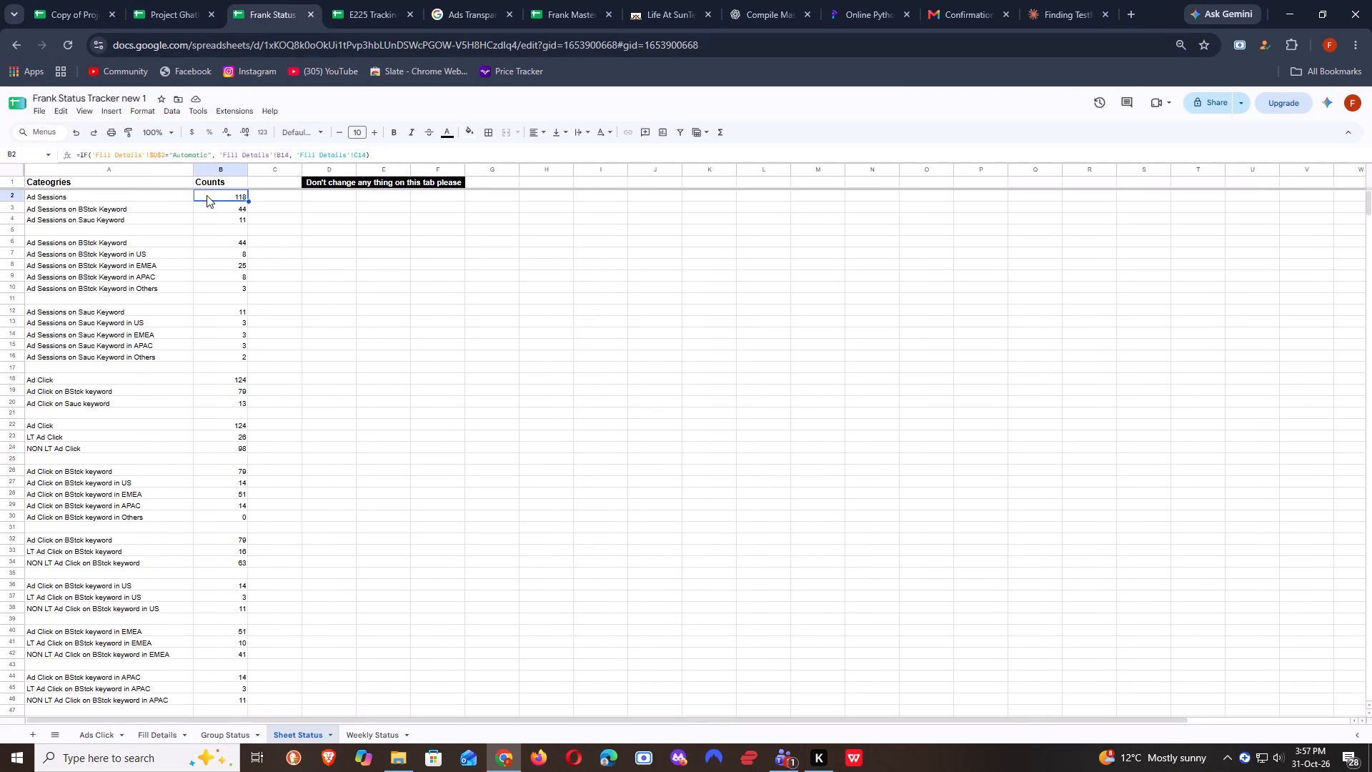
key(ctrl+shift+Down)
key(ctrl+shift+Down)
key(ctrl+shift+Down)
key(ctrl+shift+Down)
key(ctrl+shift+Down)
key(ctrl+shift+Down)
key(ctrl+shift+Down)
key(ctrl+shift+Down)
key(ctrl+shift+Down)
key(ctrl+shift+Down)
key(ctrl+shift+Down)
key(ctrl+shift+Down)
key(ctrl+shift+Down)
key(ctrl+shift+Down)
key(ctrl+shift+Down)
key(ctrl+shift+Down)
key(ctrl+shift+Down)
key(ctrl+shift+Down)
key(ctrl+shift+Down)
key(ctrl+shift+Down)
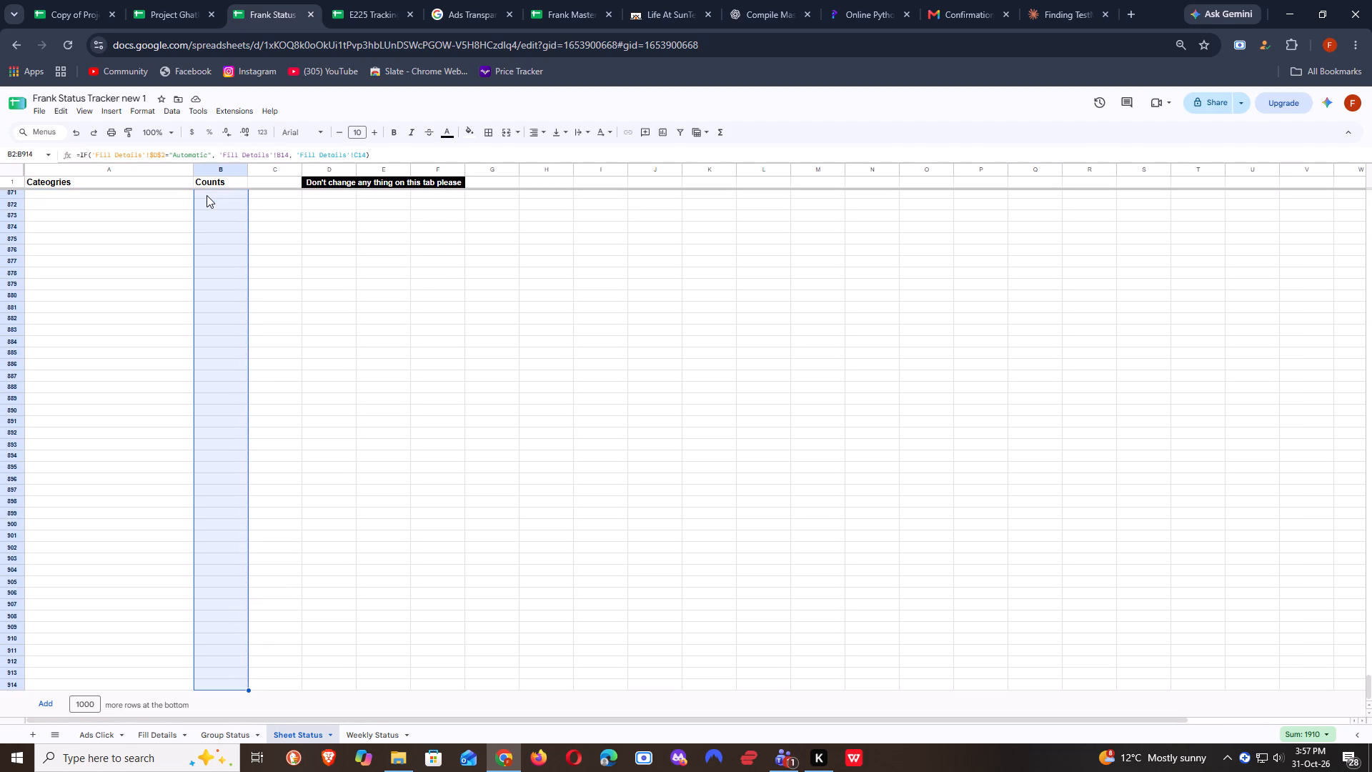
key(ctrl+c)
click(307, 259)
click(135, 0)
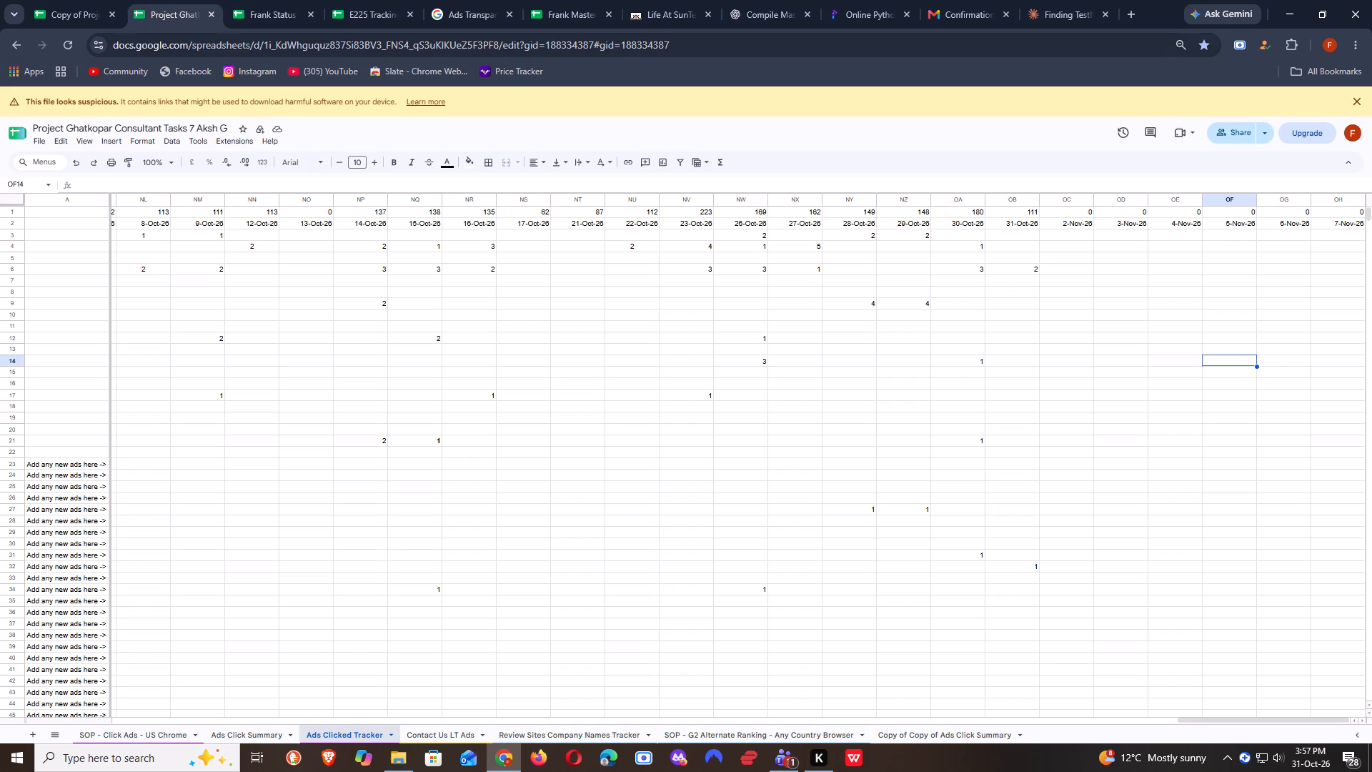
click(963, 739)
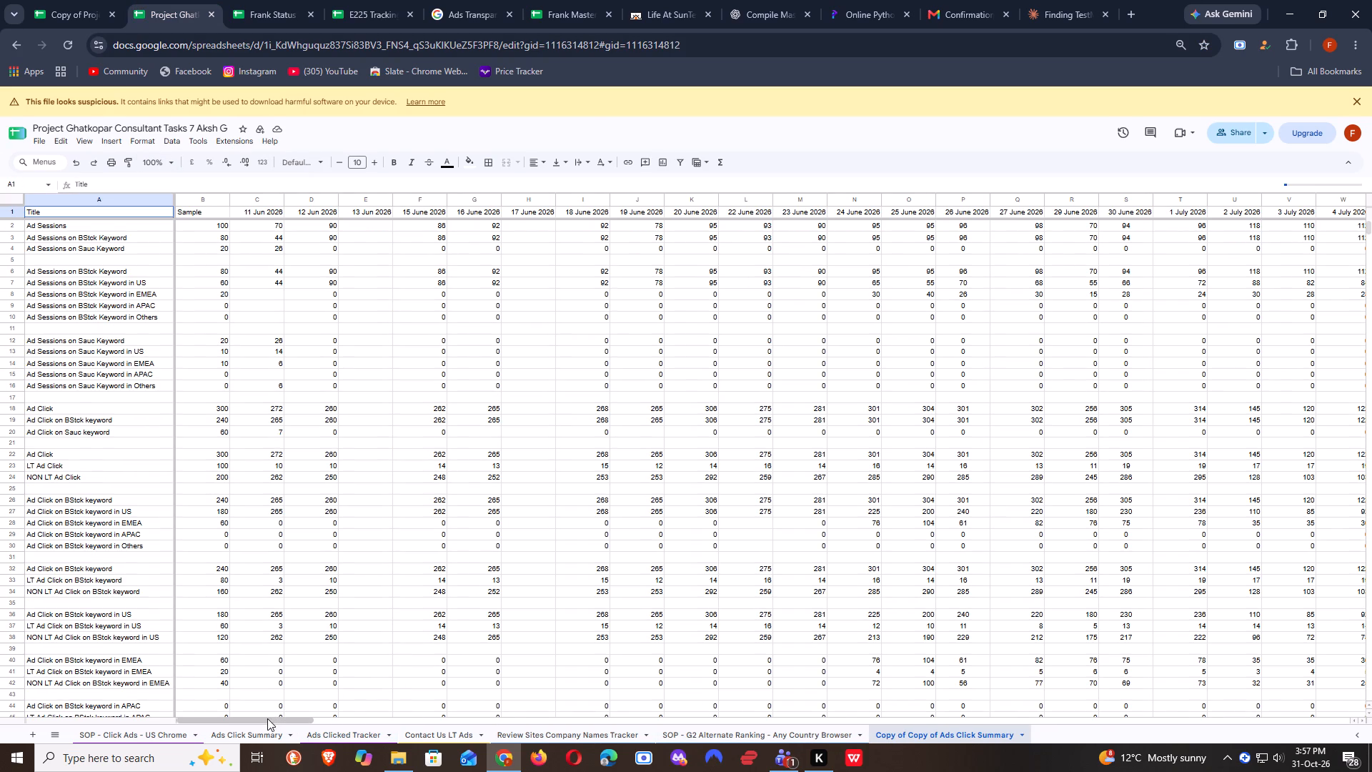
drag(267, 718, 821, 733)
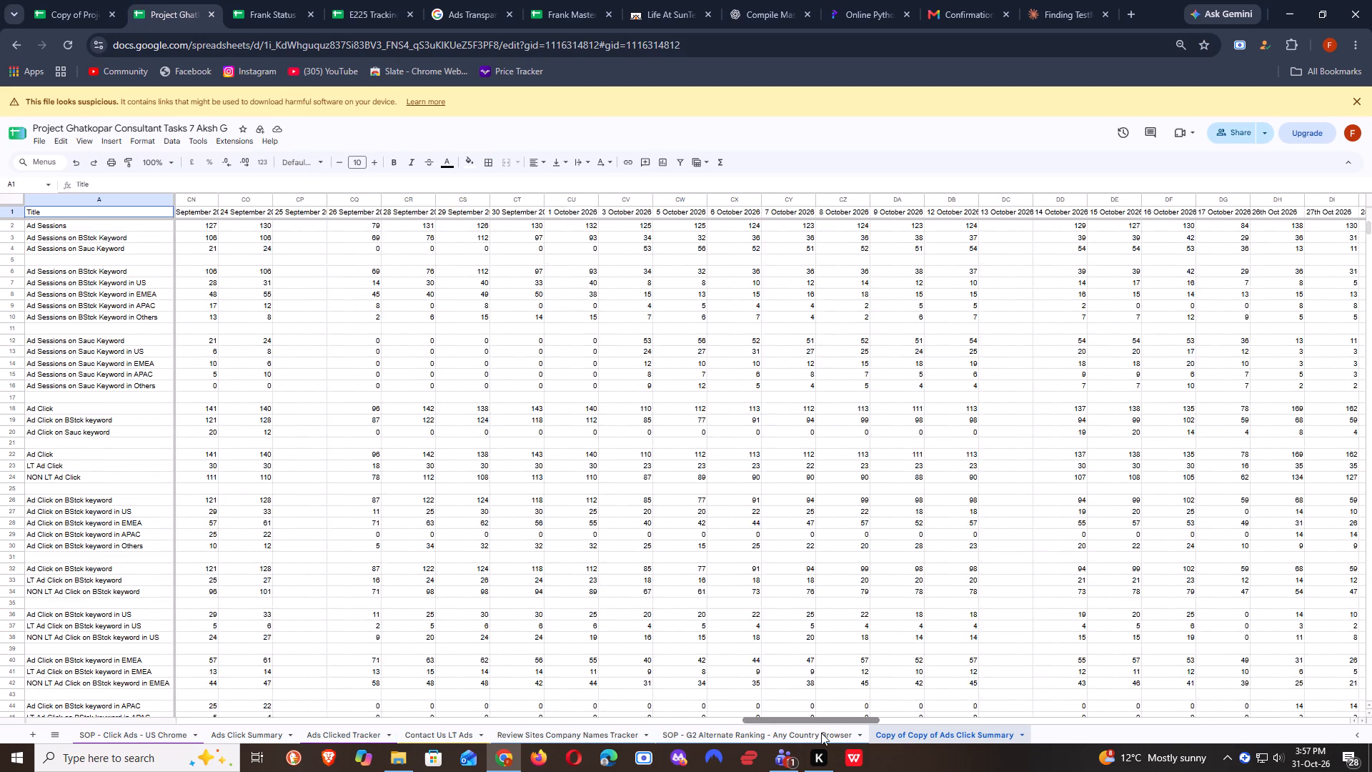
drag(821, 733, 925, 747)
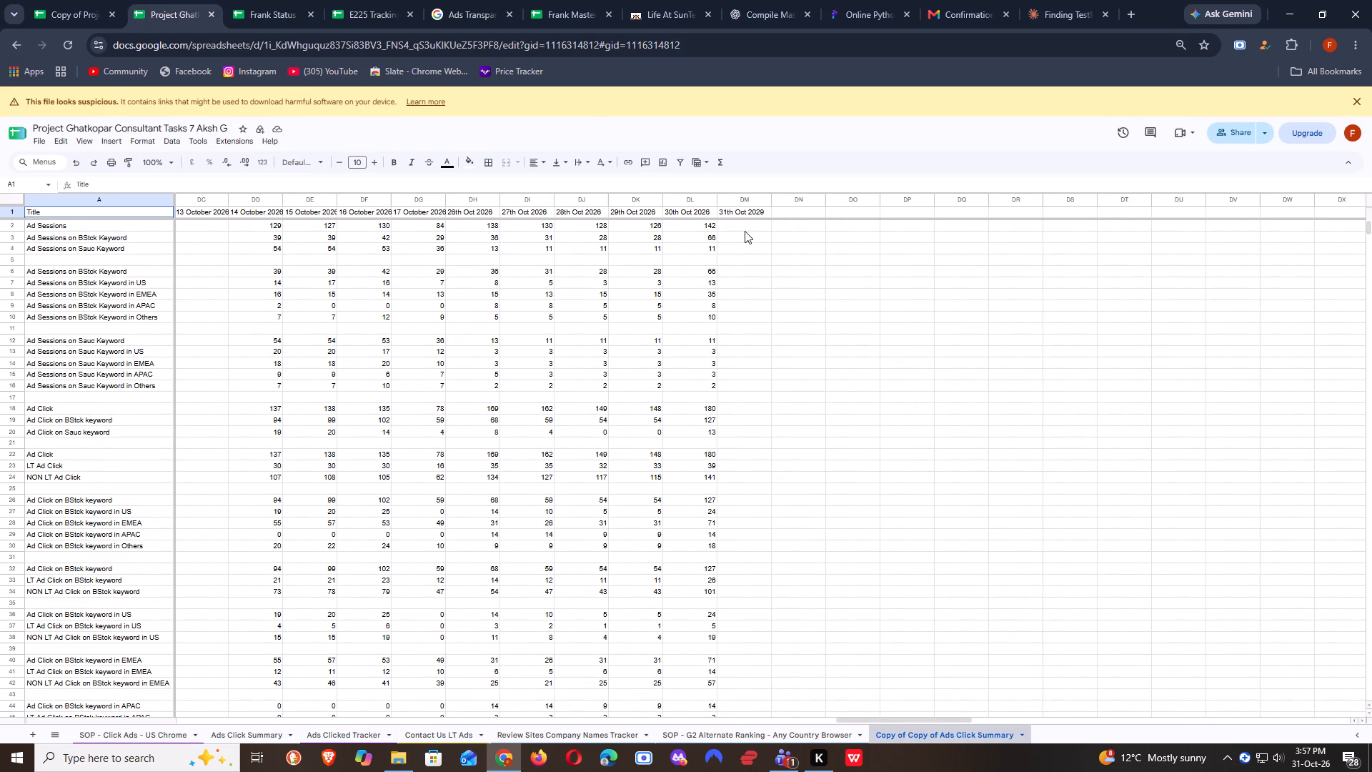
click(745, 231)
key(ctrl+shift+v)
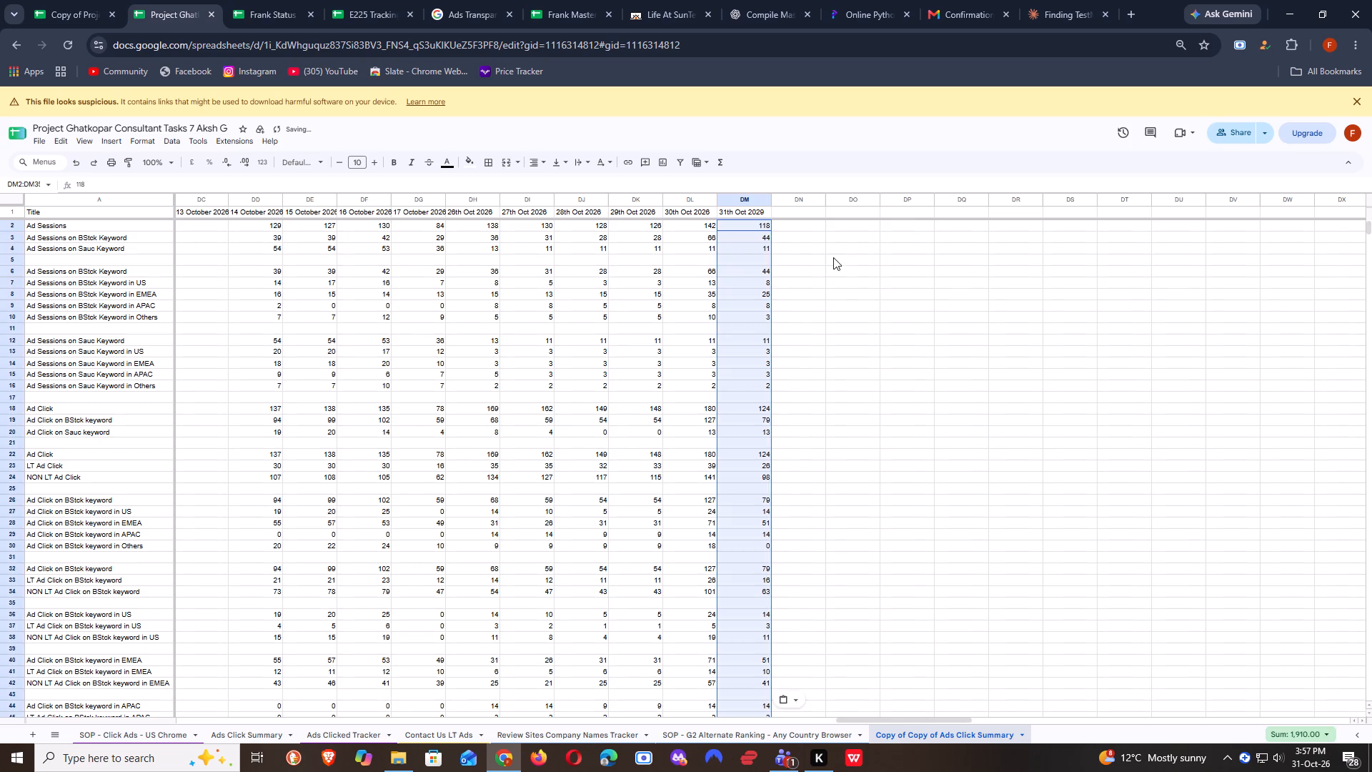
click(836, 261)
Paste the same counts as values only into the 31th Oct 2026 column of the Ads Click Summary sheet, starting at row 2.
click(226, 727)
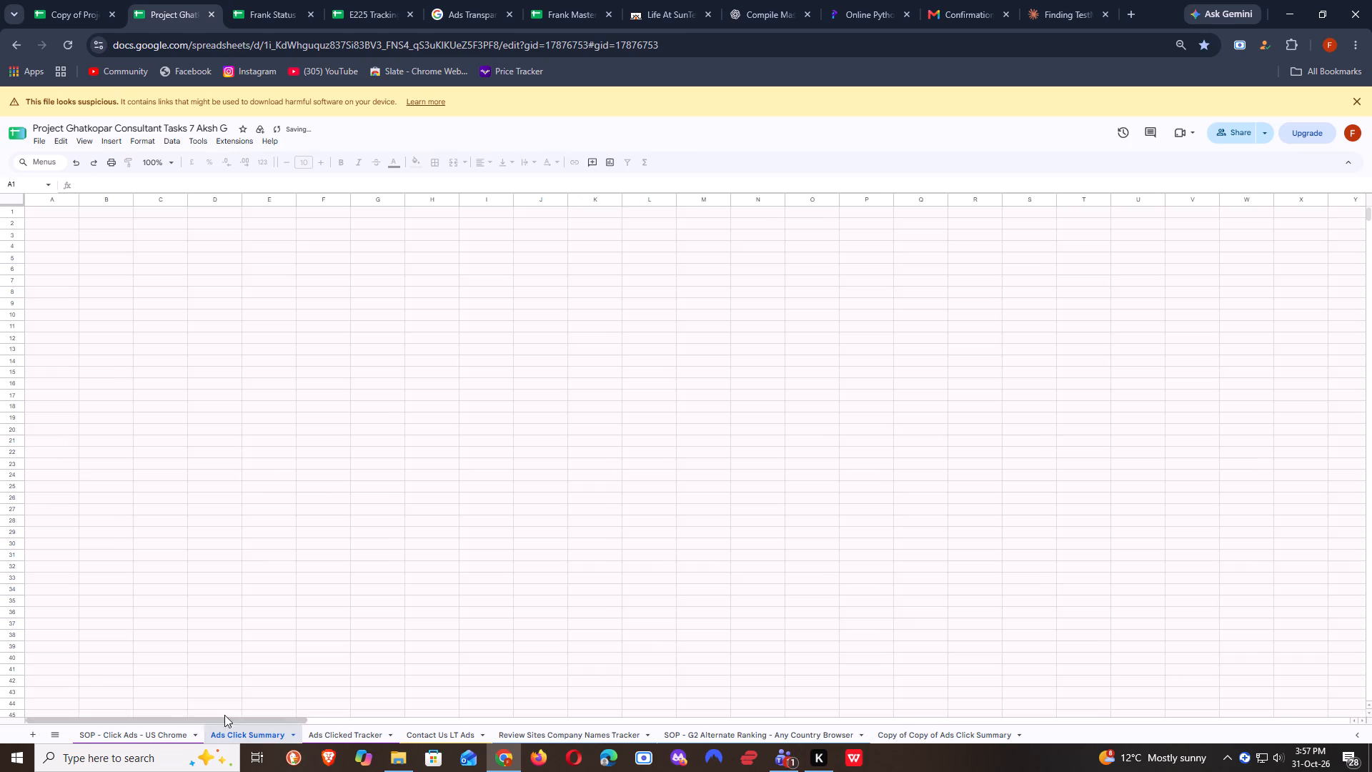
drag(167, 721, 819, 758)
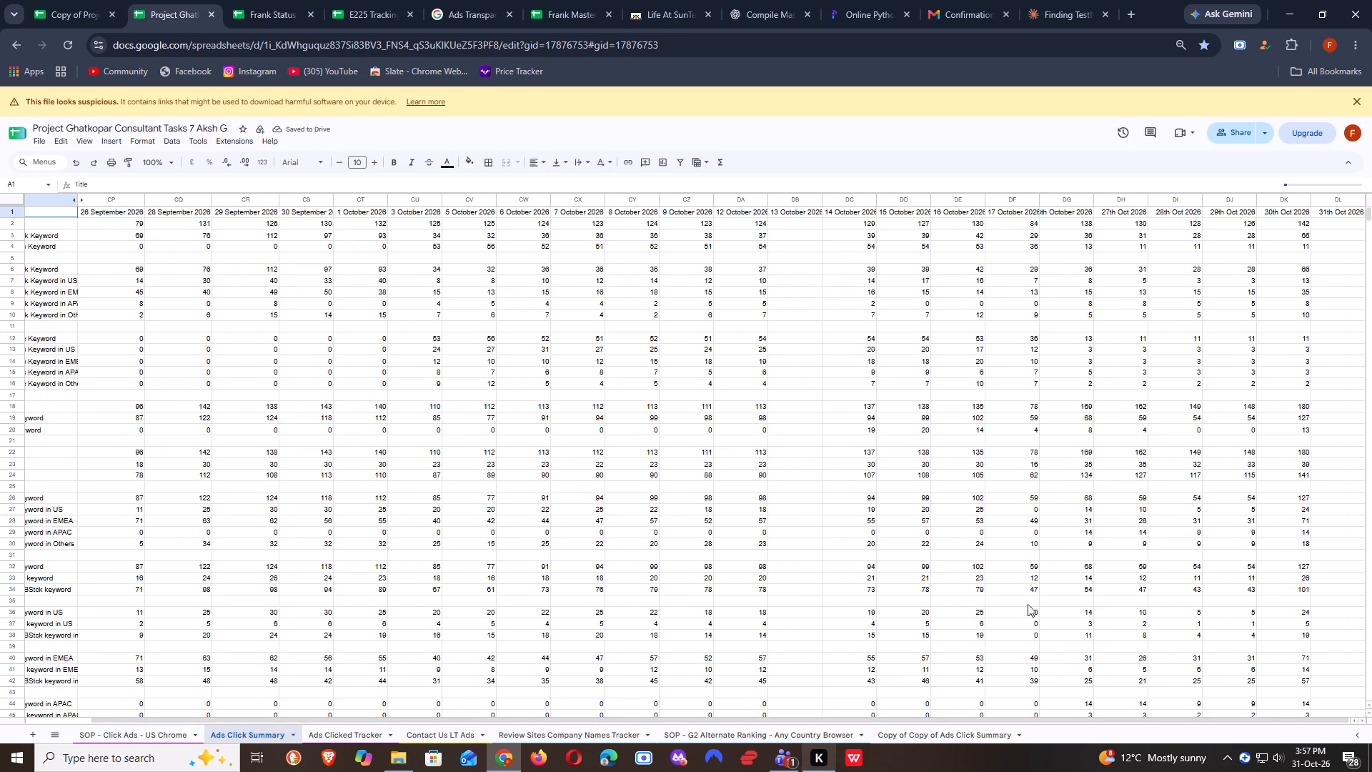
click(1318, 224)
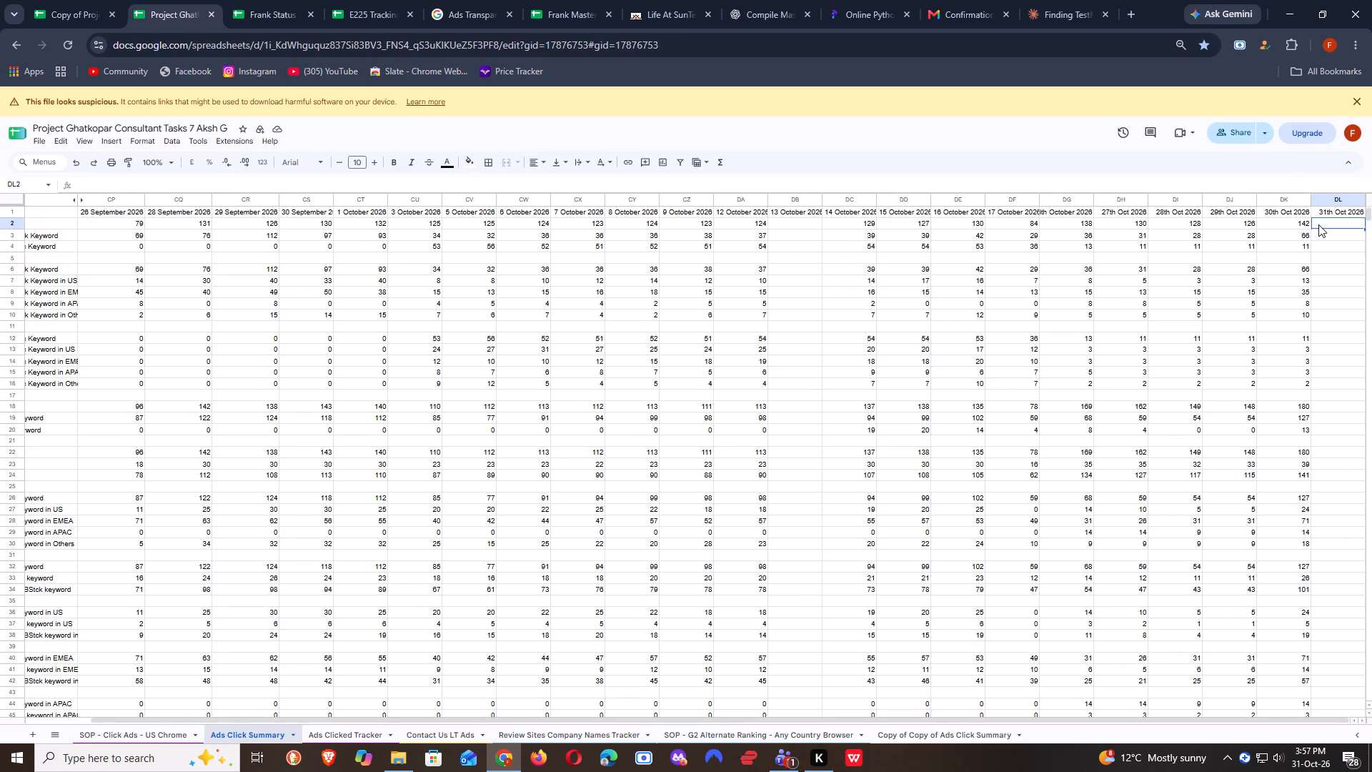
key(ctrl+shift+v)
click(1192, 330)
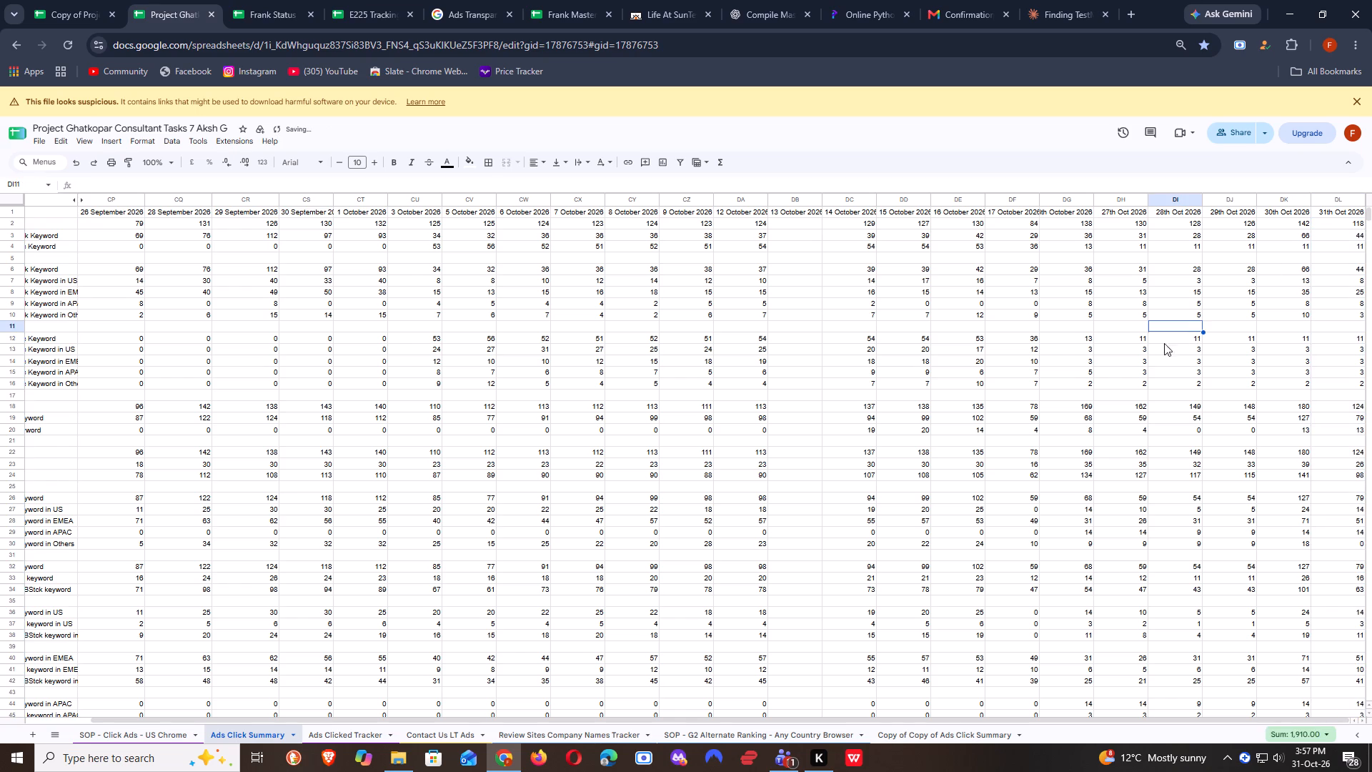
In the Frank FA project copy, paste the counts as values only under 31th Oct 2026 in Copy of Copy of Copy of Ads Click Summary.
click(56, 0)
click(269, 351)
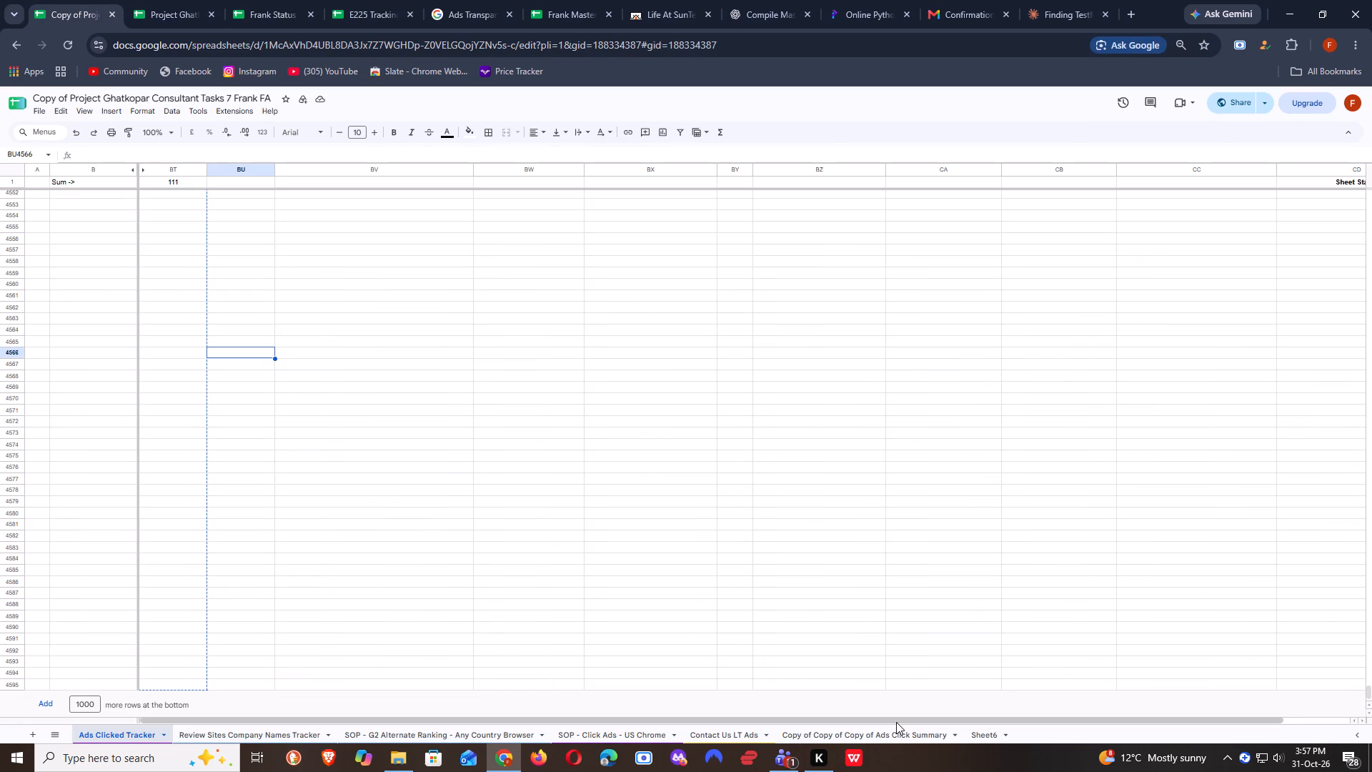
click(905, 736)
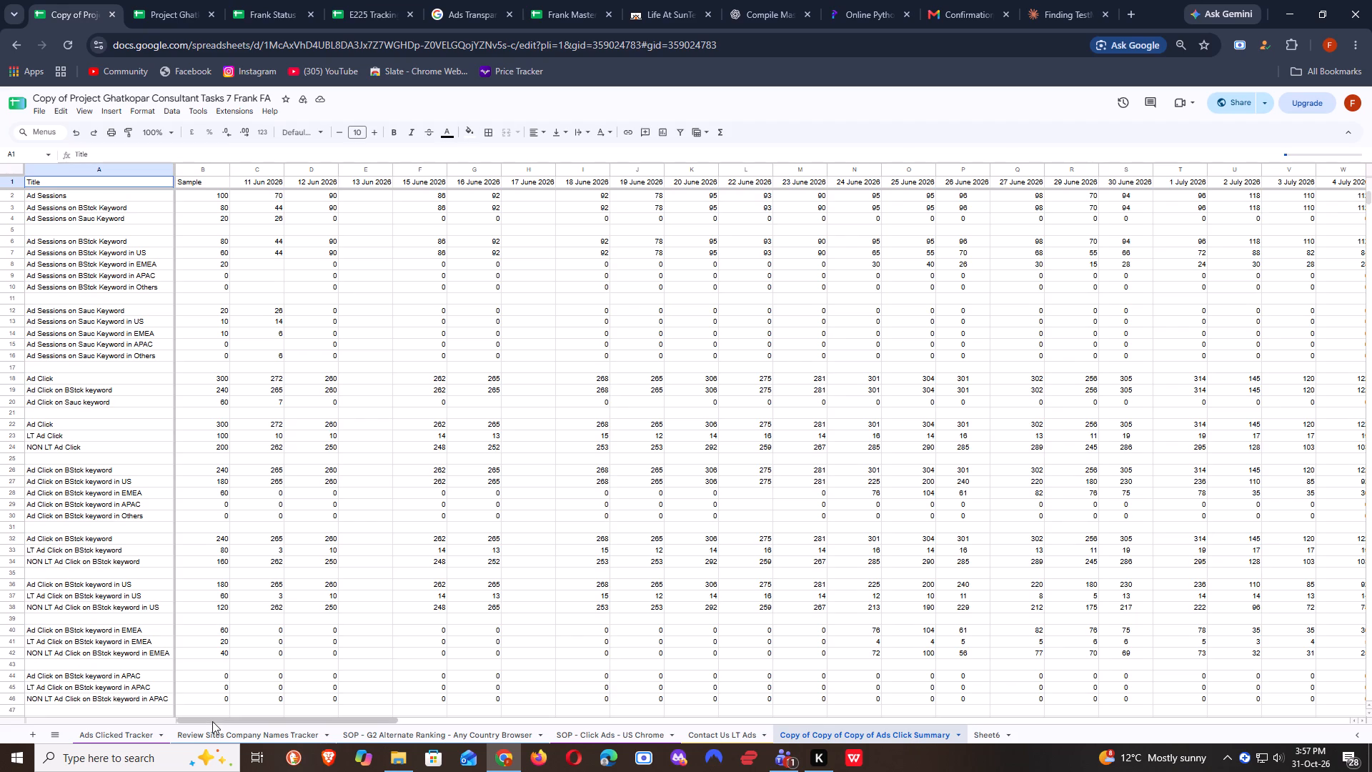
drag(212, 721, 1371, 767)
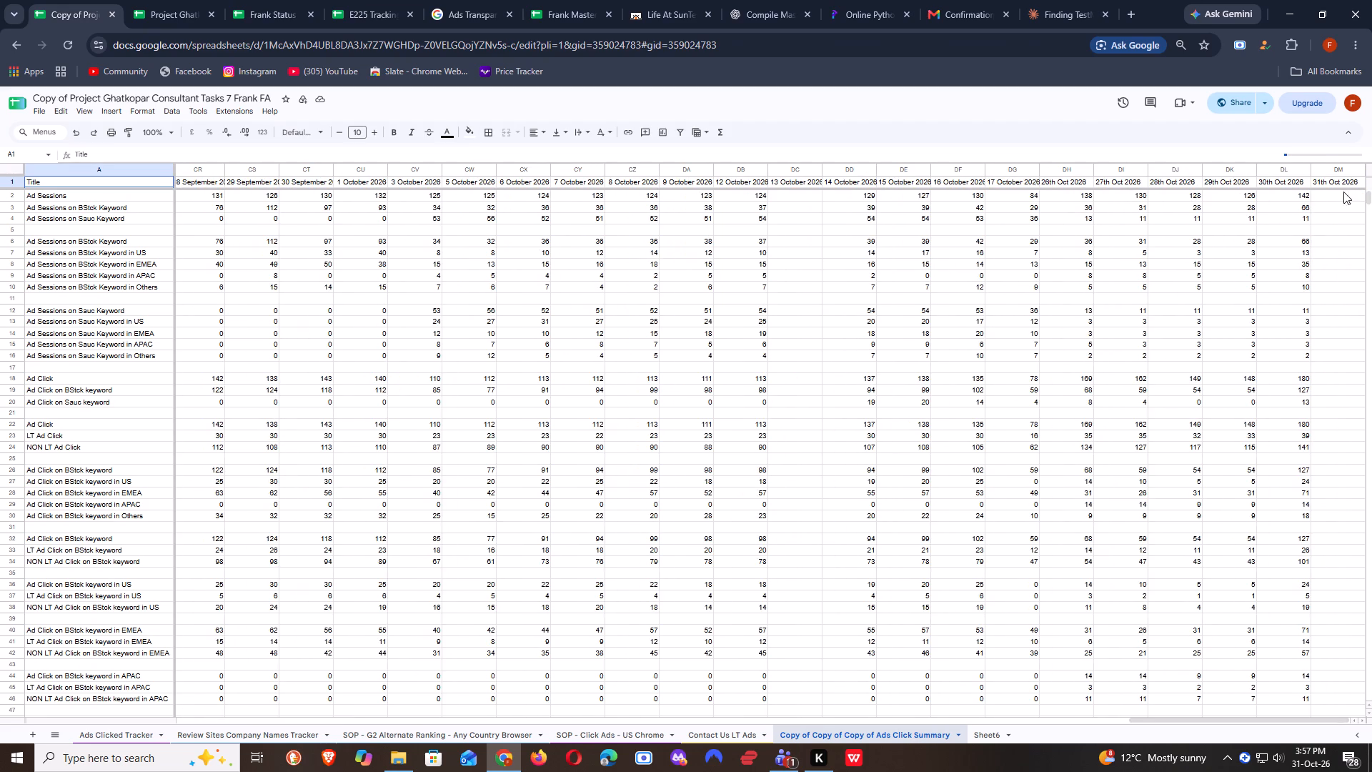
click(1341, 197)
key(ctrl+shift+v)
click(1306, 302)
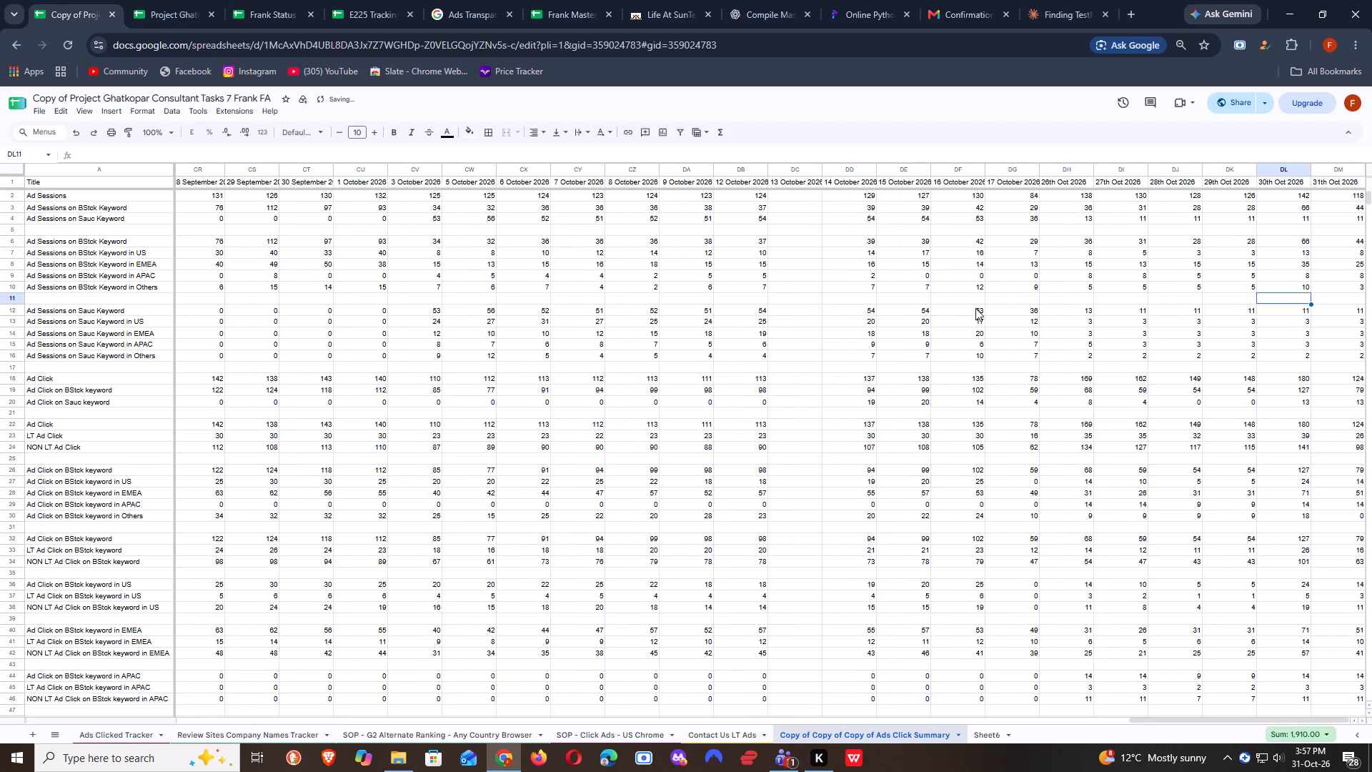
Examine the 30 Oct to 1 Nov 2026 rows and their statuses in the Review Sites Company Names Tracker.
click(120, 724)
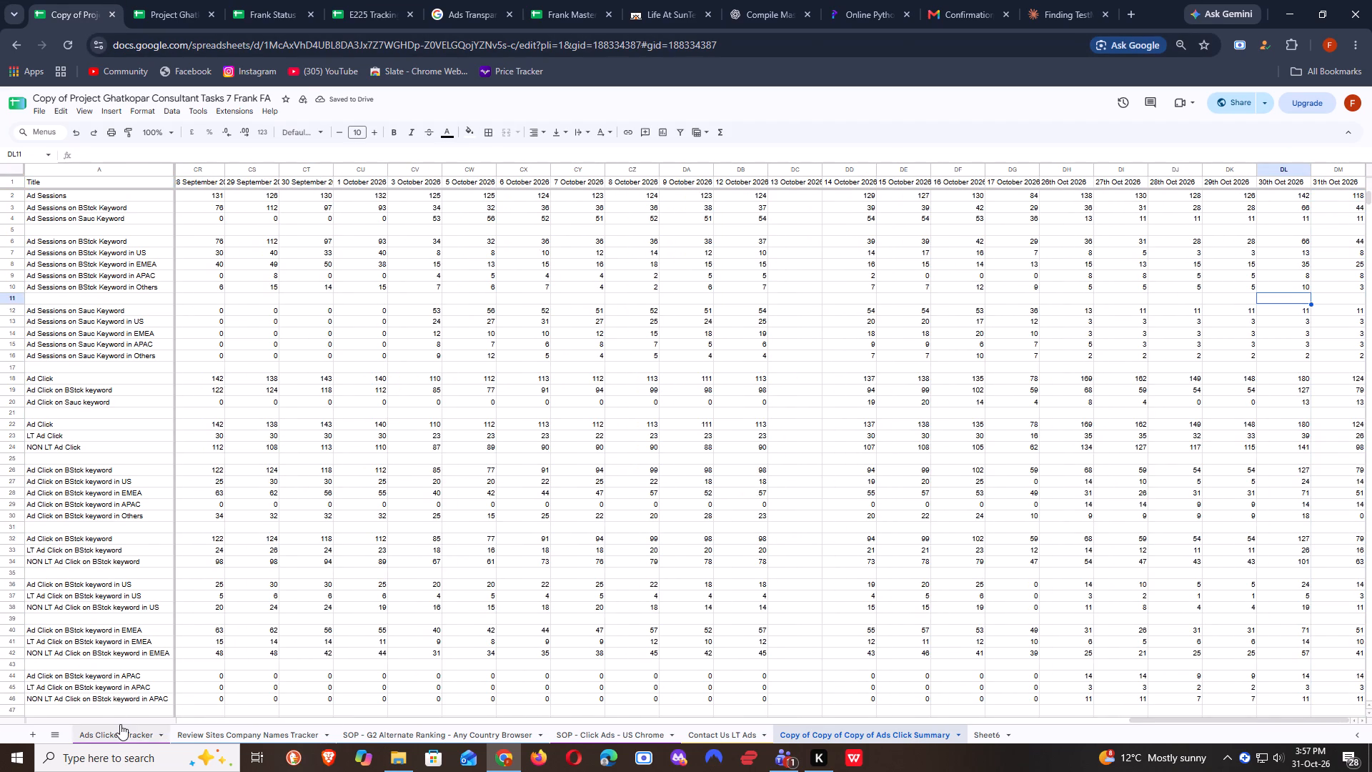
click(268, 583)
click(244, 737)
scroll(558, 485, down, 5)
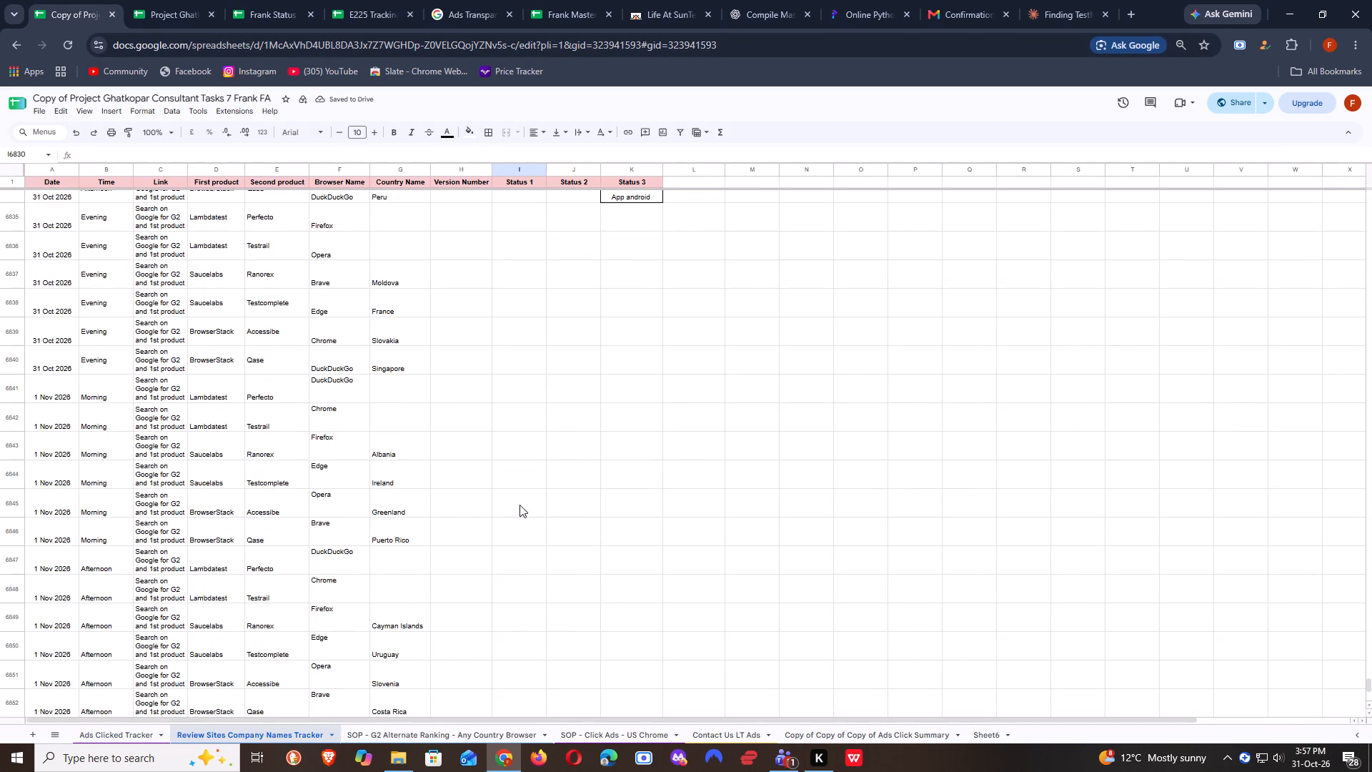
scroll(478, 515, down, 6)
scroll(478, 515, up, 13)
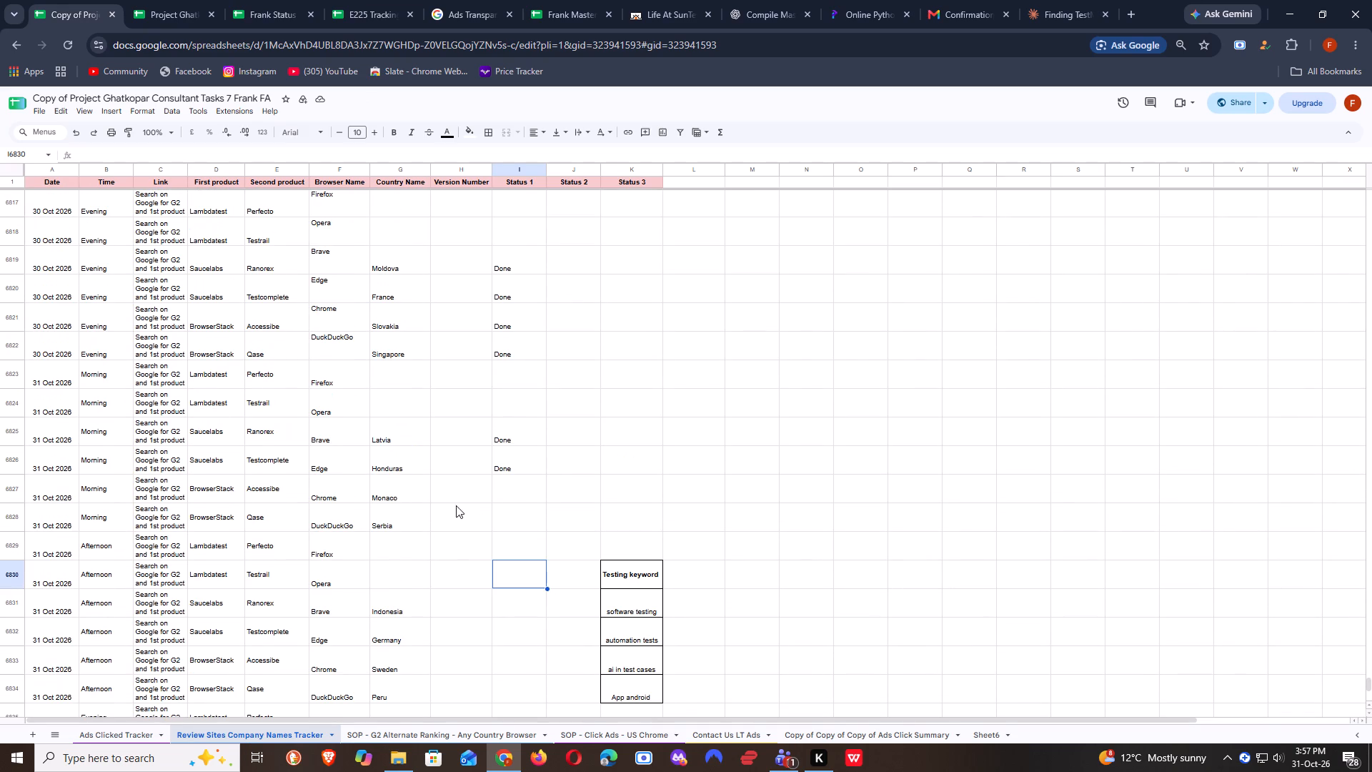
scroll(114, 433, up, 2)
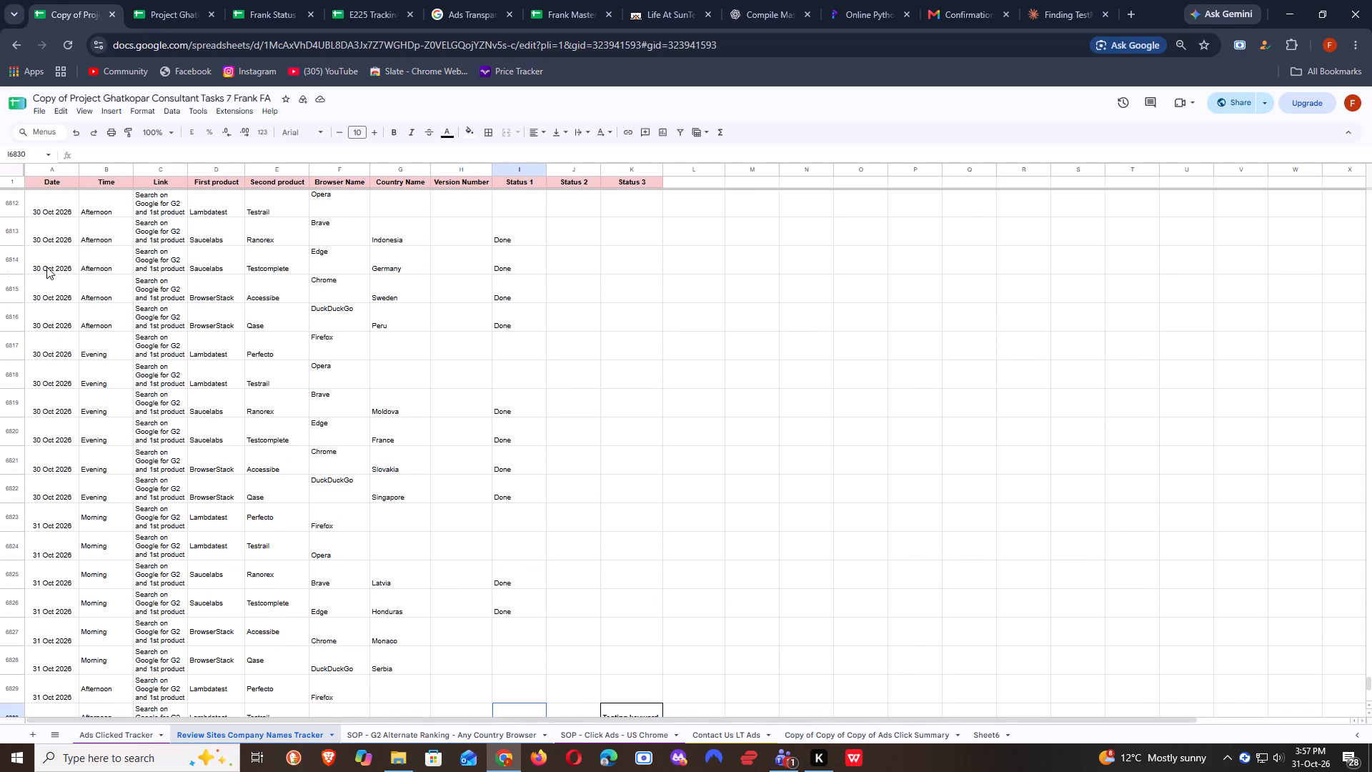
scroll(44, 248, up, 6)
scroll(38, 296, down, 11)
scroll(44, 297, up, 1)
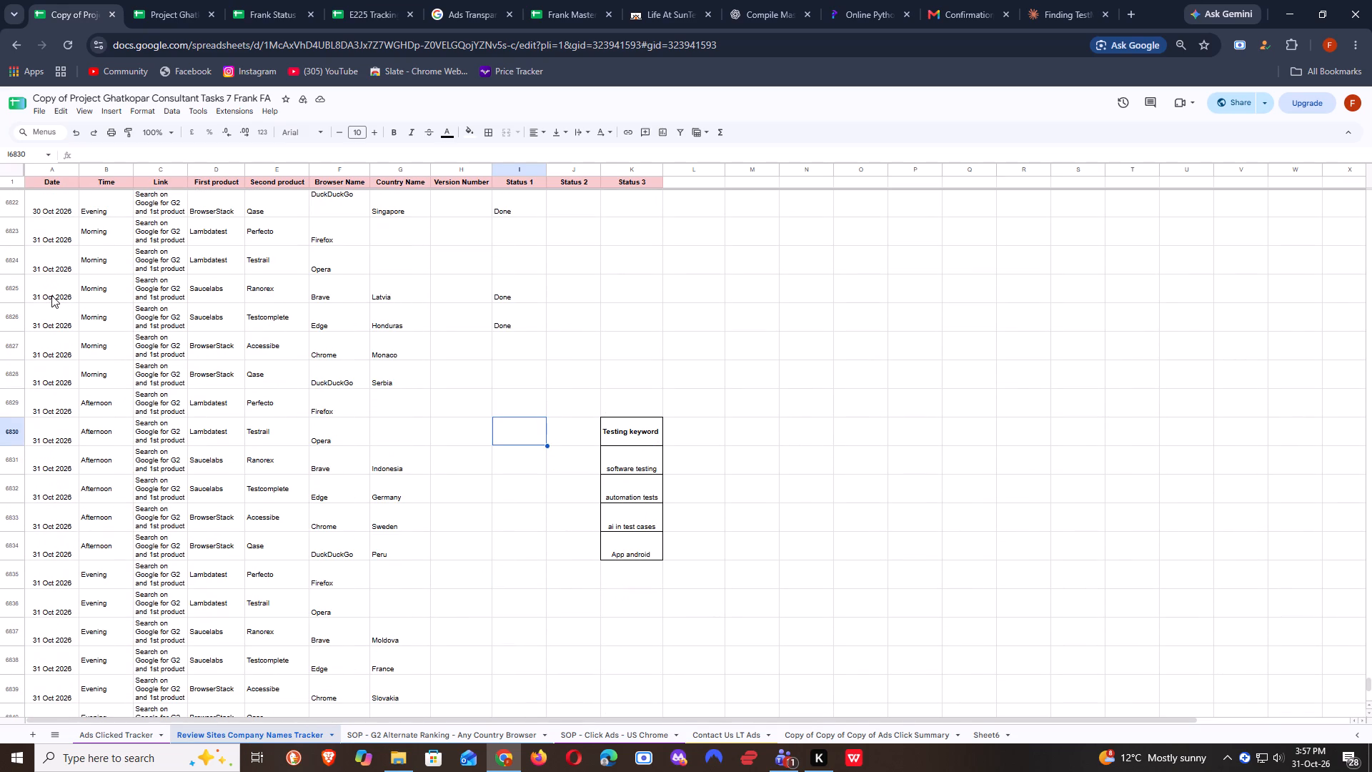
Extend the Done status in Status 1 down to the 31 Oct 2026 Morning rows for Monaco and Serbia.
scroll(84, 296, down, 4)
scroll(84, 296, up, 5)
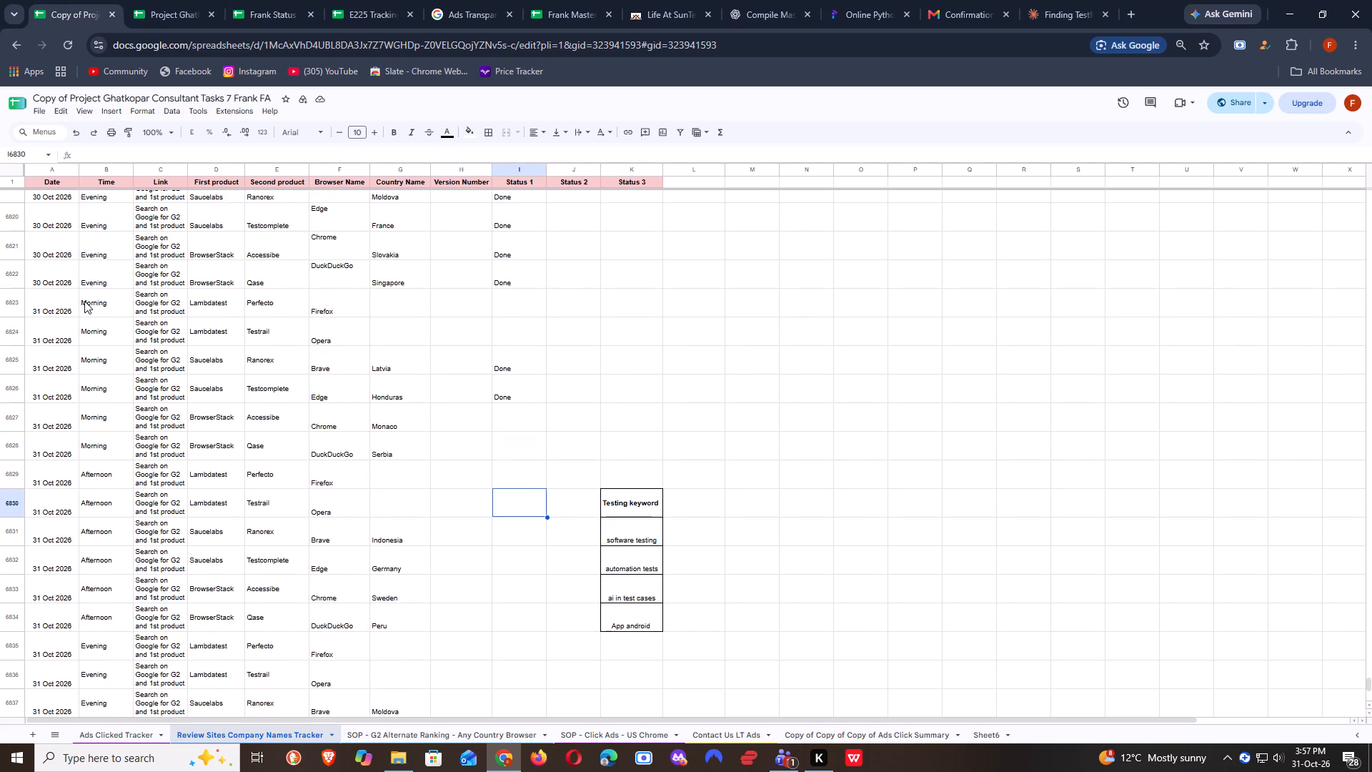
scroll(84, 301, down, 4)
scroll(84, 301, up, 3)
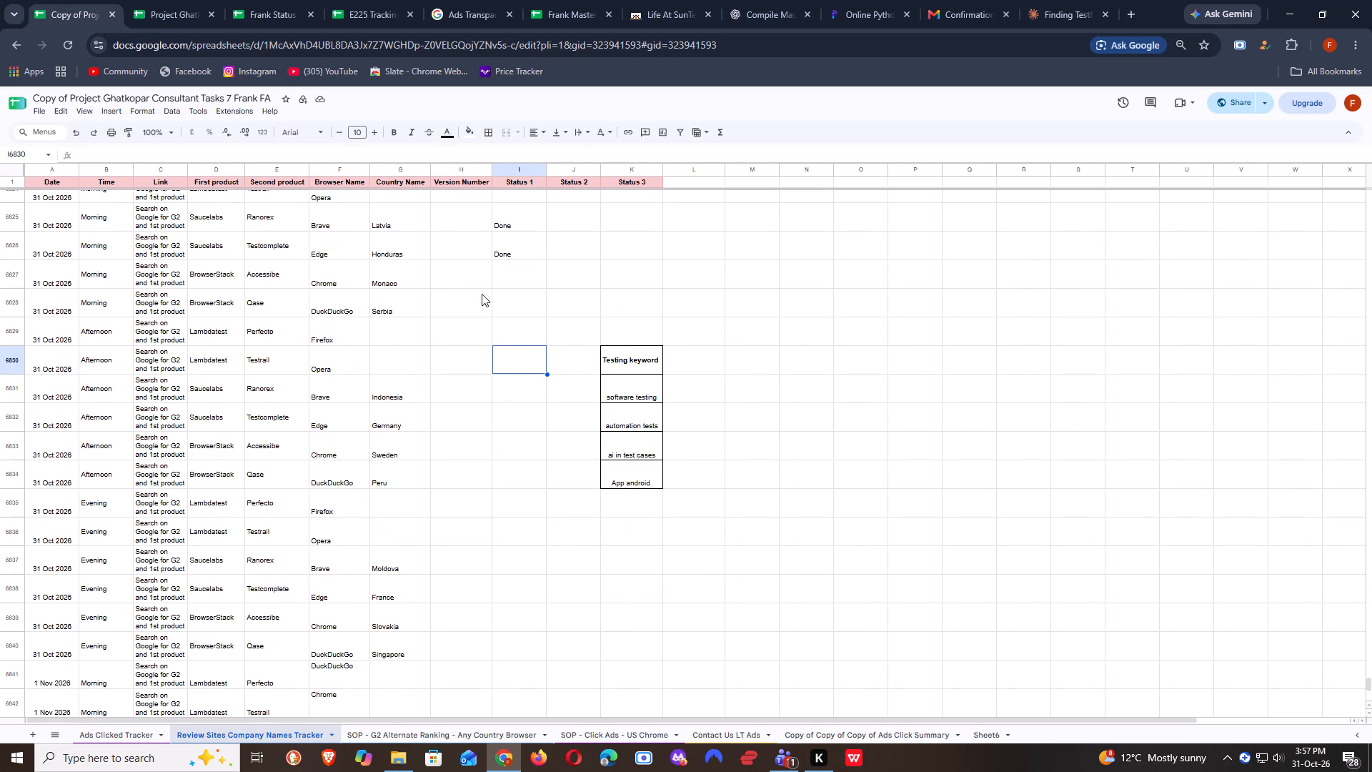
click(506, 325)
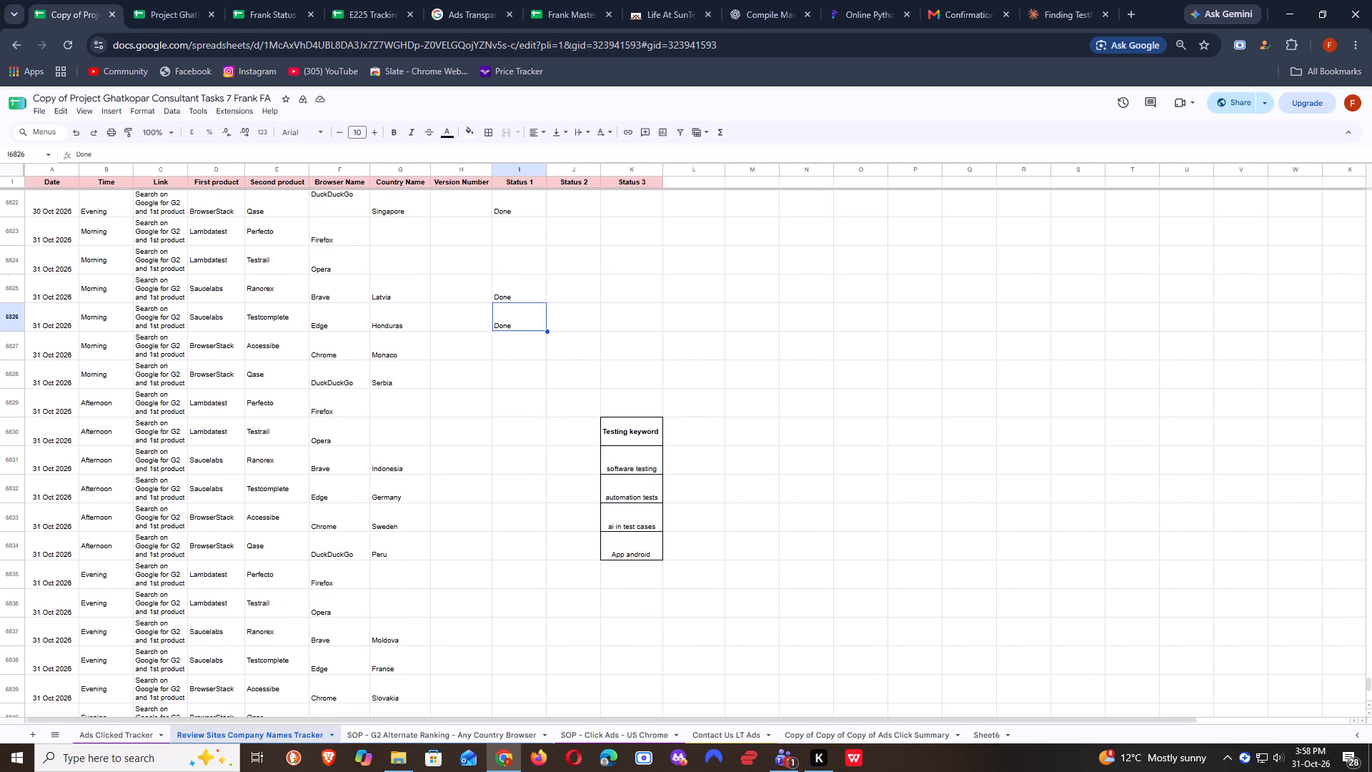
drag(546, 330, 540, 376)
click(555, 360)
Copy the four Morning Done statuses for 31 Oct 2026 into Status 1 of the Afternoon rows from Indonesia to Peru.
scroll(500, 356, down, 6)
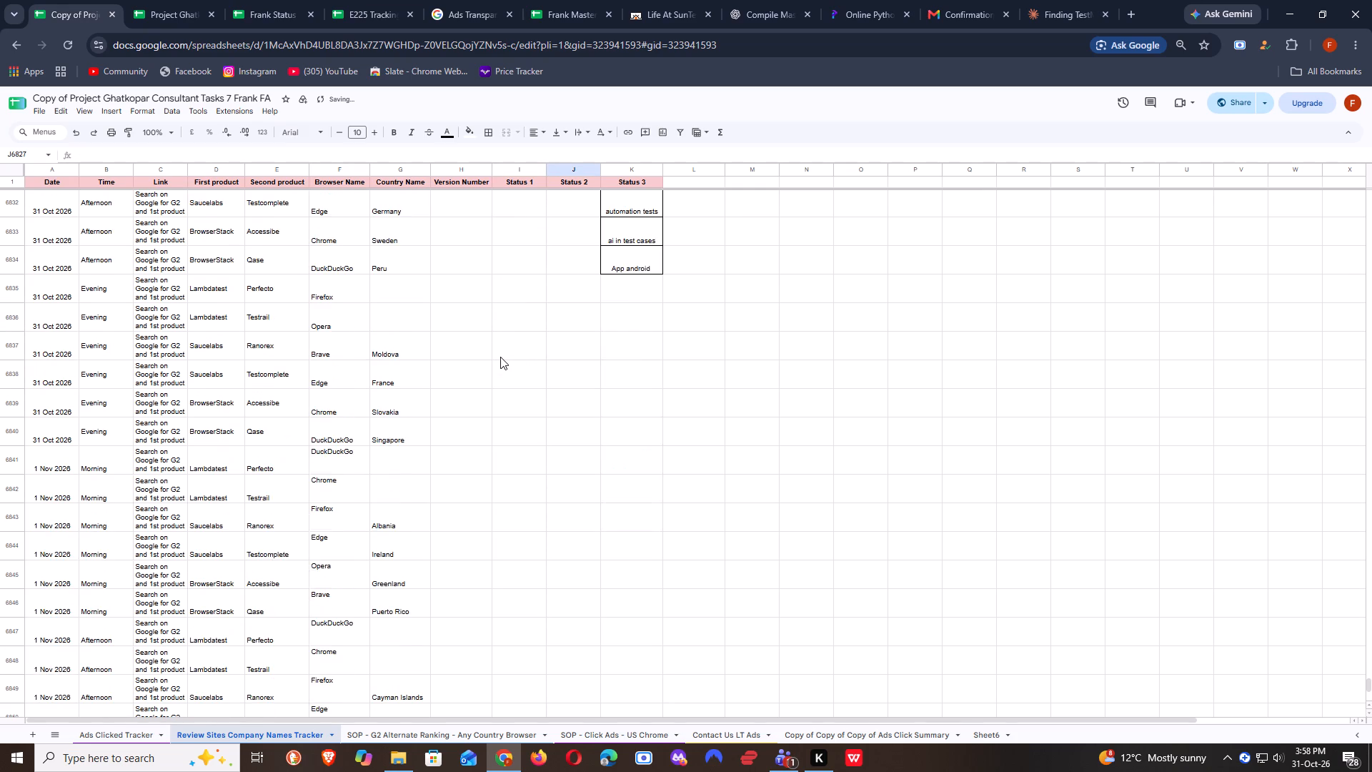
scroll(500, 357, down, 6)
scroll(500, 357, up, 13)
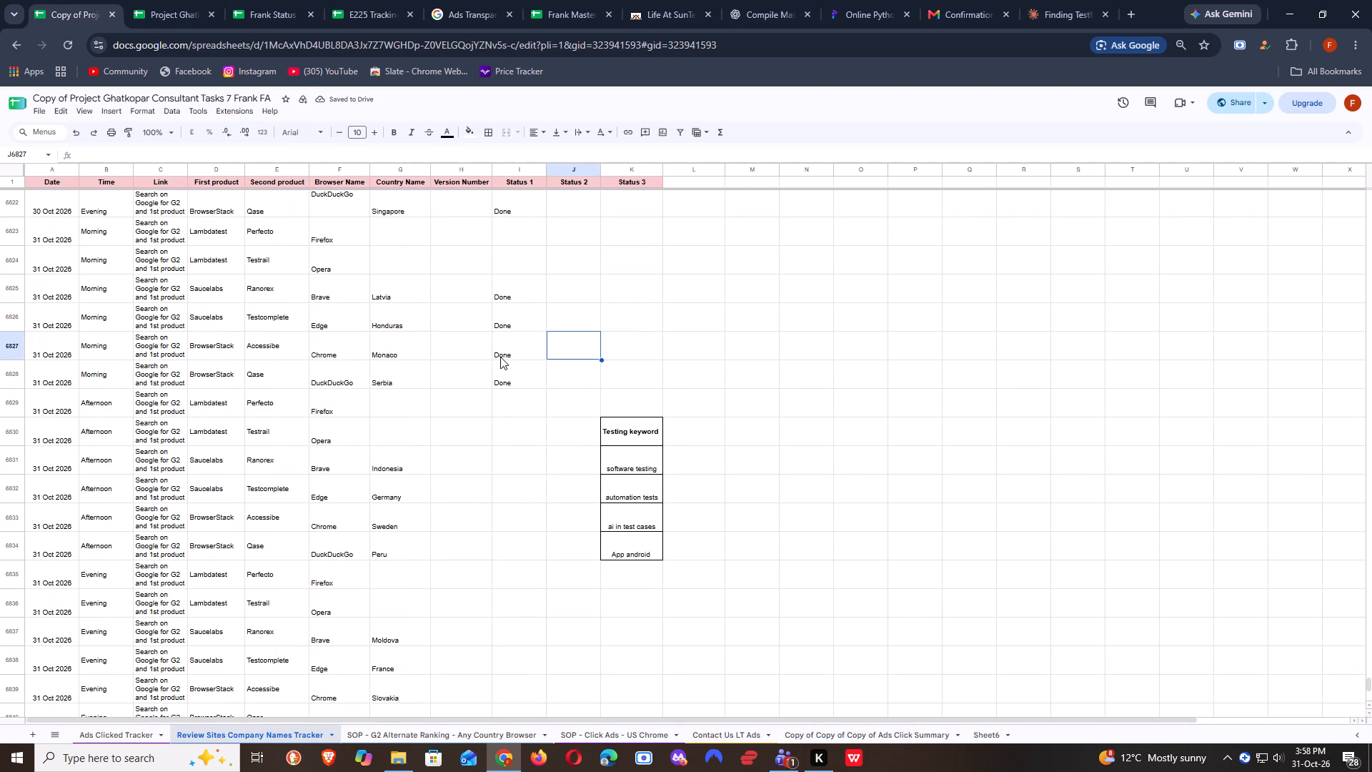
drag(505, 368, 517, 450)
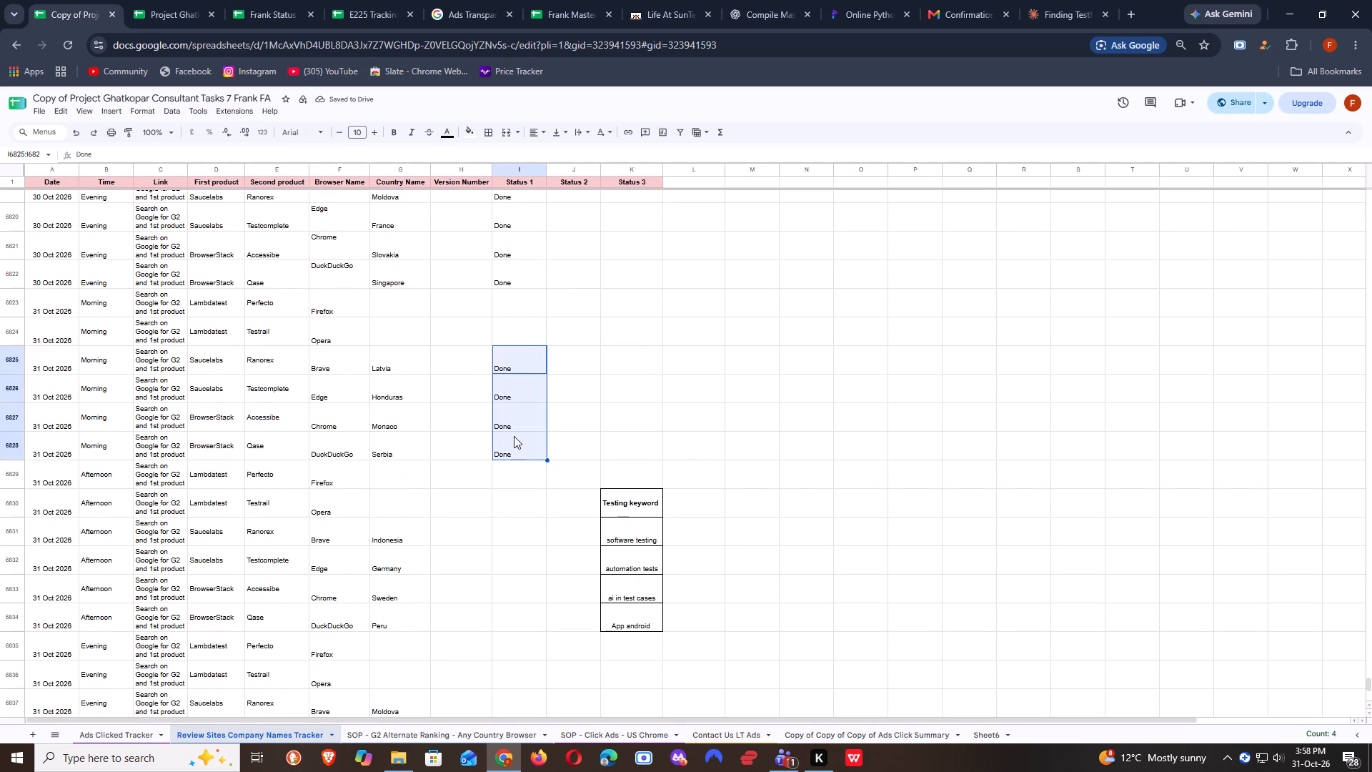
key(ctrl+c)
click(721, 397)
scroll(642, 407, down, 5)
scroll(561, 324, up, 3)
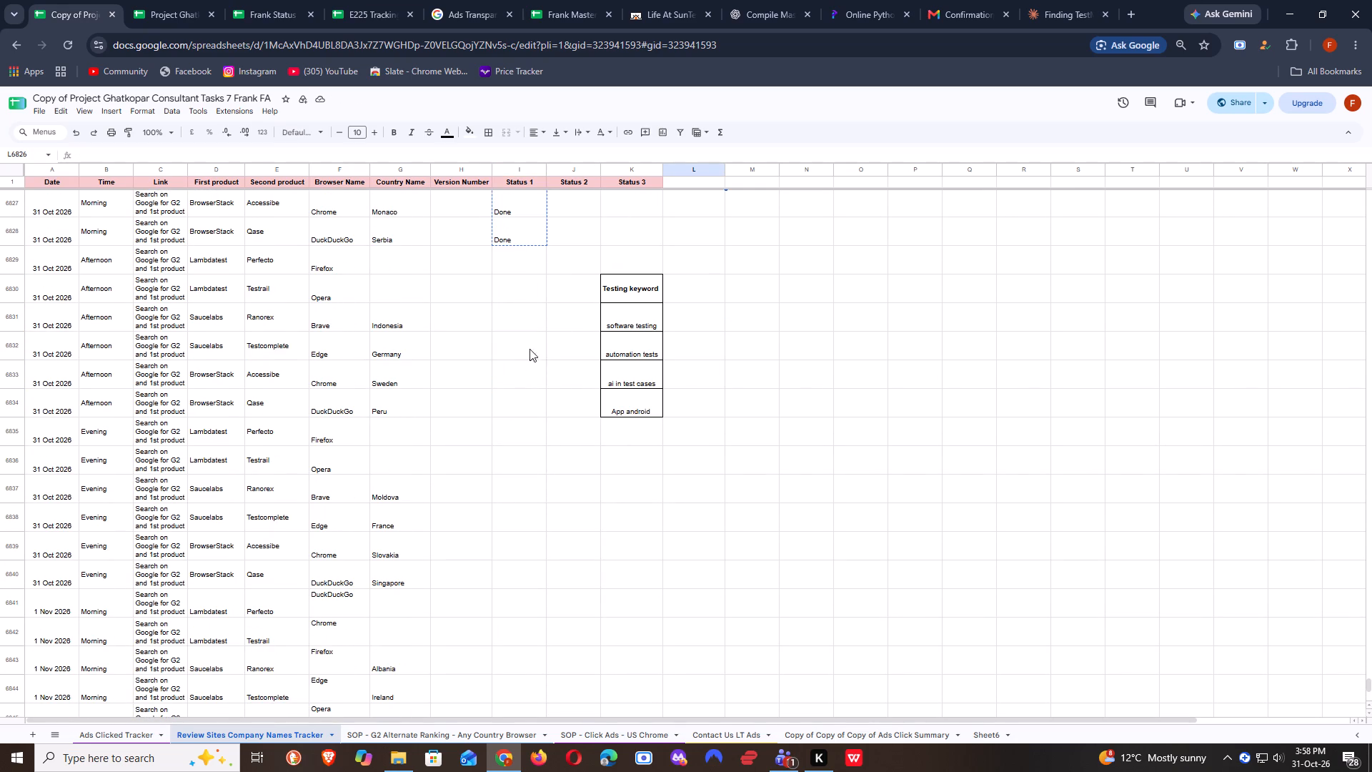
click(513, 385)
key(ctrl+v)
click(605, 409)
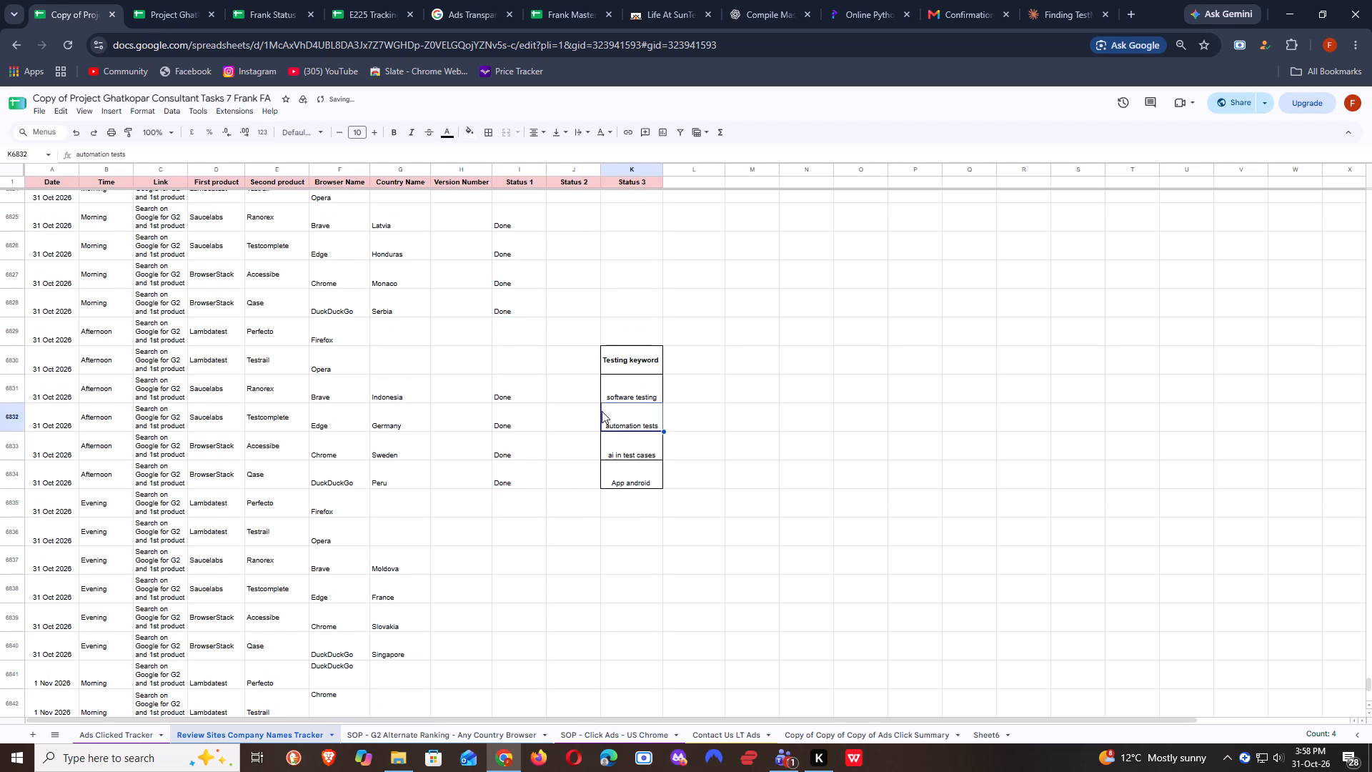
Copy all 31 Oct 2026 rows, from the Date column through Status 1, in the Review Sites Company Names Tracker.
scroll(449, 430, down, 3)
scroll(481, 357, up, 4)
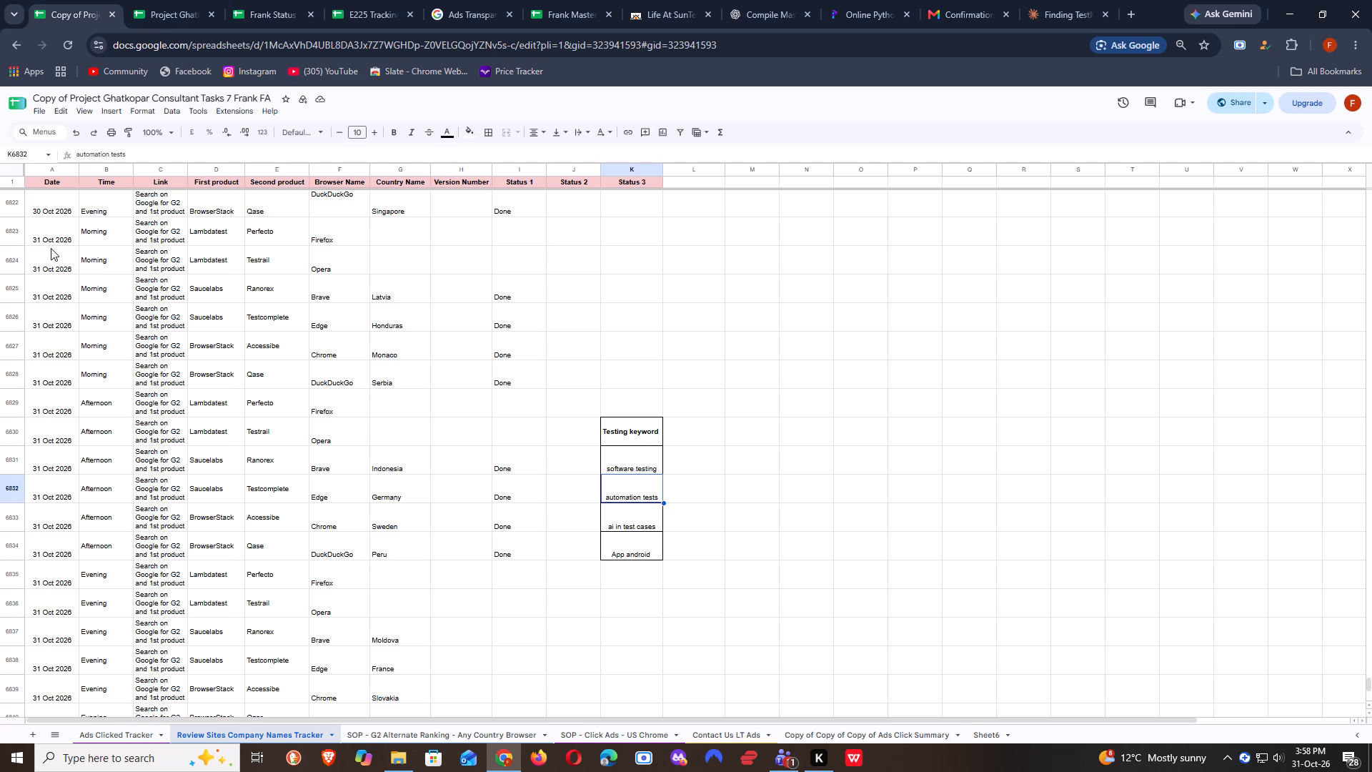
drag(51, 238, 509, 386)
scroll(509, 385, down, 6)
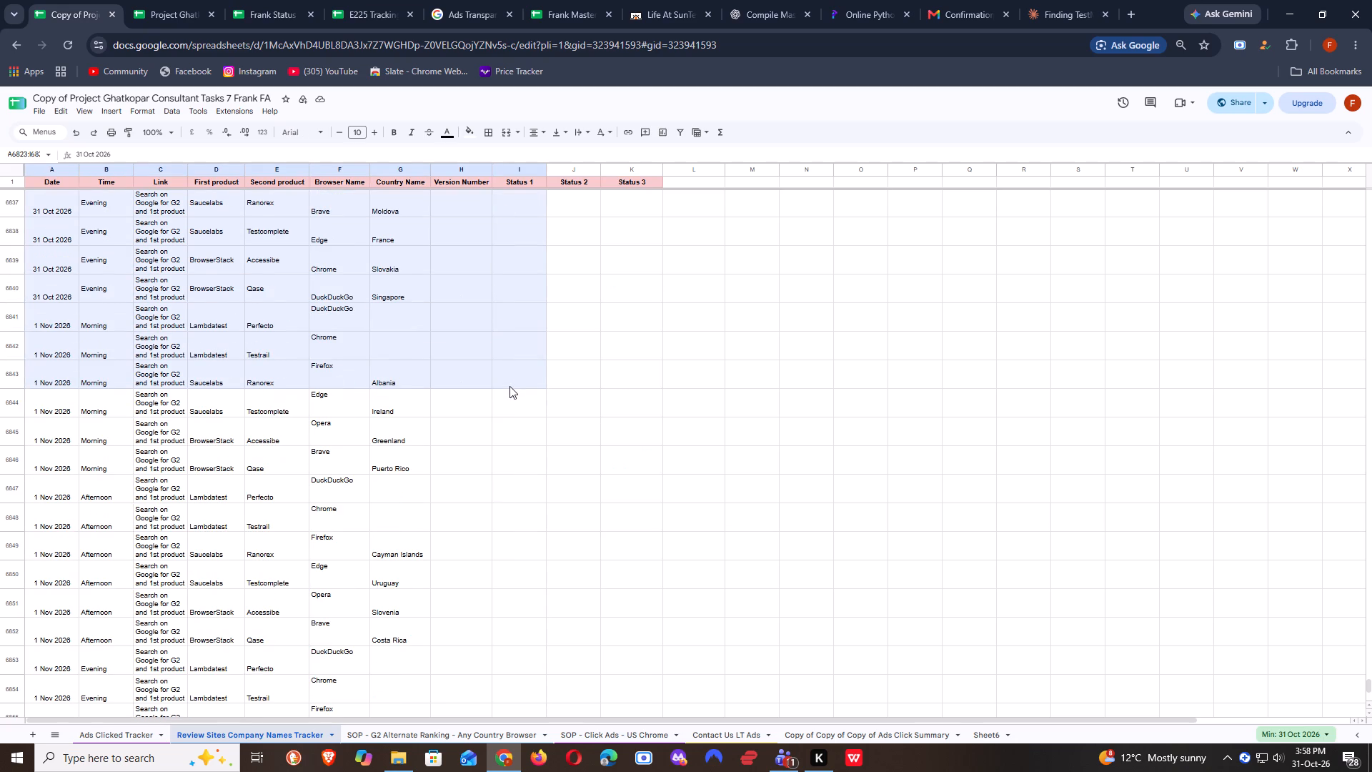
drag(509, 386, 511, 302)
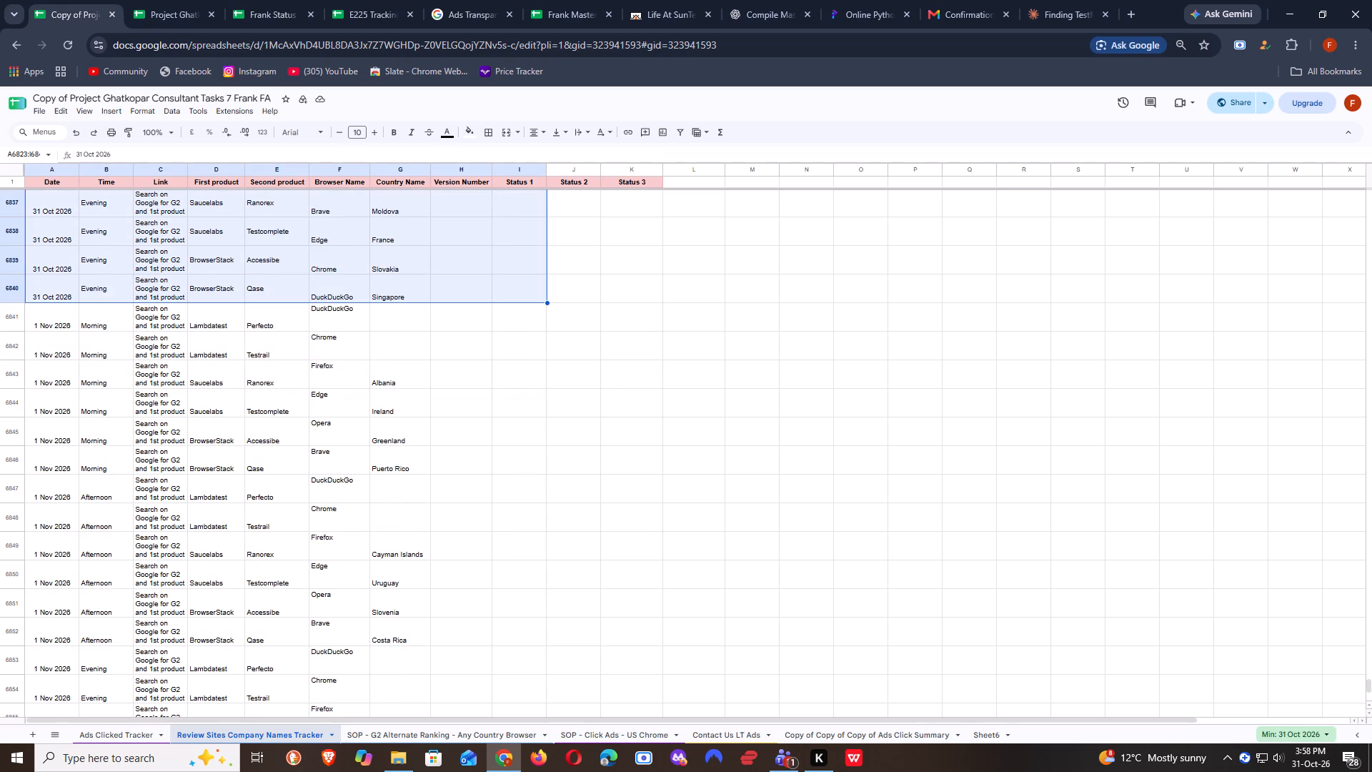
key(ctrl+c)
click(829, 321)
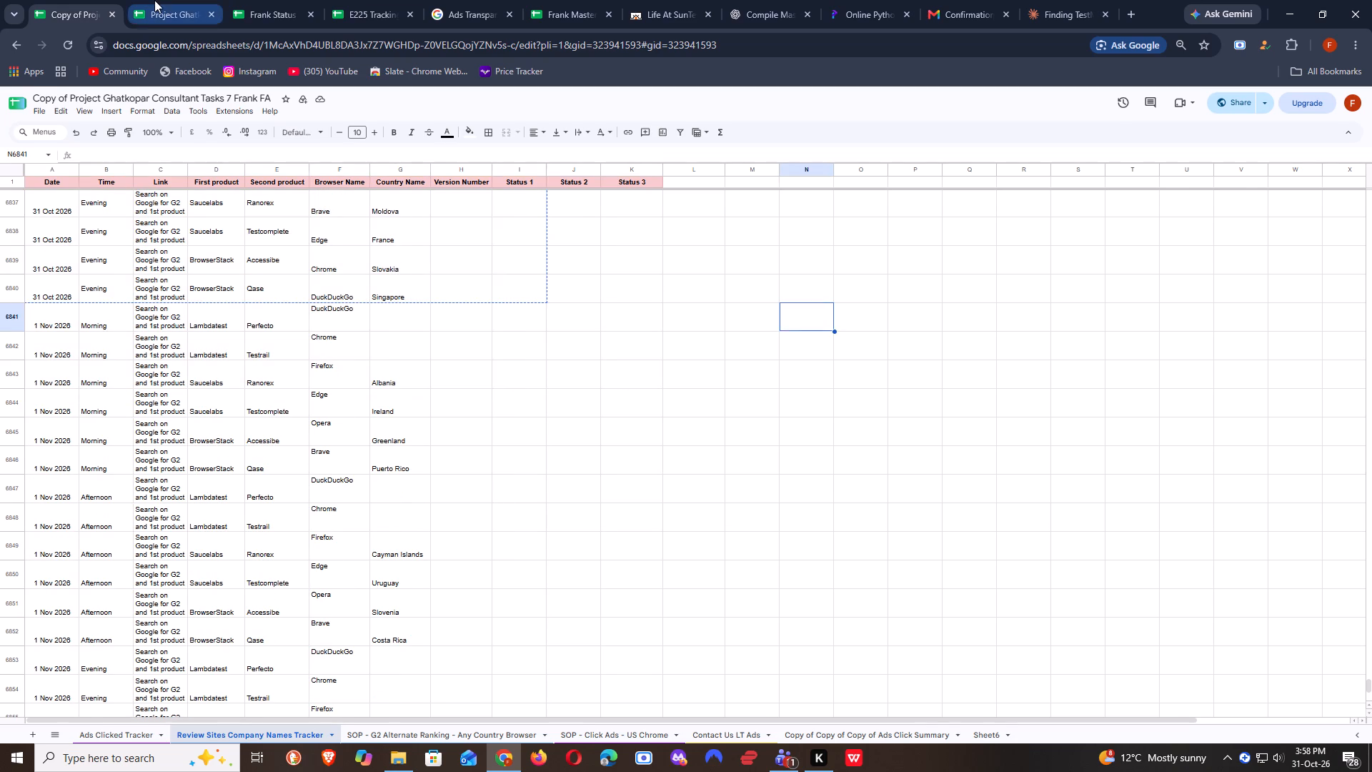
click(154, 0)
click(532, 733)
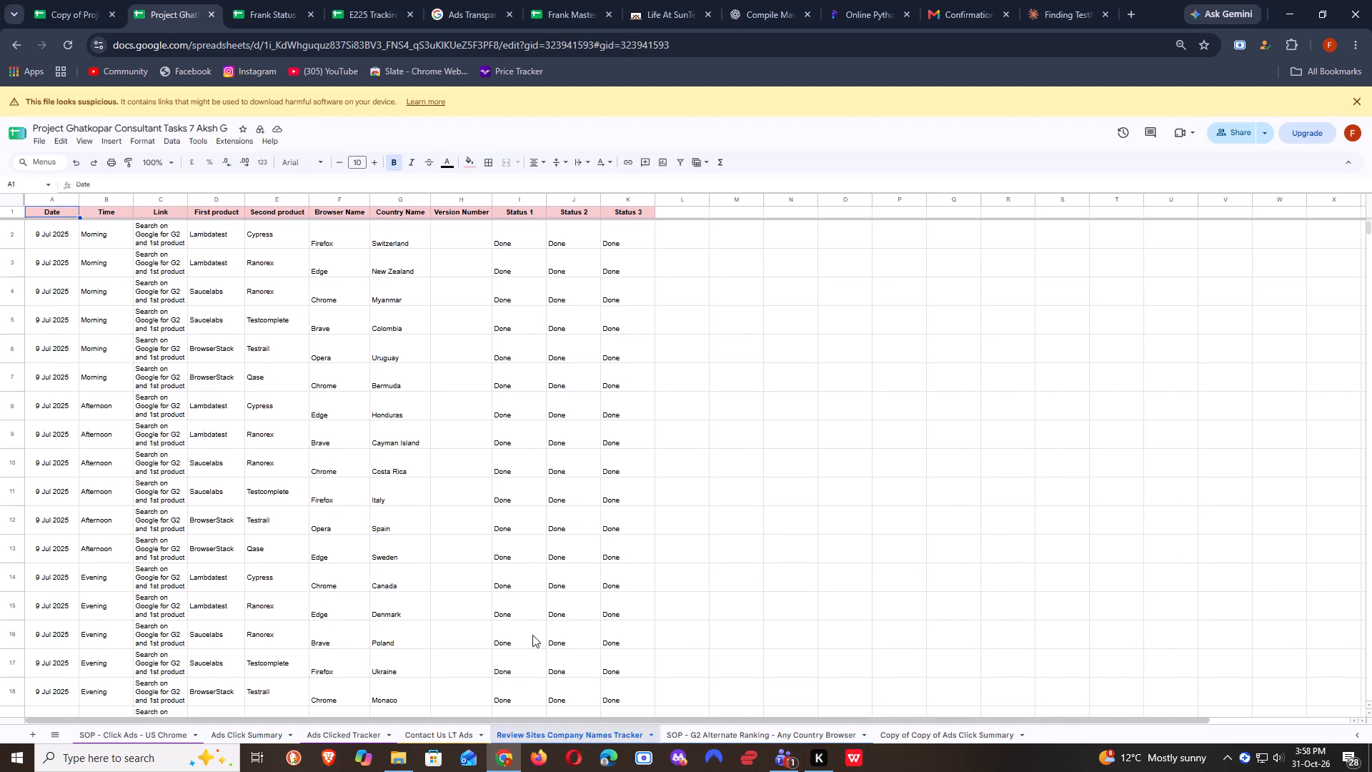
click(784, 508)
click(1358, 95)
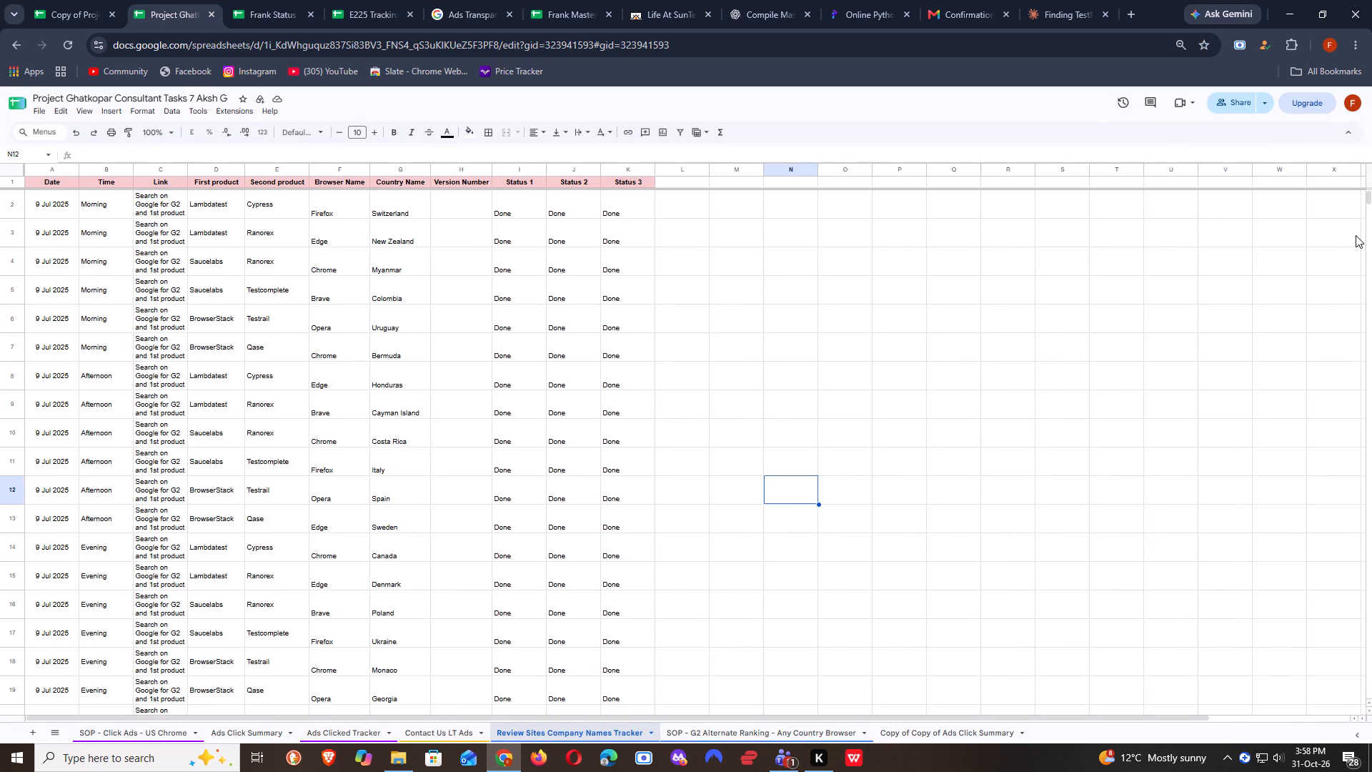
drag(1371, 195, 1361, 698)
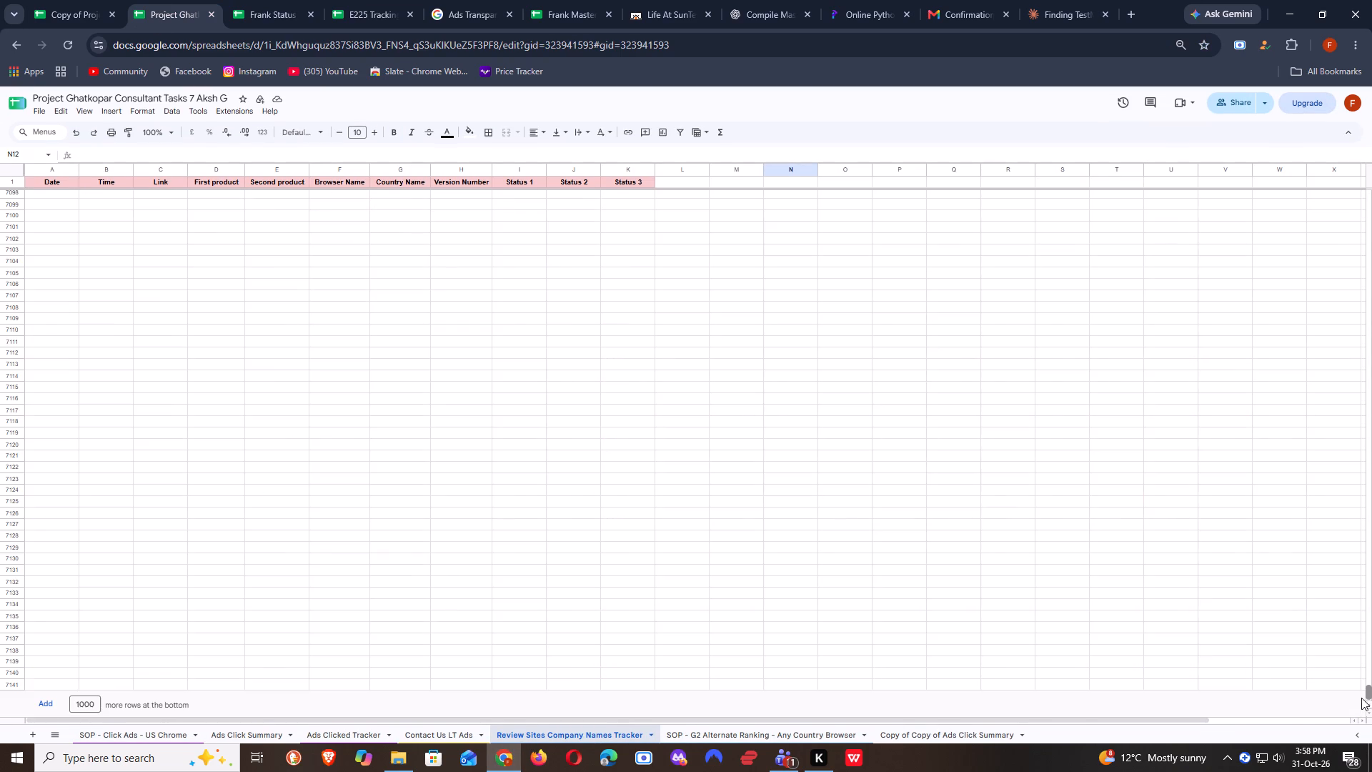
drag(1361, 698, 1361, 691)
scroll(529, 548, up, 20)
scroll(529, 548, up, 20)
scroll(529, 548, up, 8)
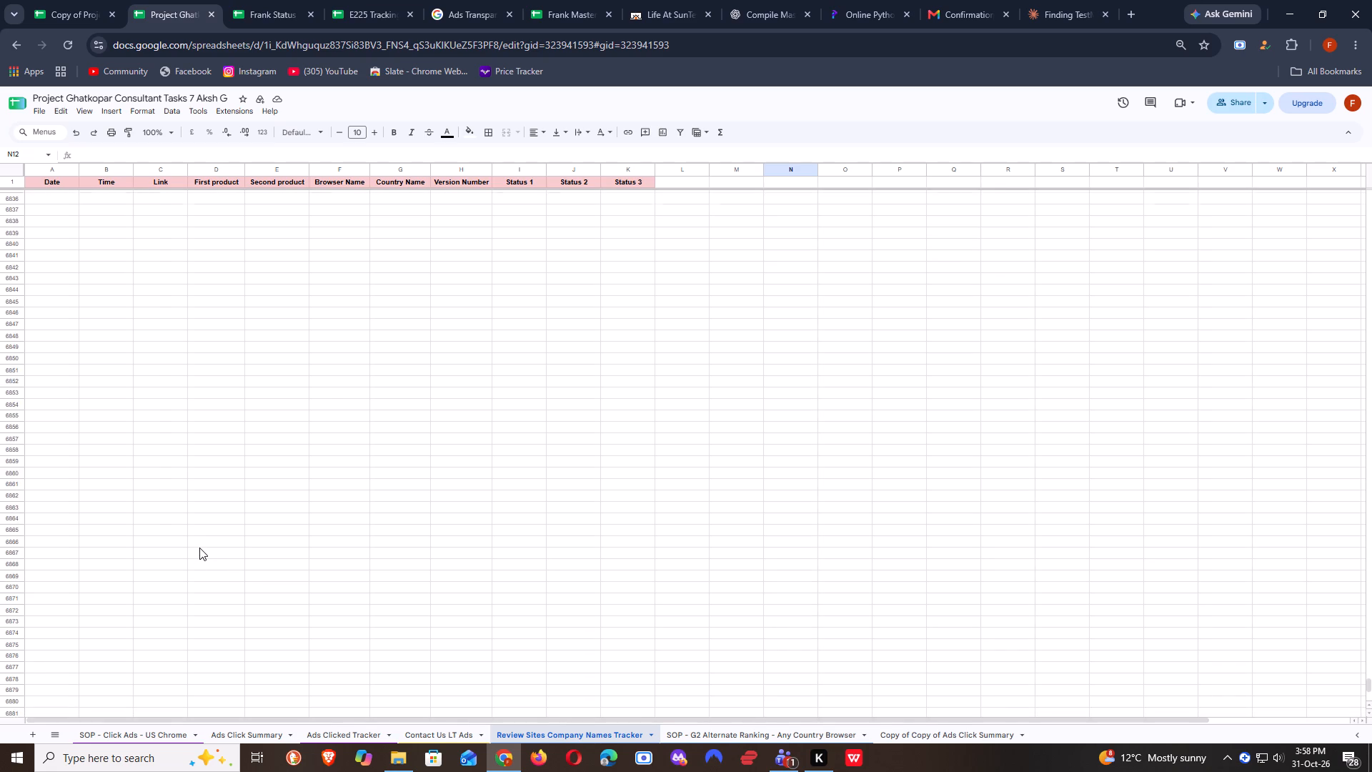
scroll(199, 548, up, 2)
scroll(134, 565, down, 2)
click(53, 469)
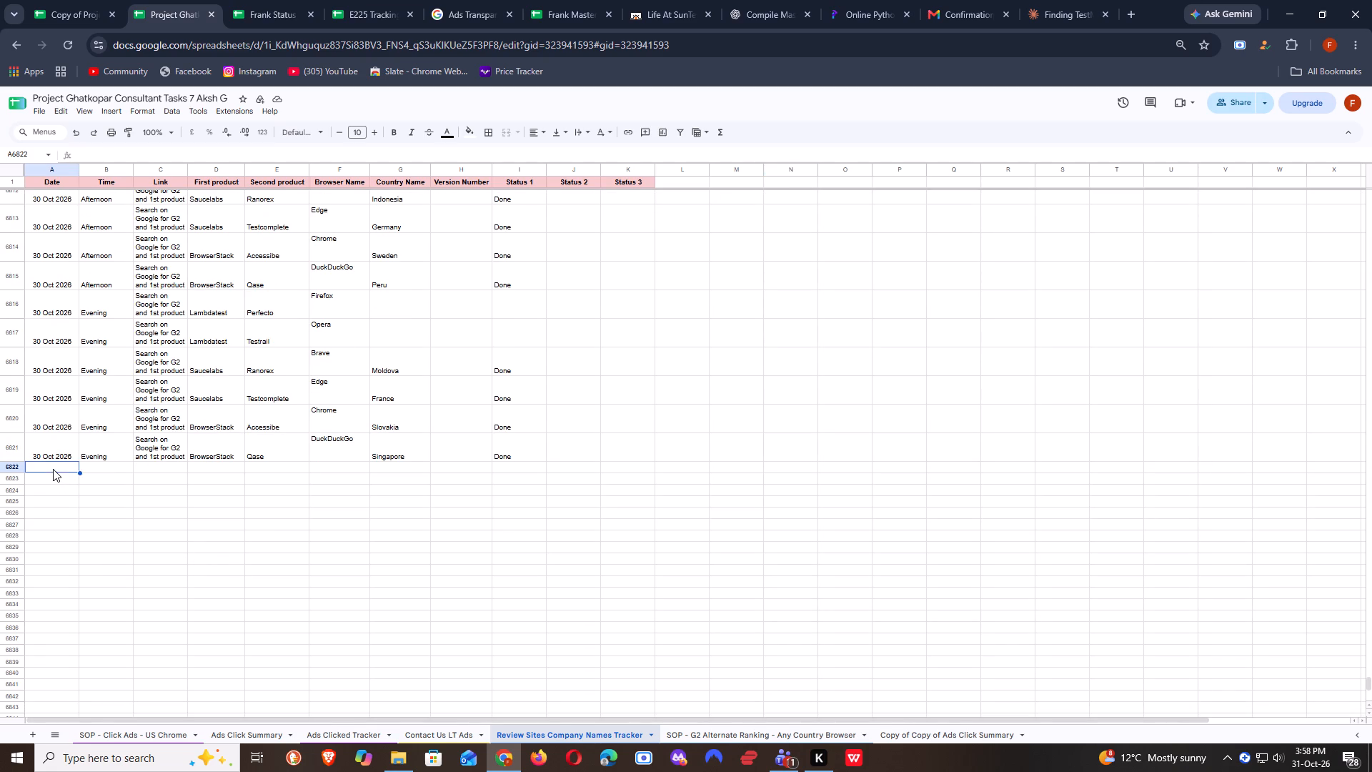
key(ctrl+shift+v)
click(532, 472)
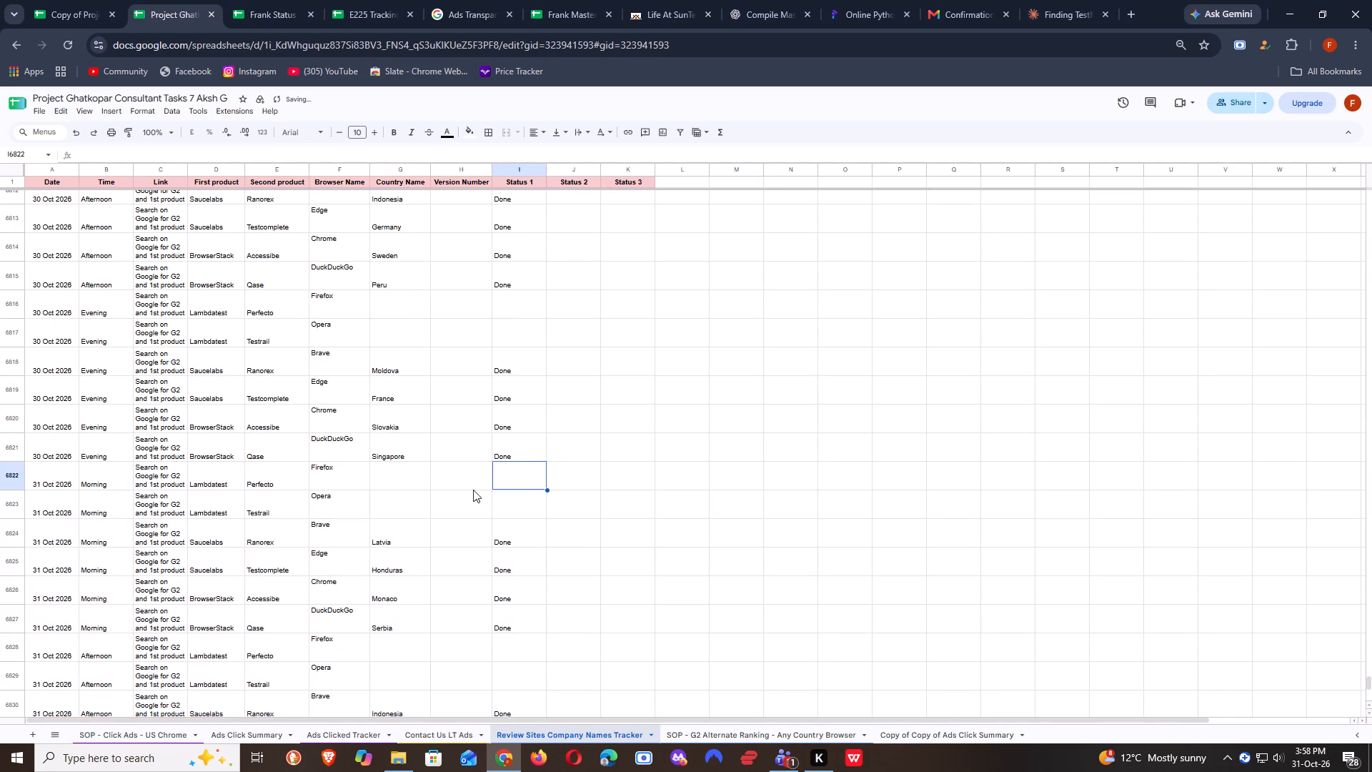
scroll(349, 539, down, 7)
click(616, 471)
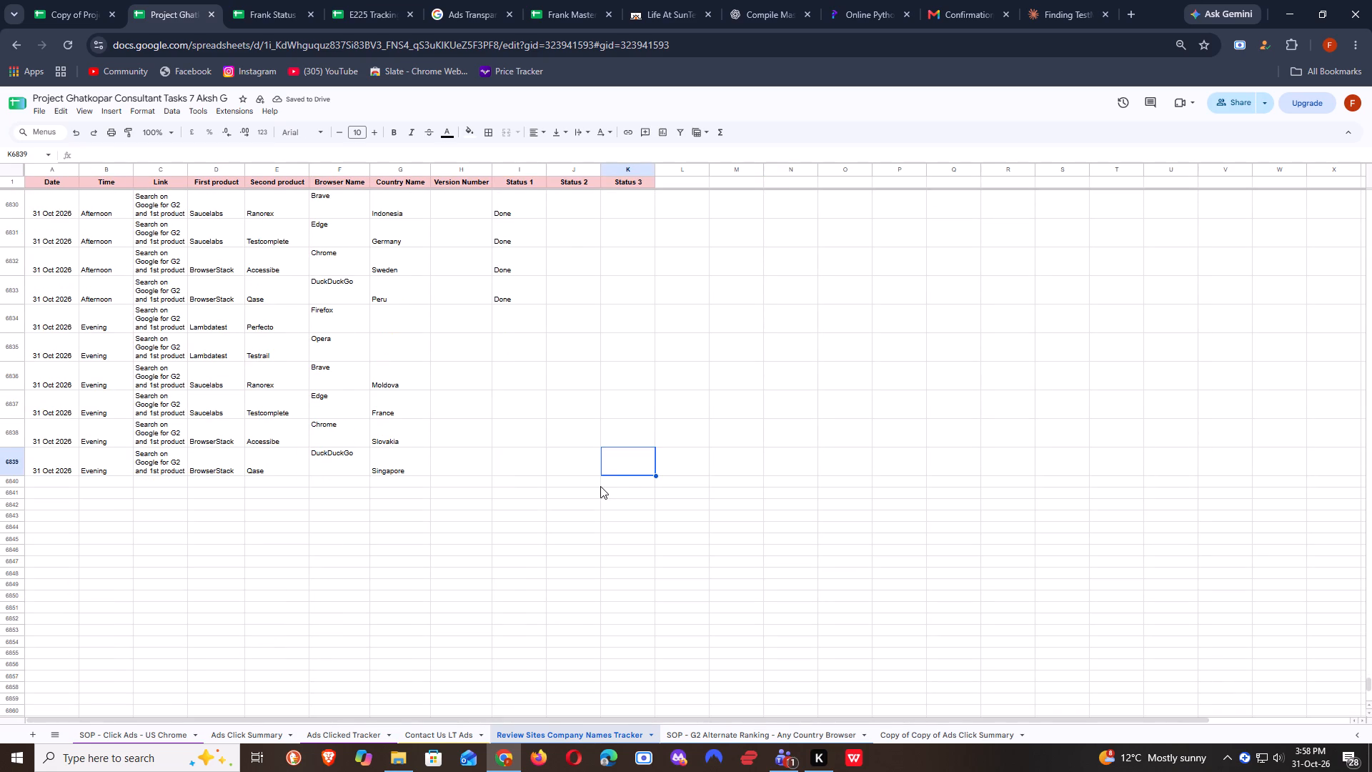
click(247, 723)
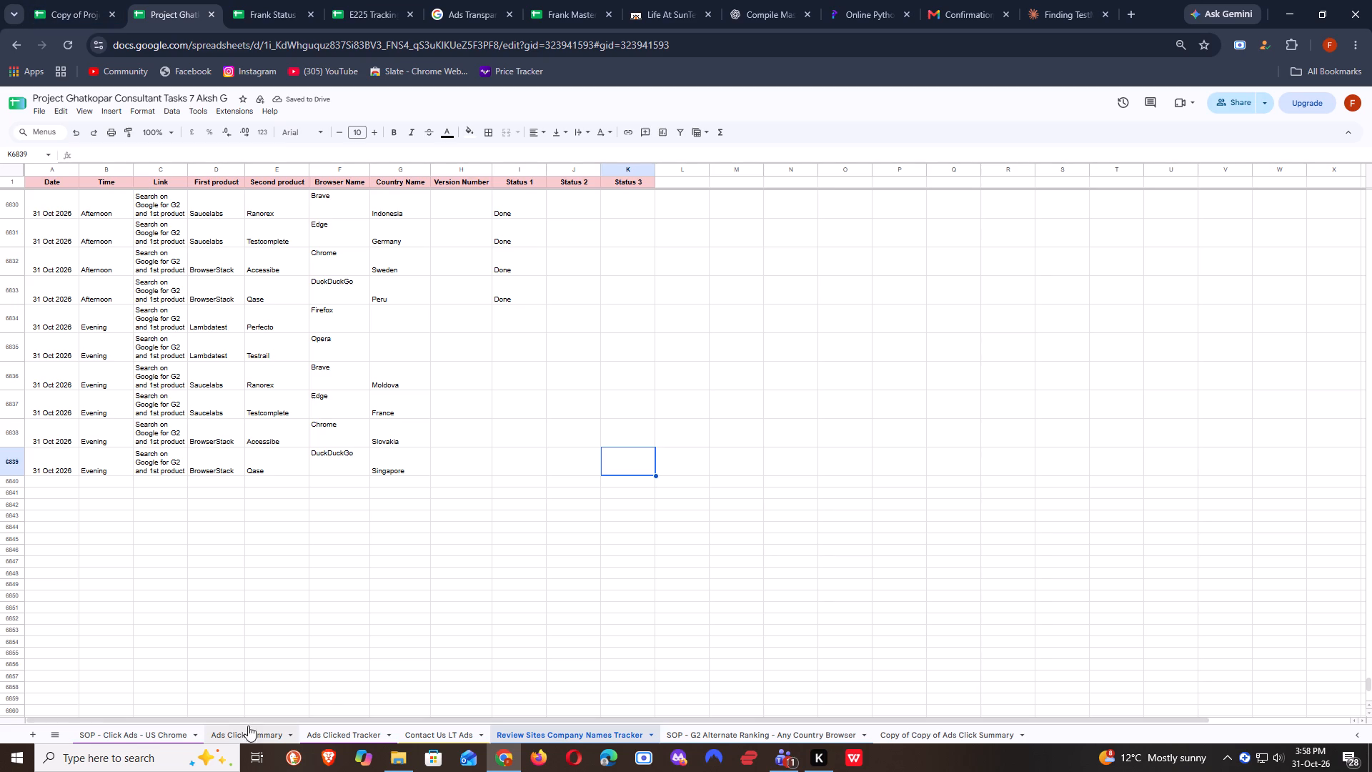
click(247, 733)
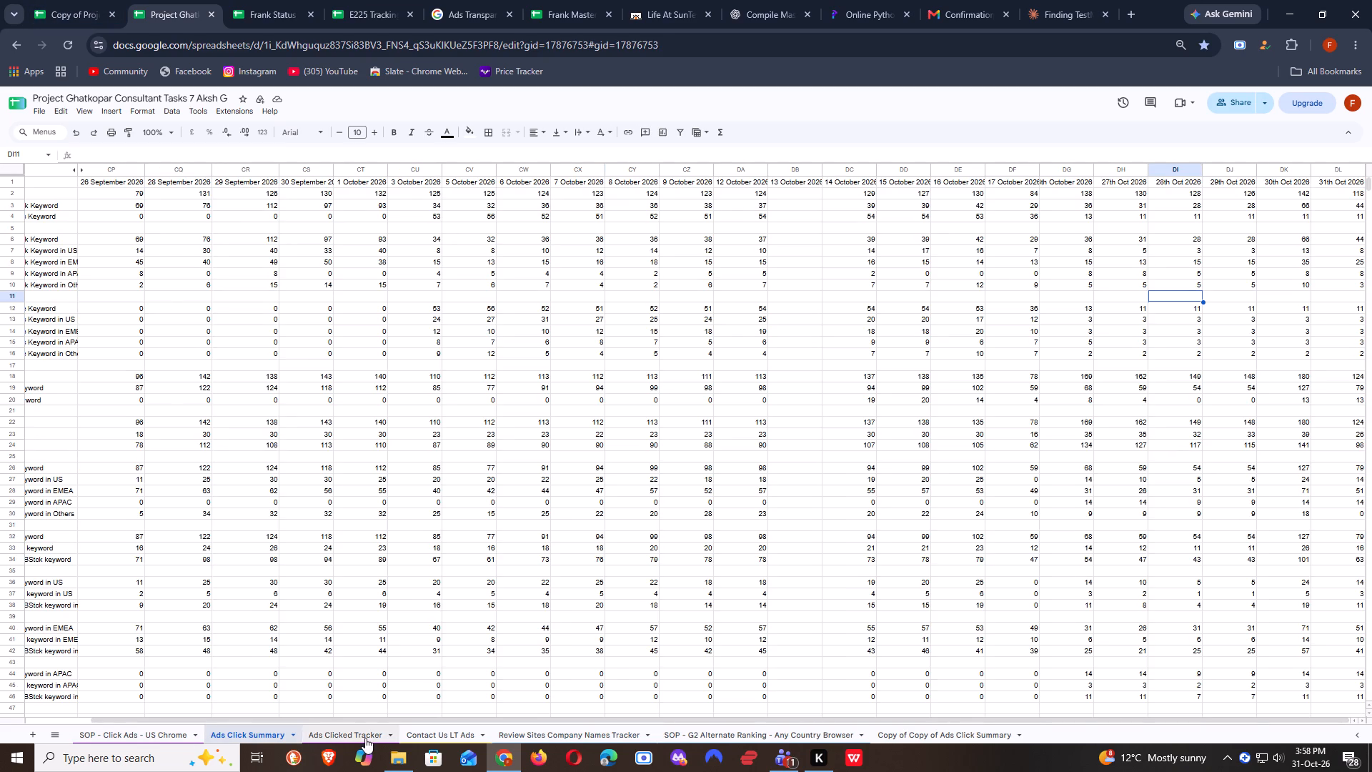
click(365, 738)
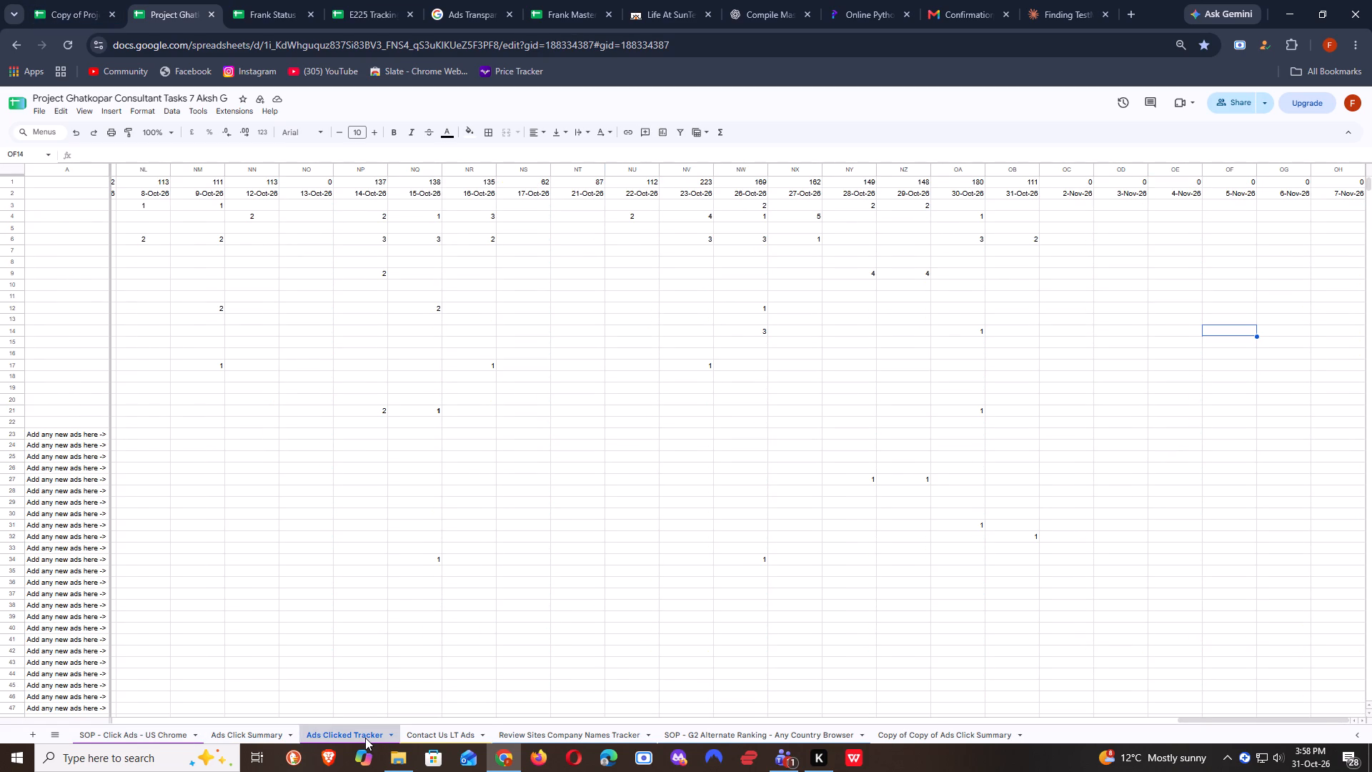
click(555, 739)
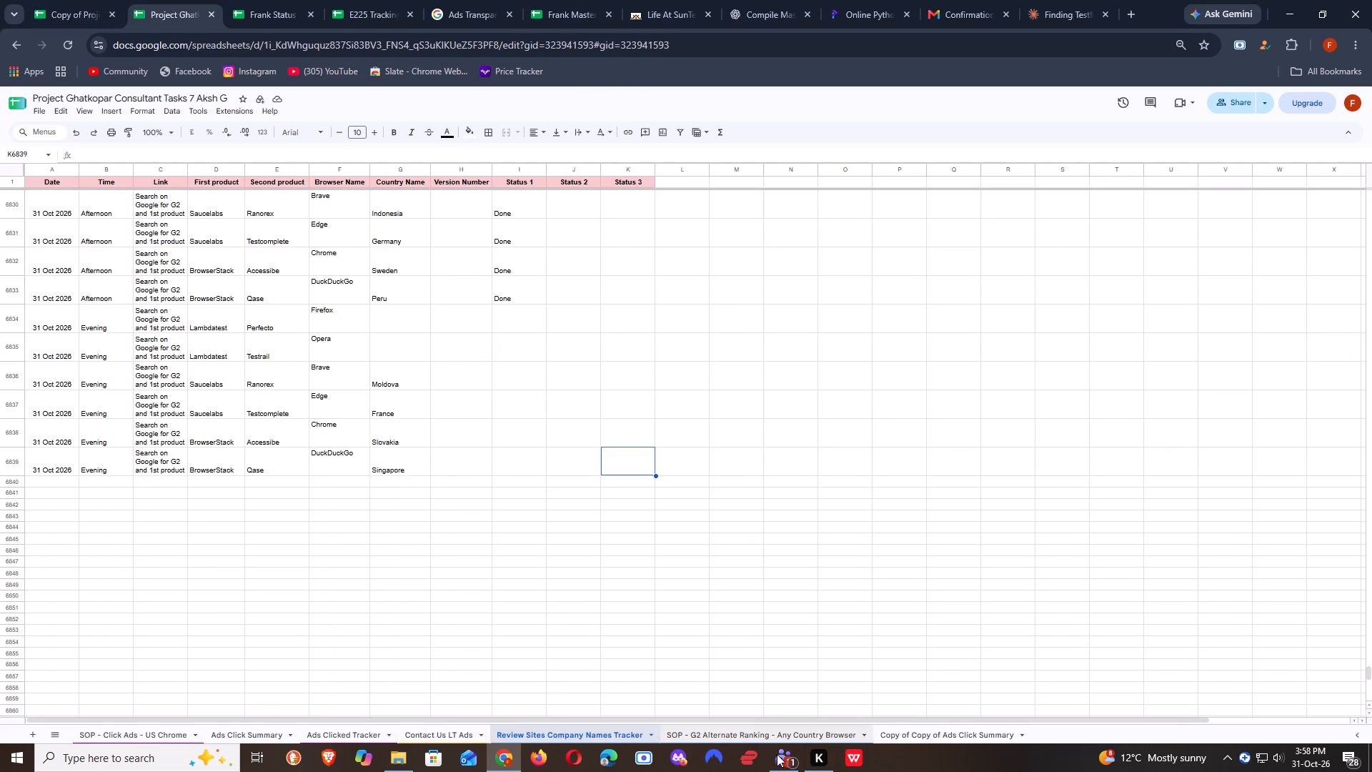
click(898, 727)
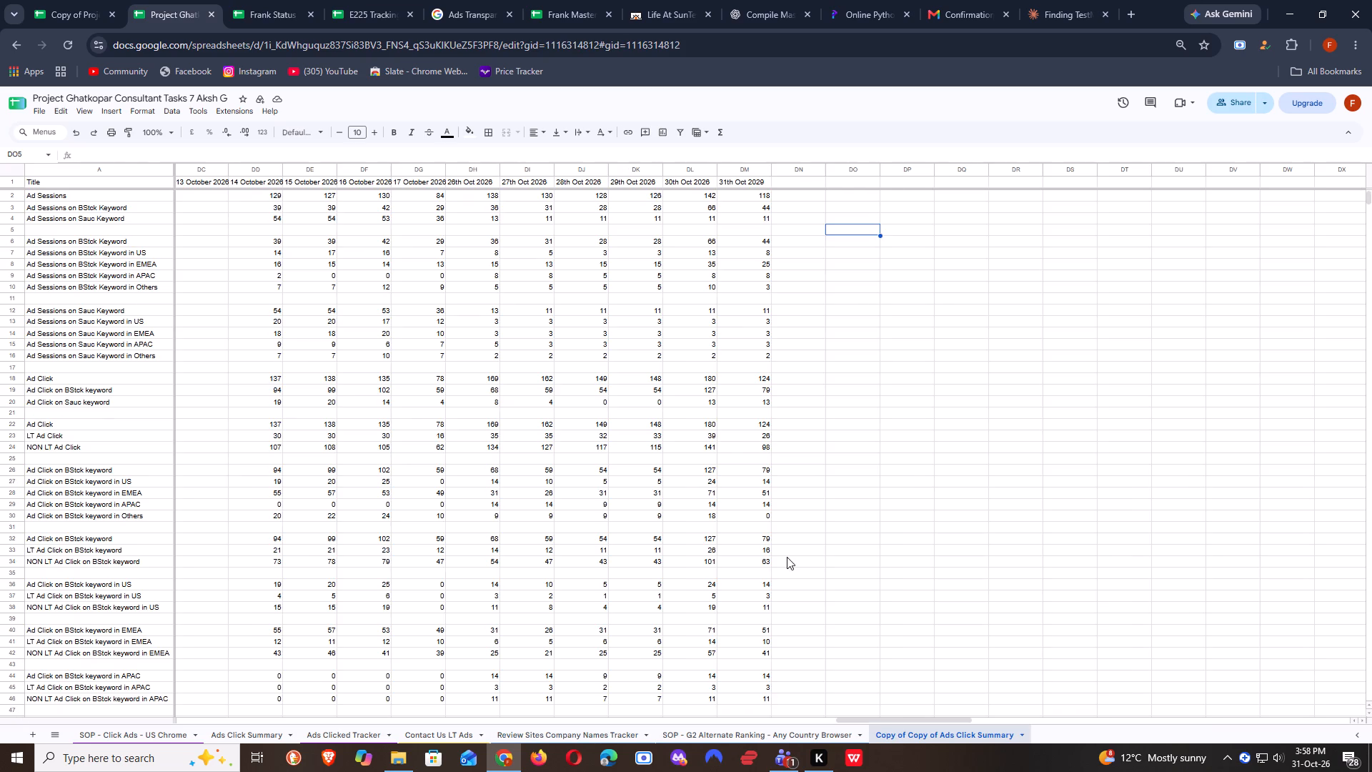
click(825, 550)
In the Frank FA copy's Ads Clicked Tracker, insert one blank column immediately after the 31th Oct 2026 column.
click(71, 0)
click(711, 600)
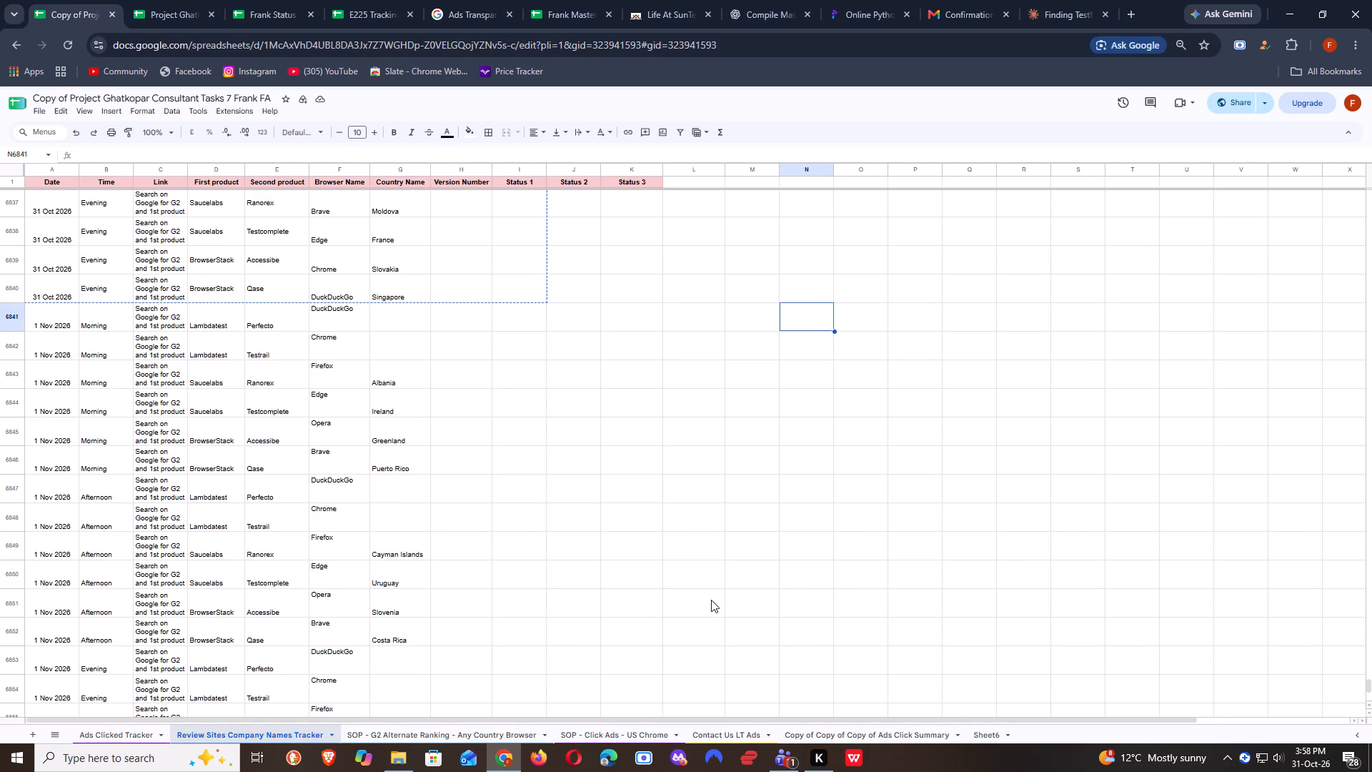
click(123, 735)
click(380, 633)
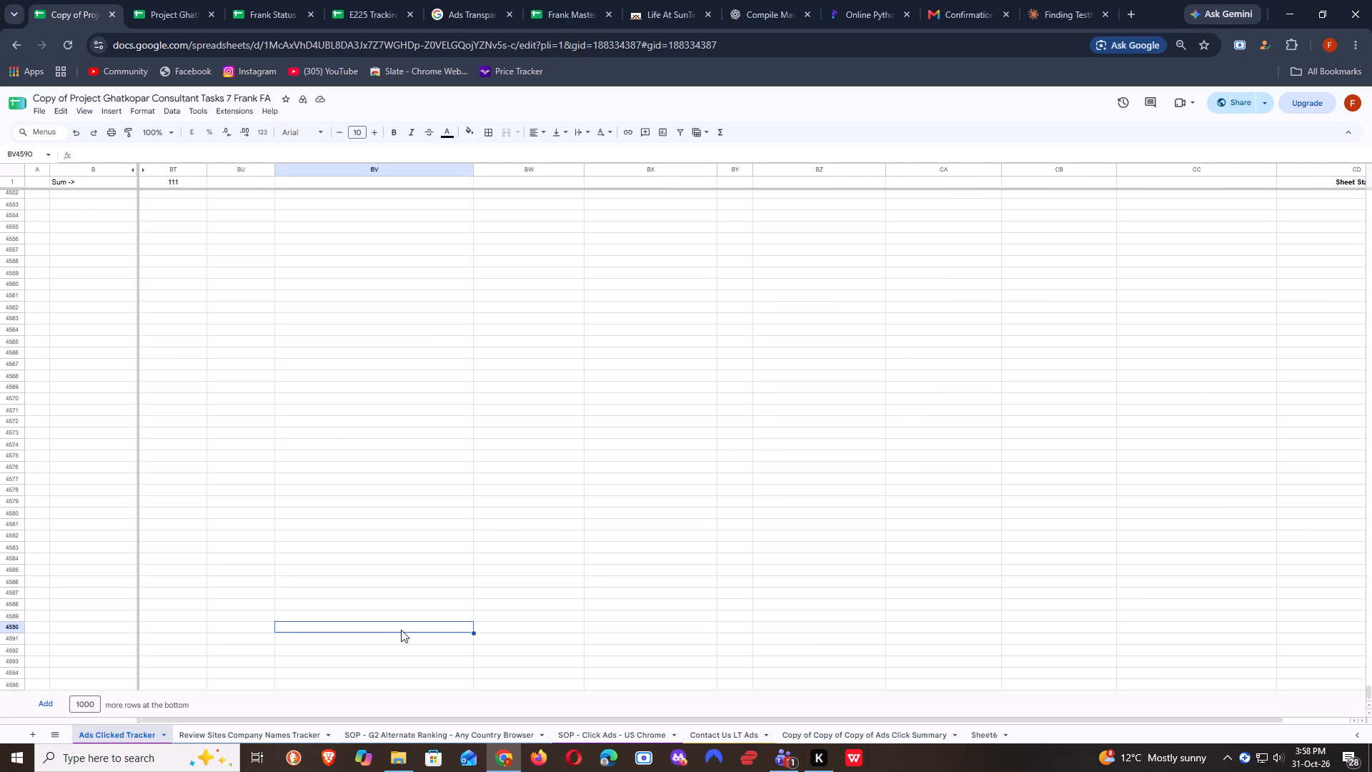
drag(1371, 683, 1371, 71)
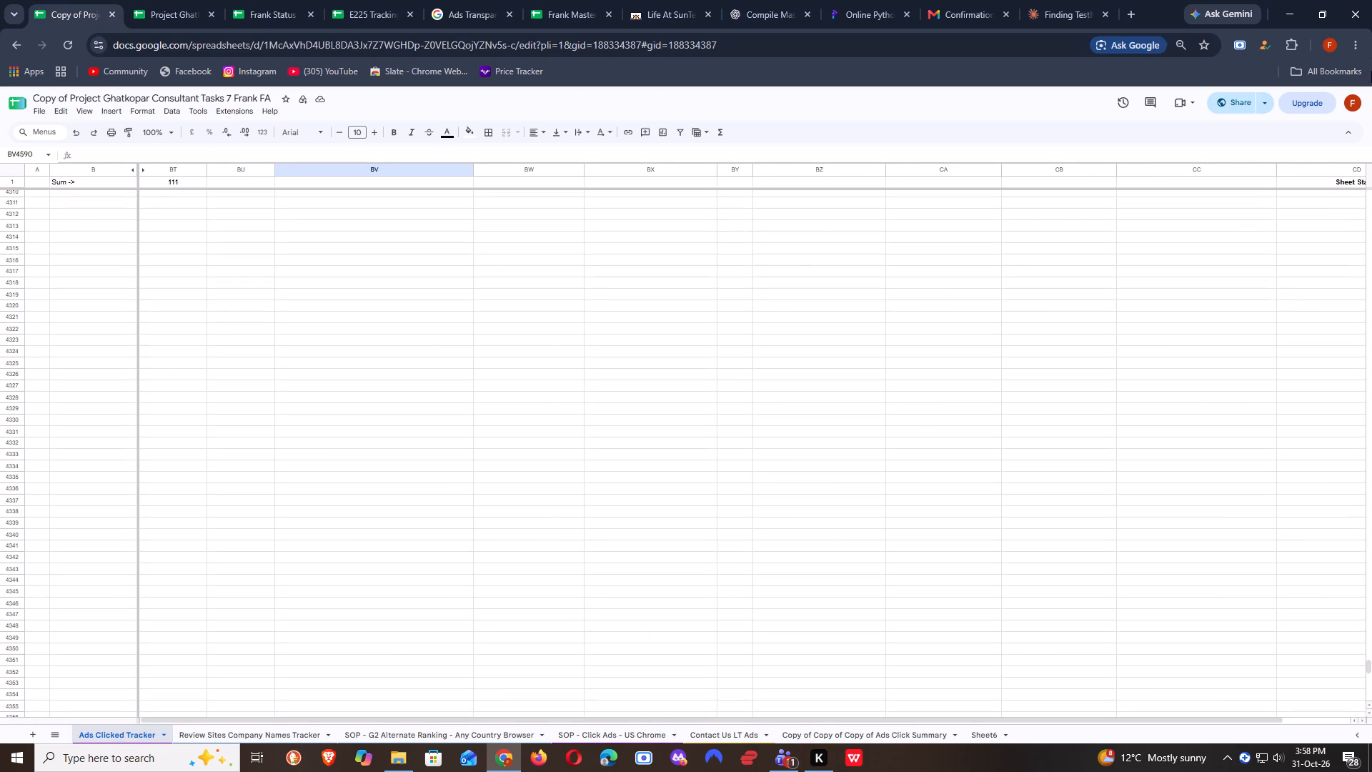
drag(1371, 71, 1371, 58)
drag(1371, 665, 1371, 151)
click(176, 169)
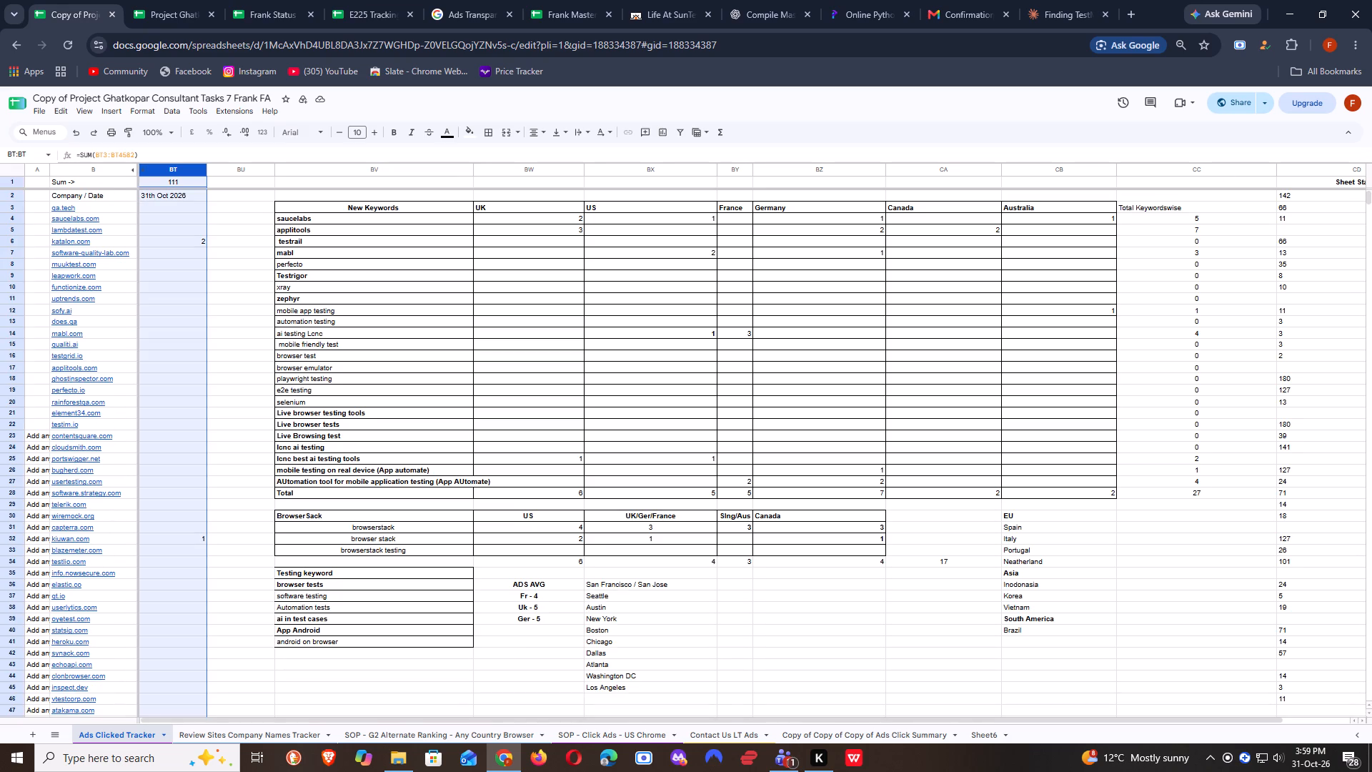
right_click(227, 172)
click(272, 261)
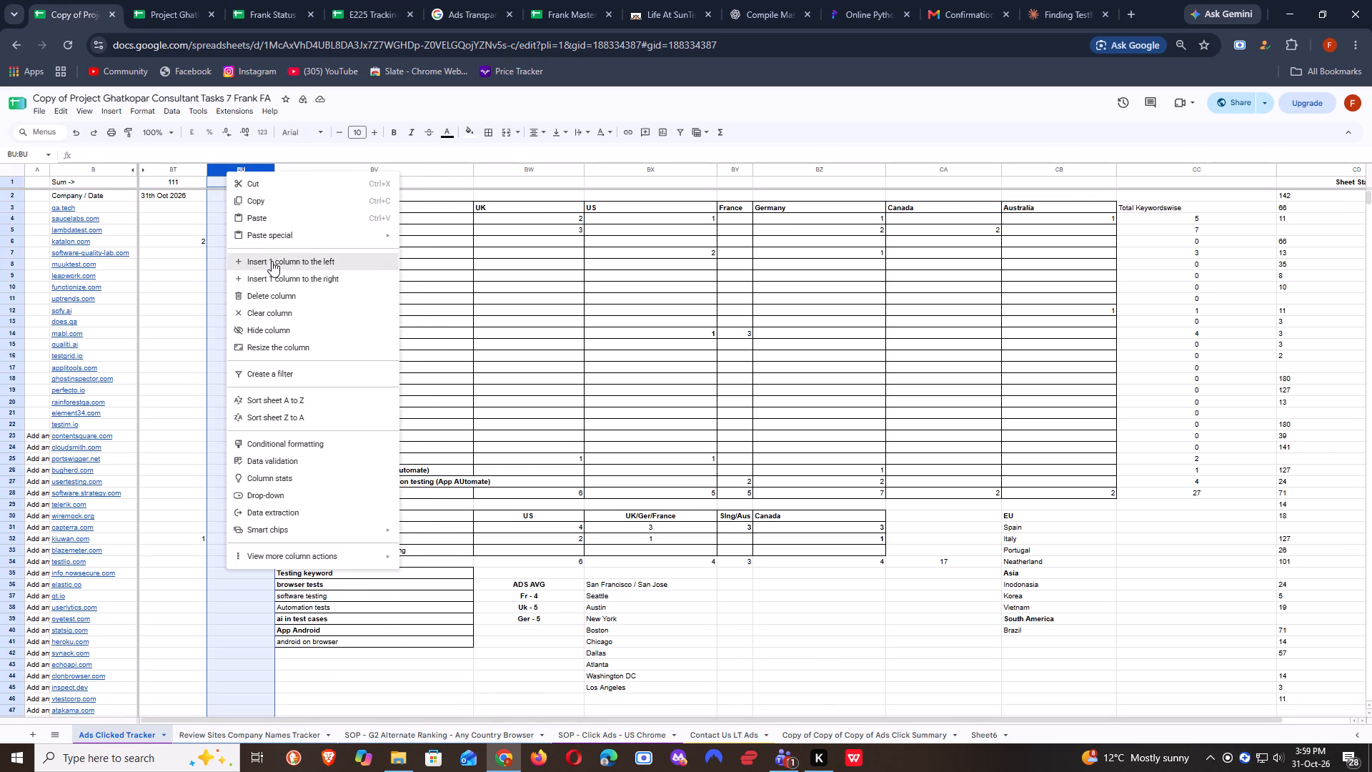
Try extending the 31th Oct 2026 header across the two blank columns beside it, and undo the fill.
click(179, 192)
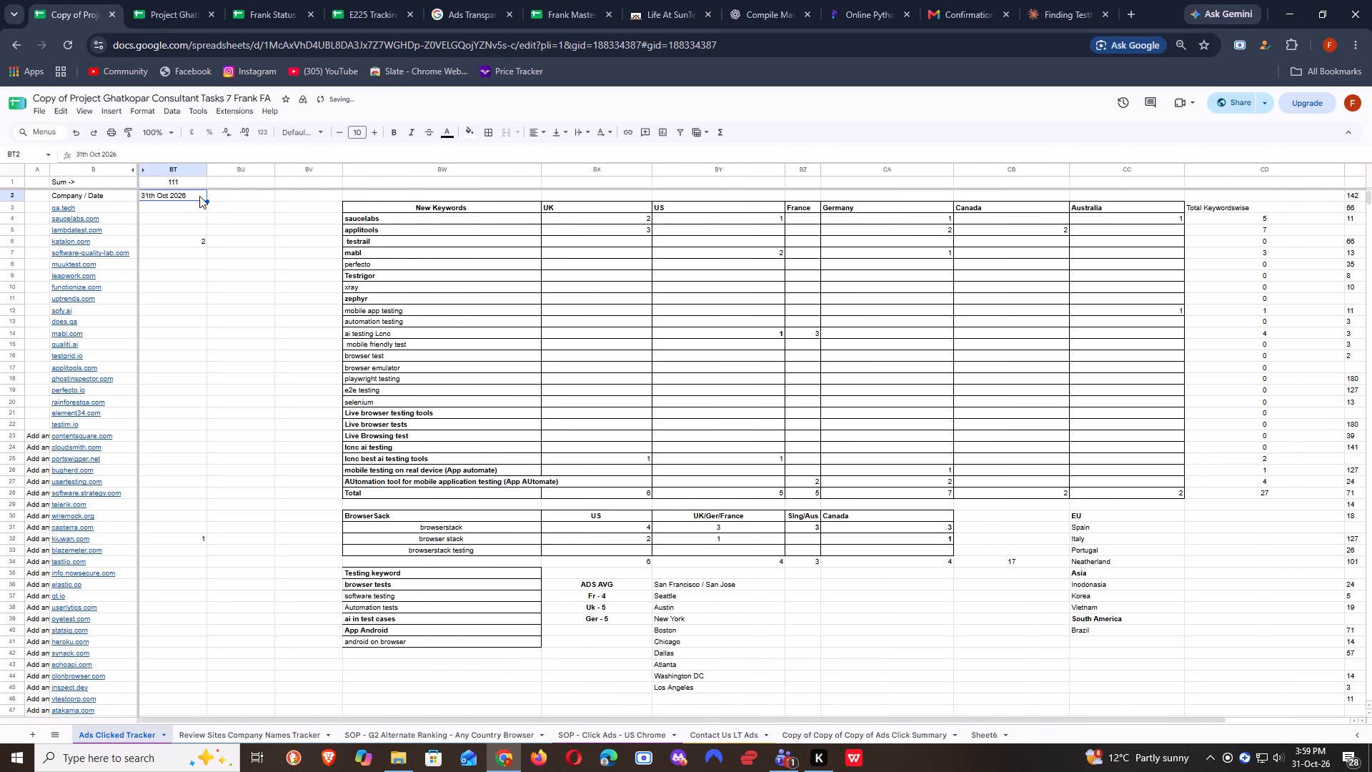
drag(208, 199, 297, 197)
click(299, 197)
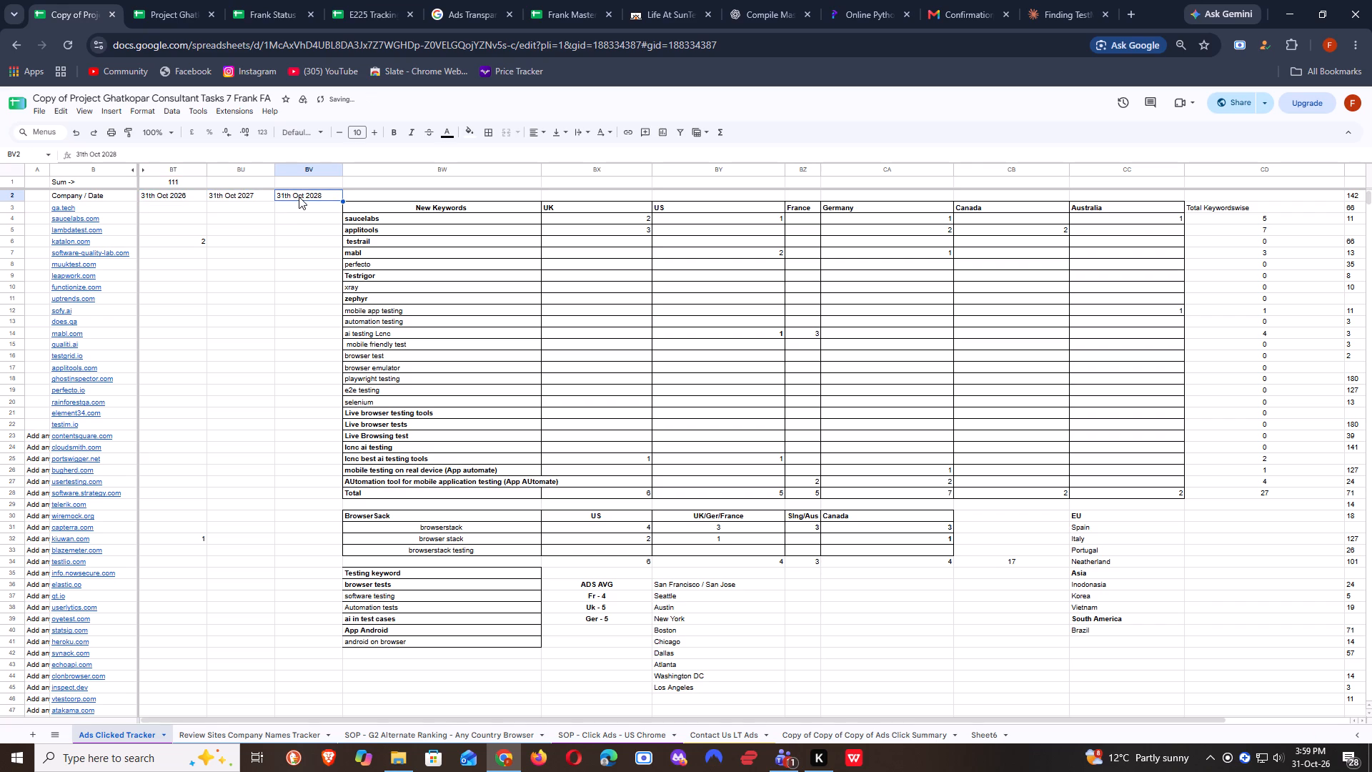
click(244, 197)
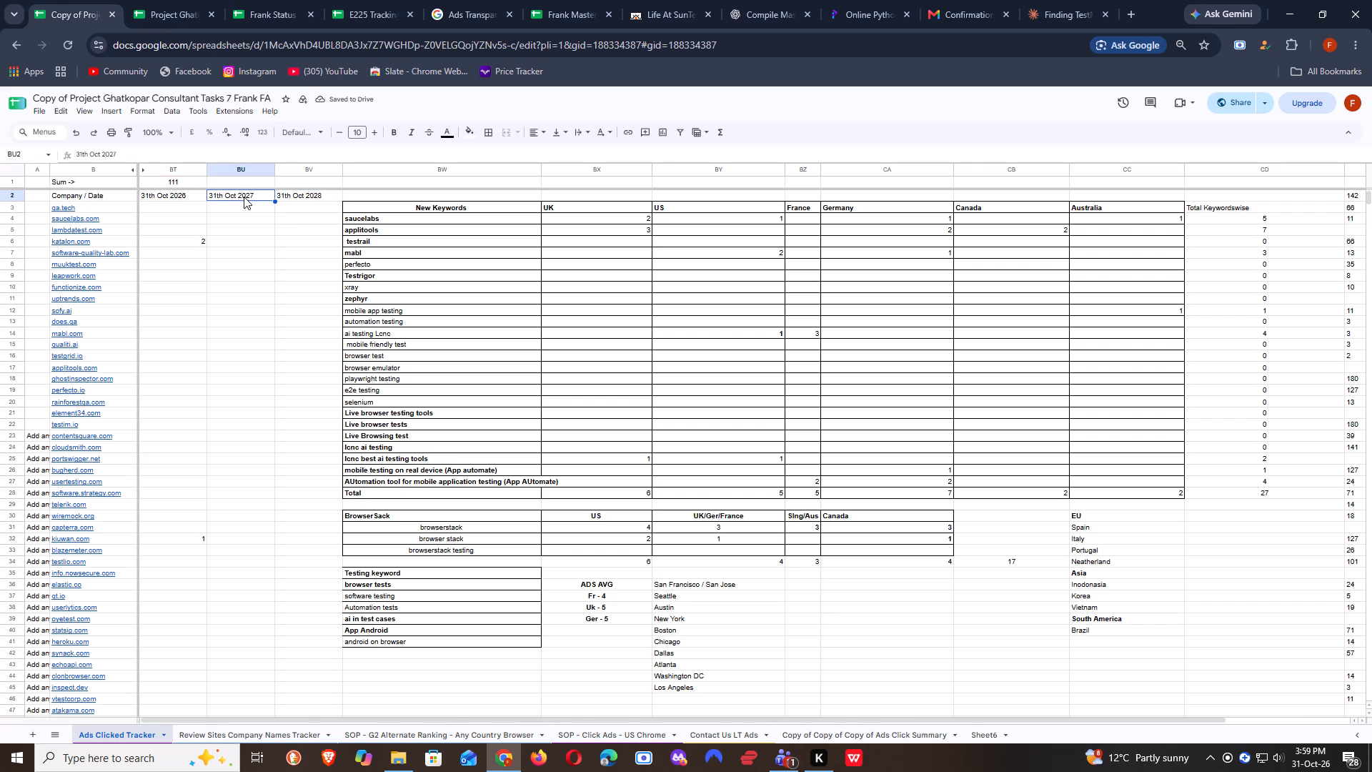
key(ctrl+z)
In the Frank FA copy's Ads Clicked Tracker, enter the header 2nd Nov 2026 in cell BU2.
click(234, 193)
key(2)
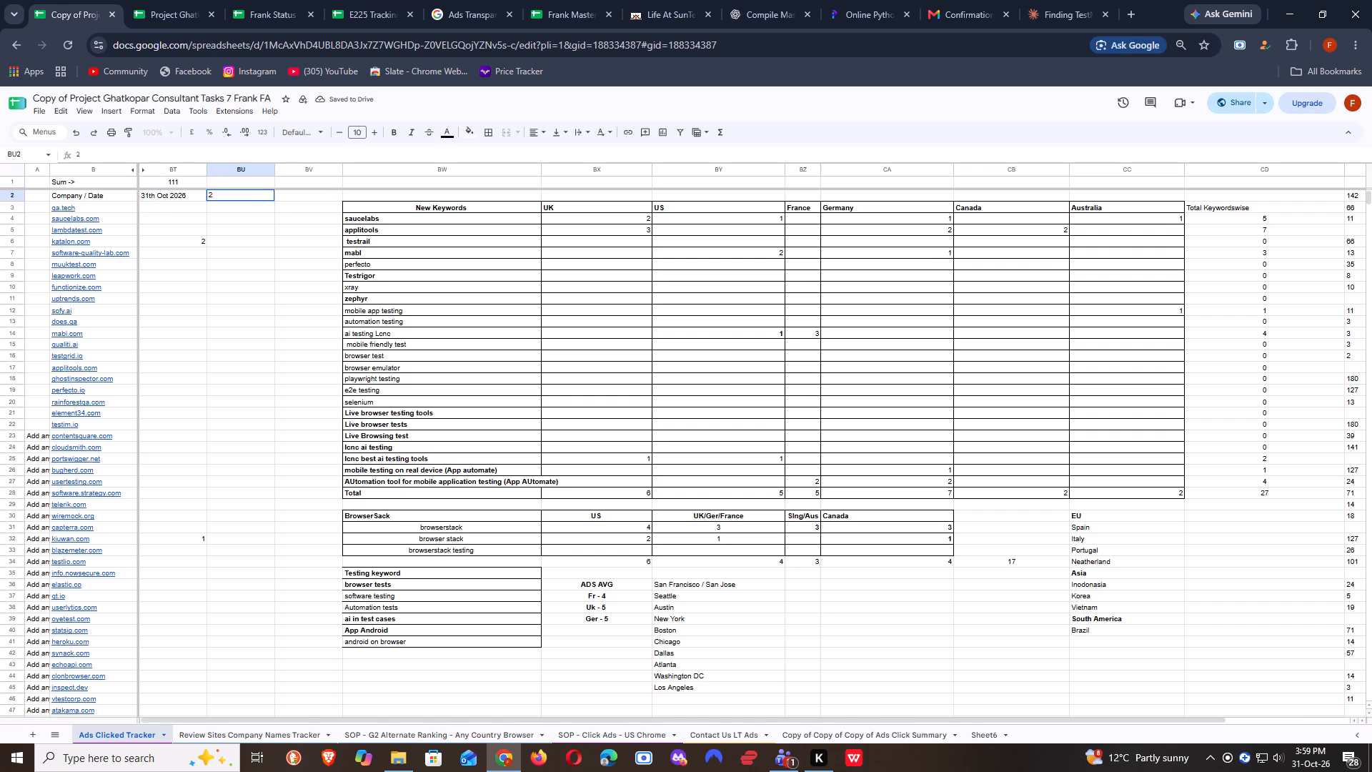
text(nd)
key(space)
key(shift+n)
text(oc)
key(space)
key(BackSpace)
key(BackSpace)
text(v)
key(space)
text(202)
key(6)
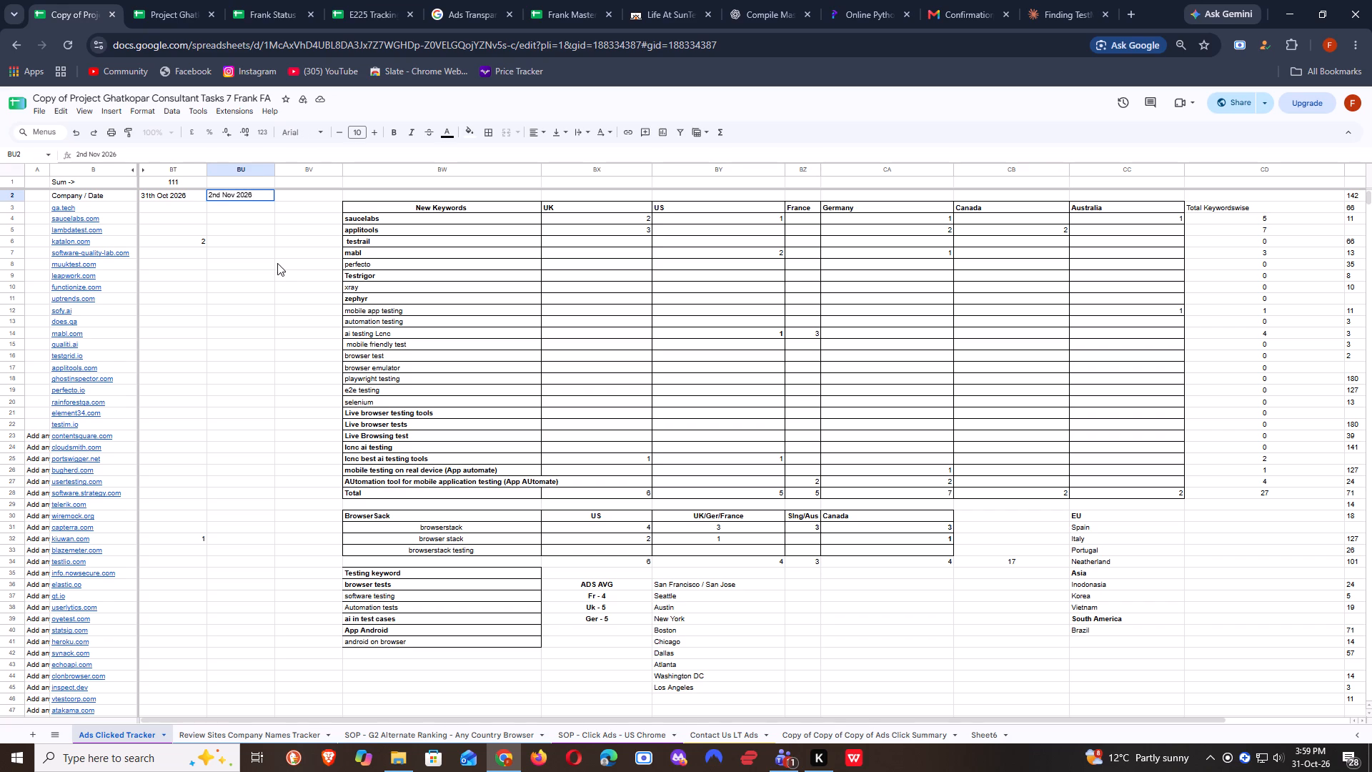
click(277, 263)
Hide the 31th Oct 2026 column in the Ads Clicked Tracker.
click(176, 170)
right_click(176, 170)
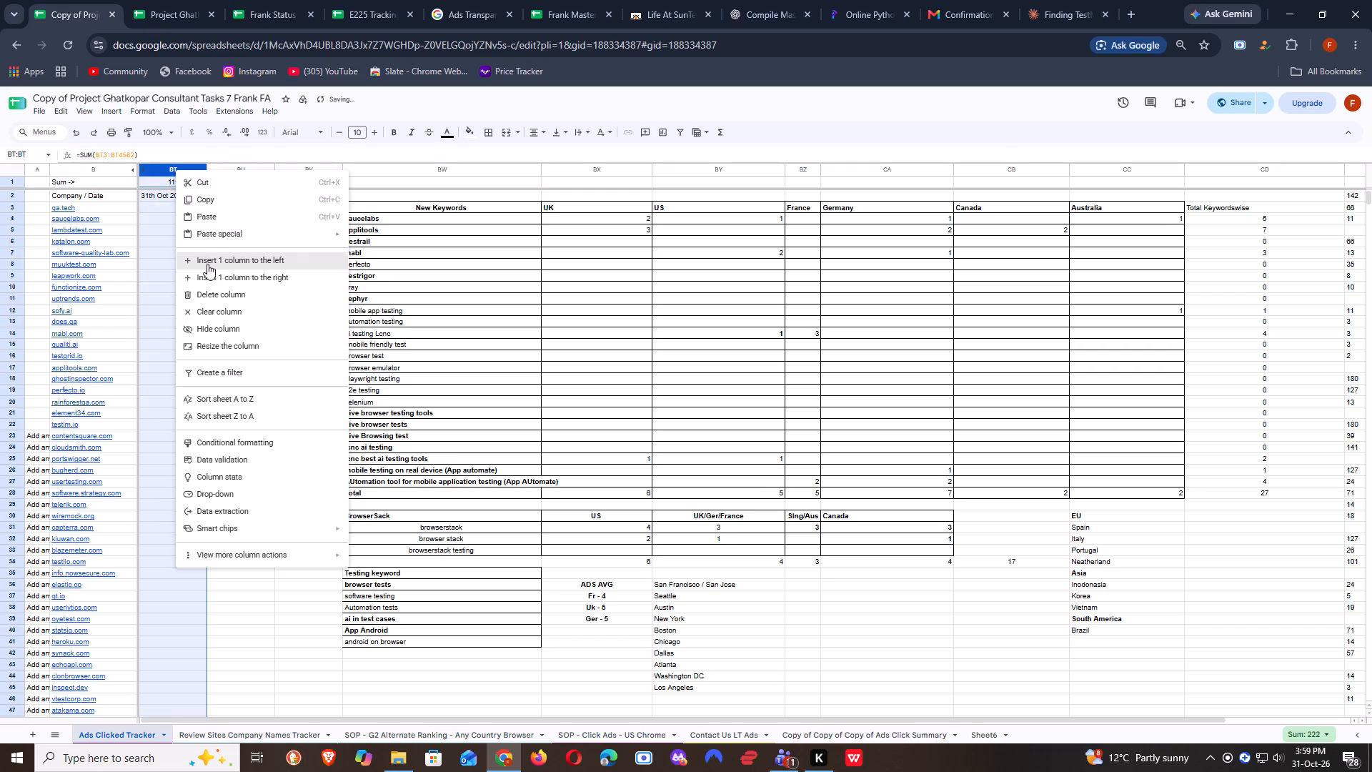
click(214, 326)
click(242, 334)
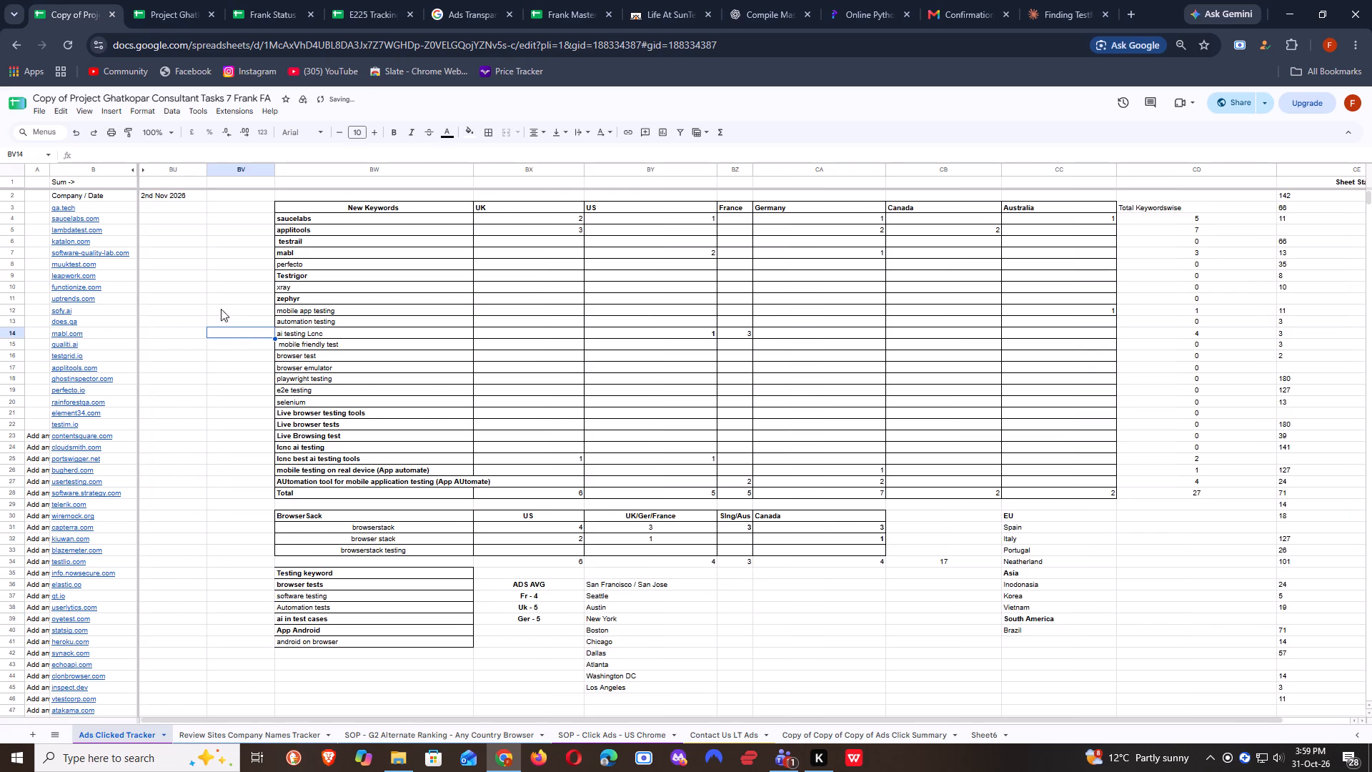
scroll(244, 541, down, 6)
scroll(209, 499, up, 6)
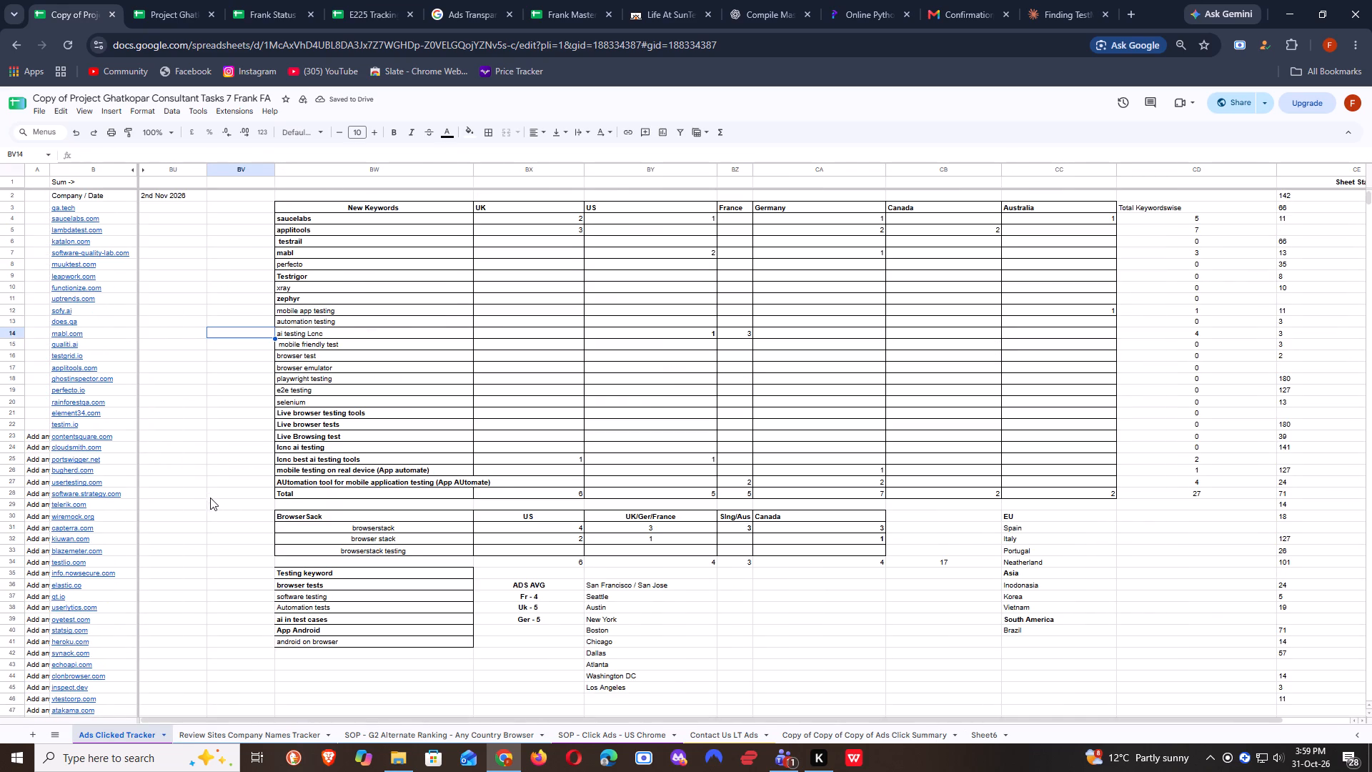
click(161, 0)
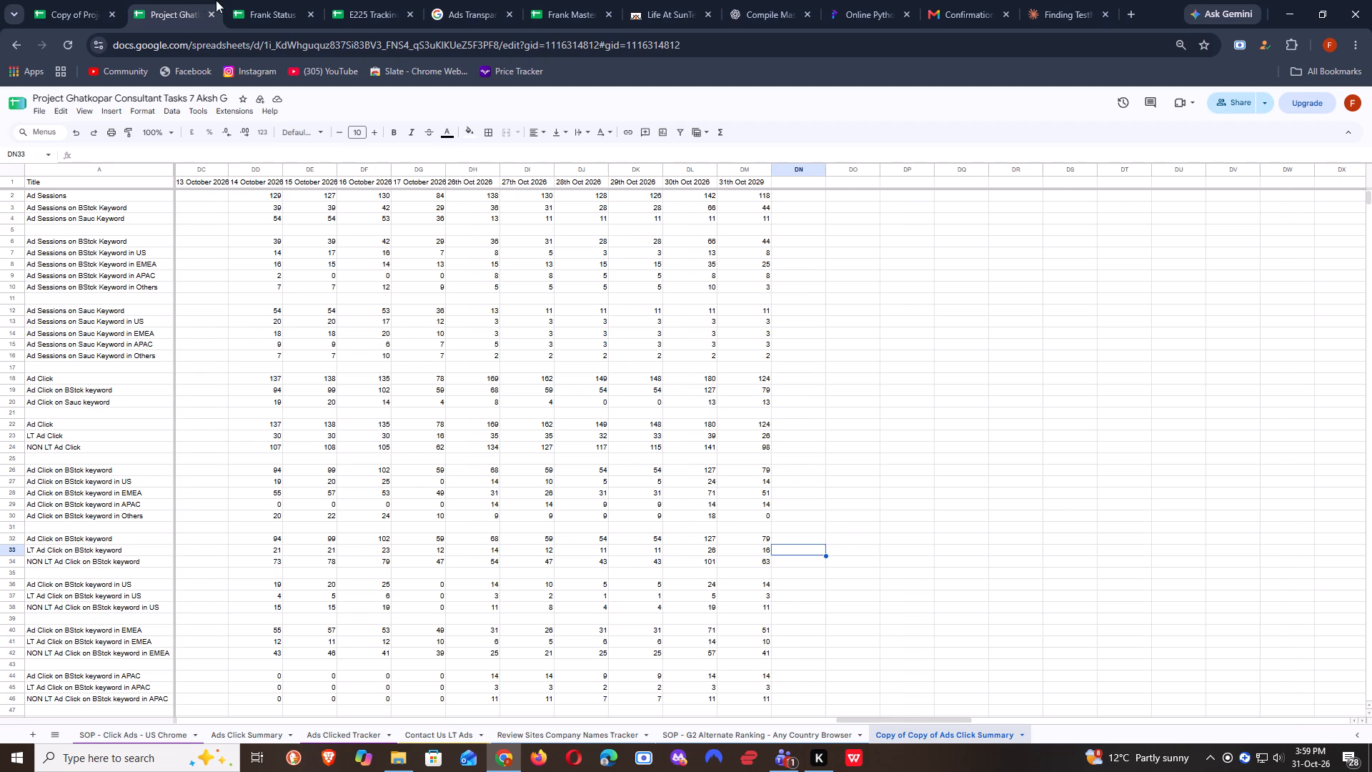
click(244, 0)
click(311, 357)
click(355, 0)
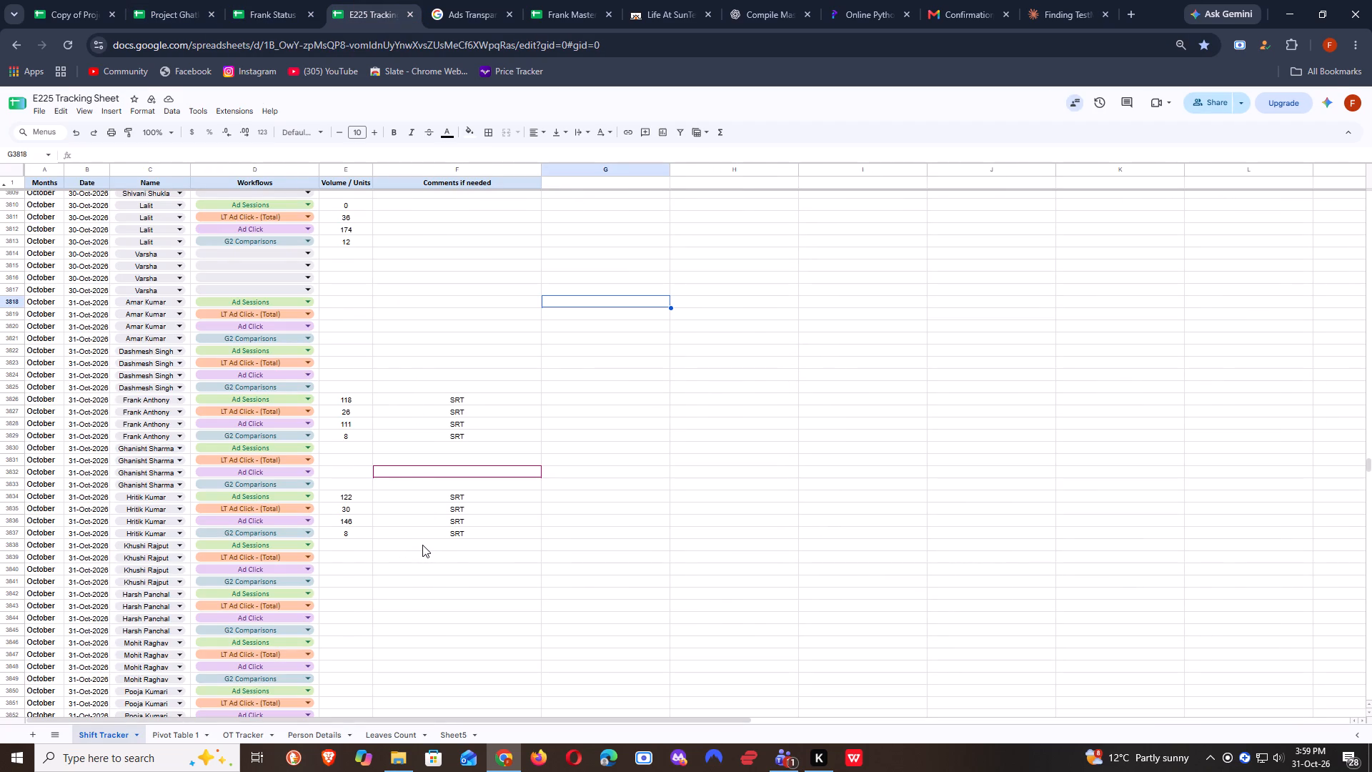
click(413, 586)
scroll(415, 576, down, 5)
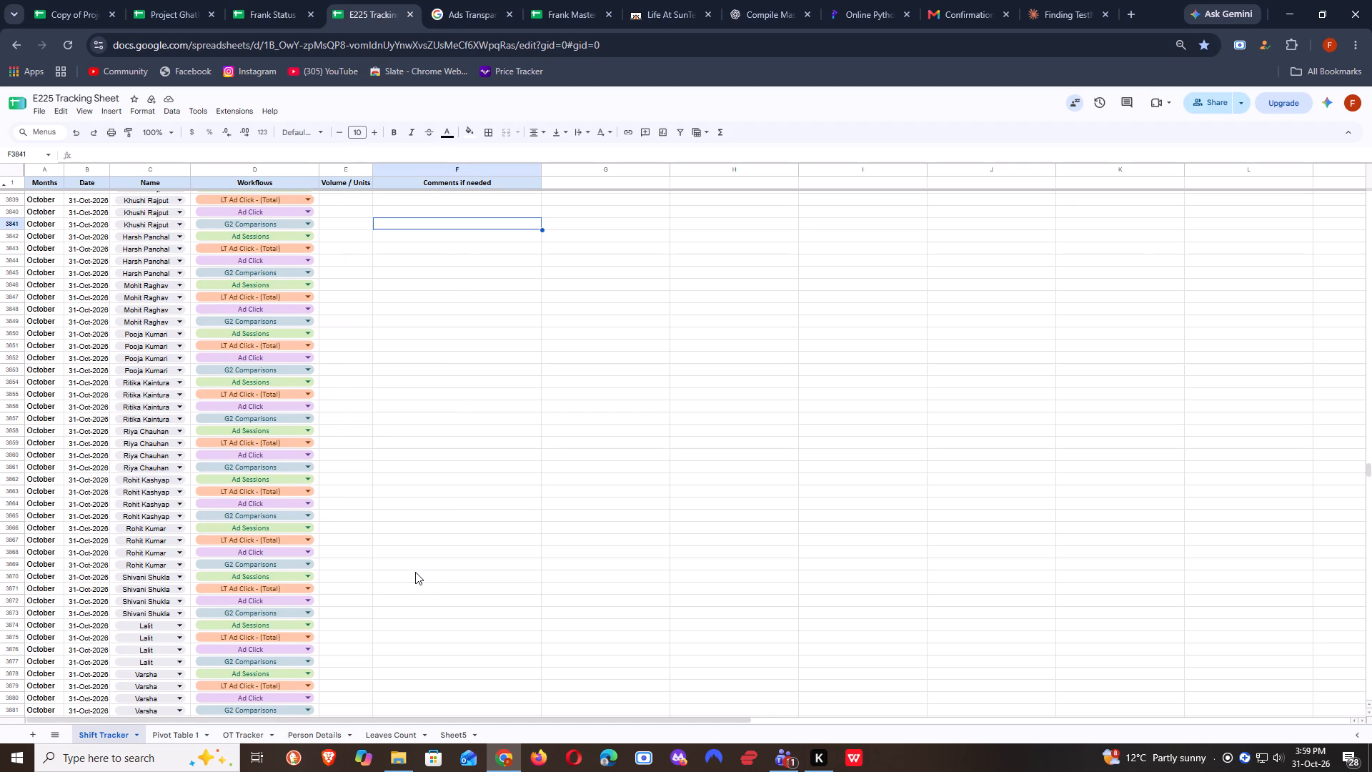
scroll(414, 570, up, 5)
click(625, 431)
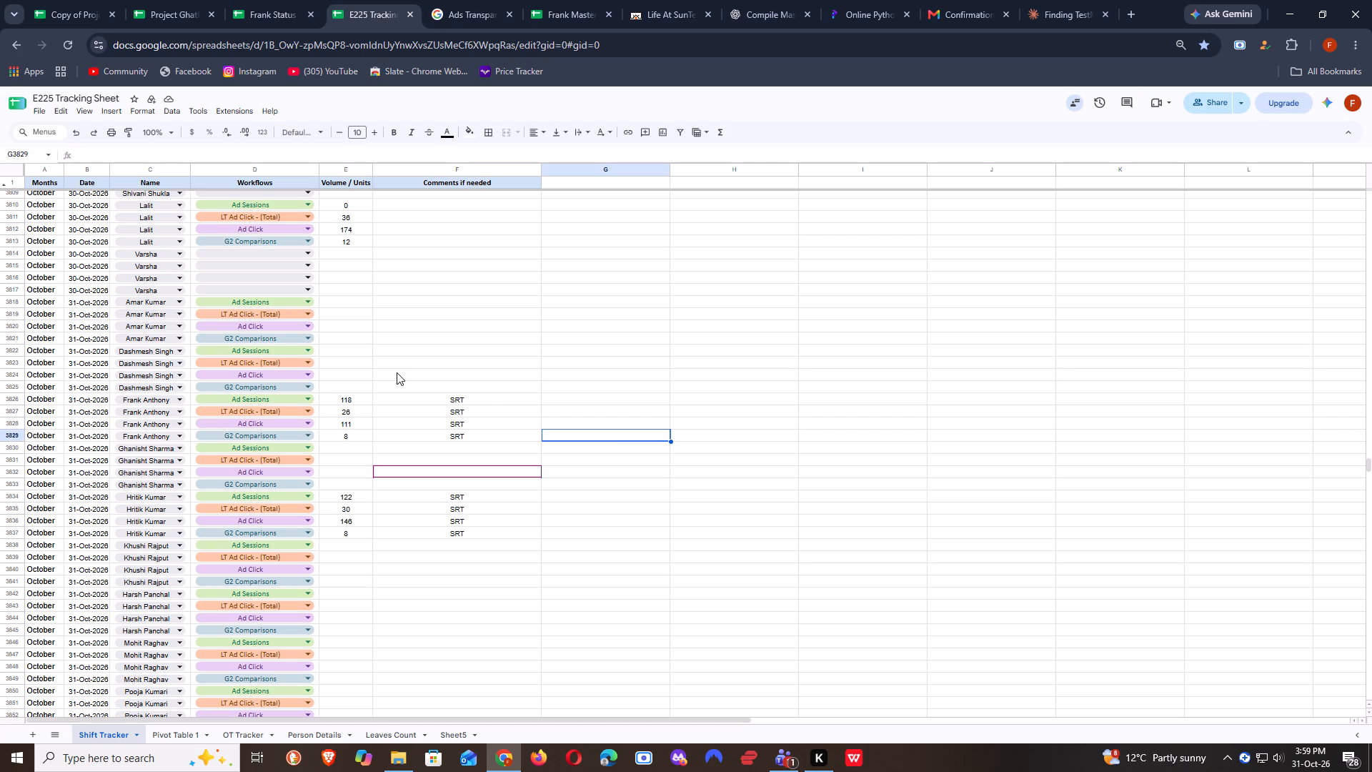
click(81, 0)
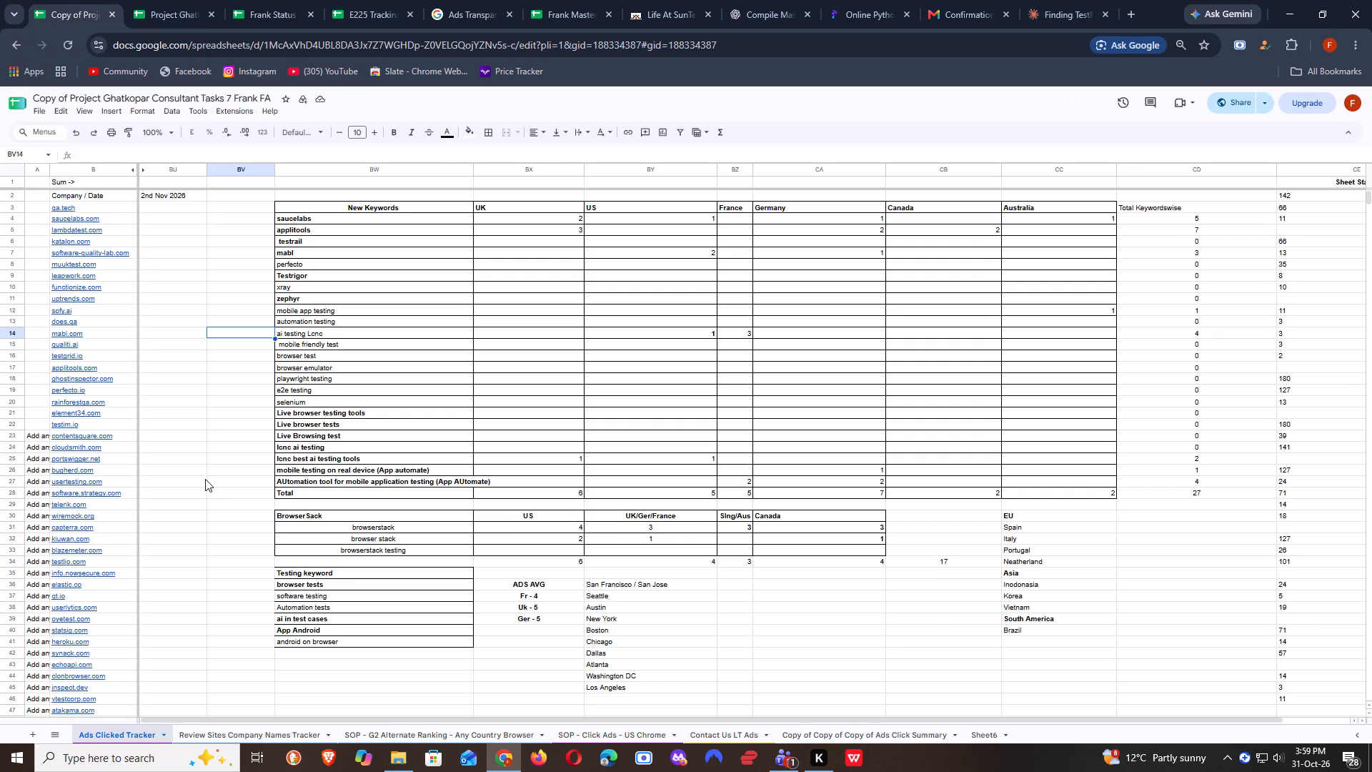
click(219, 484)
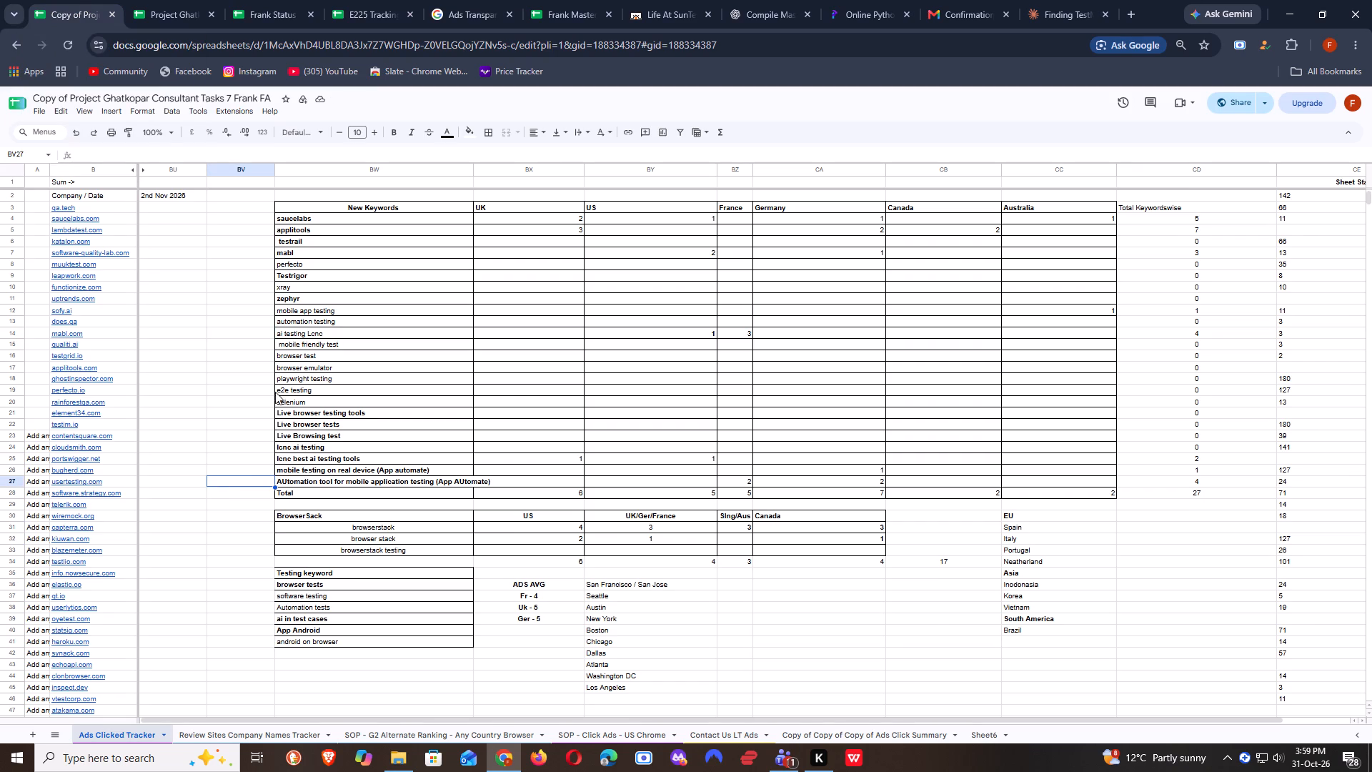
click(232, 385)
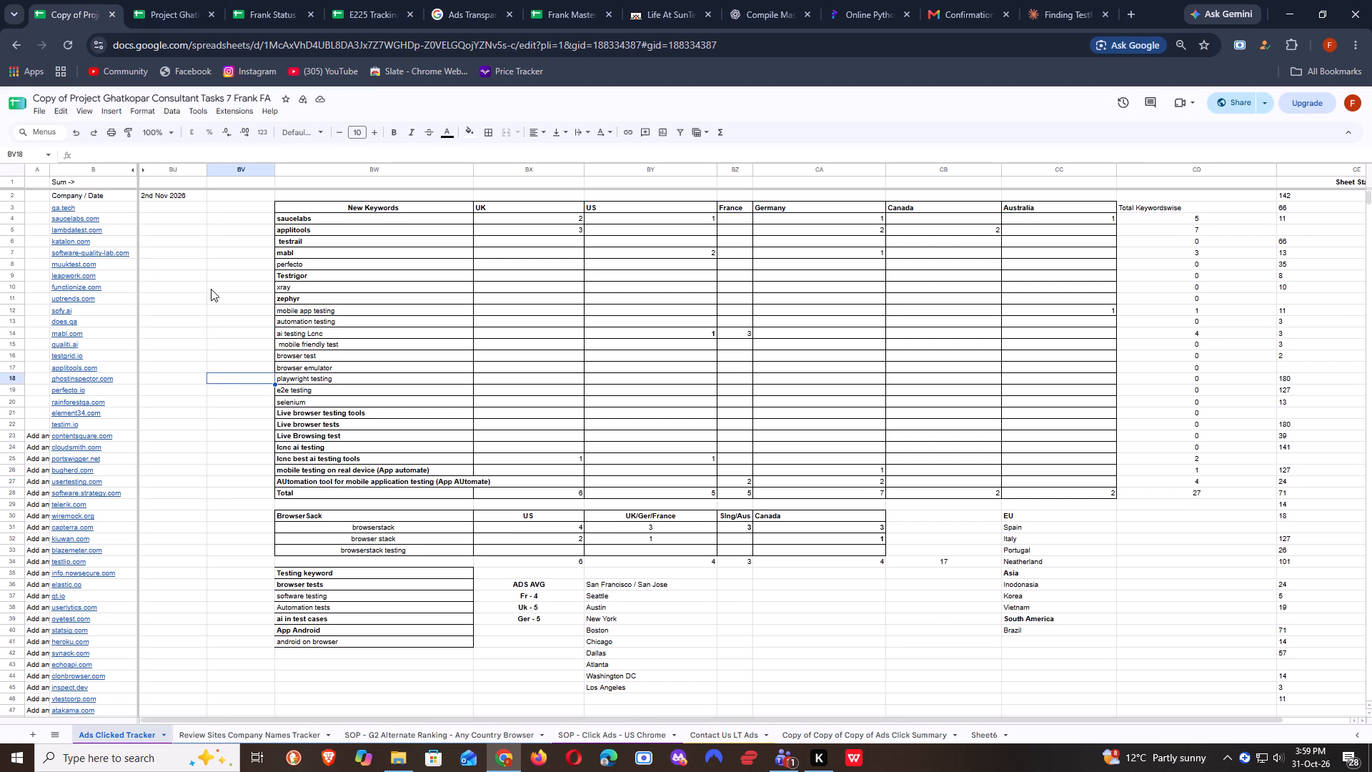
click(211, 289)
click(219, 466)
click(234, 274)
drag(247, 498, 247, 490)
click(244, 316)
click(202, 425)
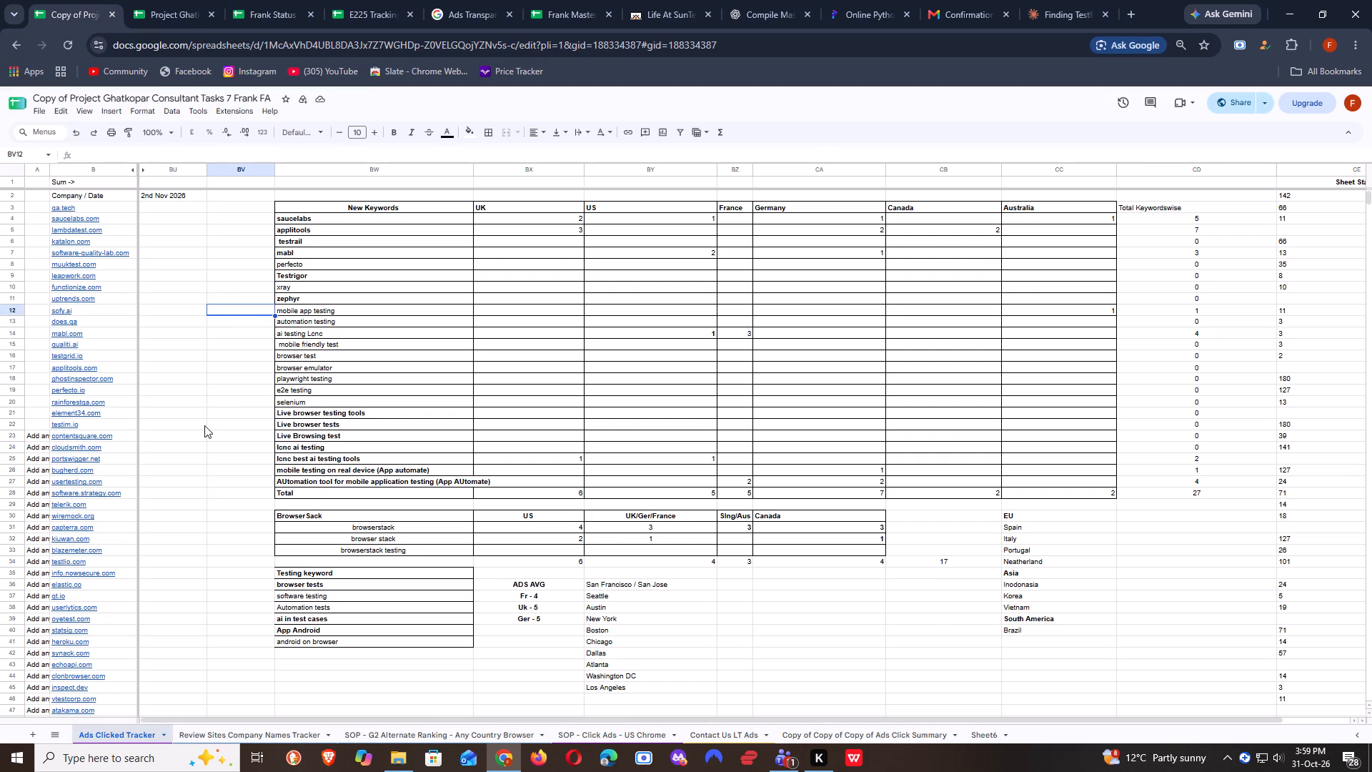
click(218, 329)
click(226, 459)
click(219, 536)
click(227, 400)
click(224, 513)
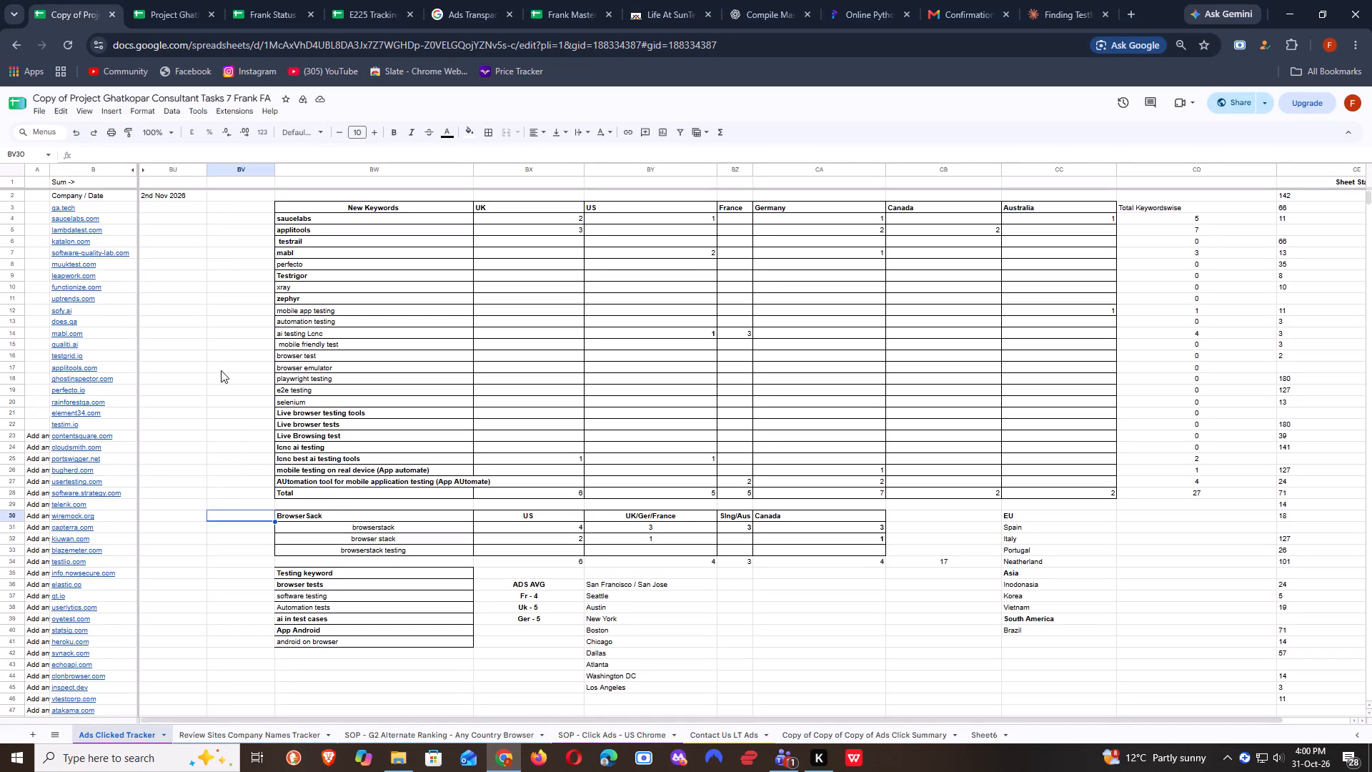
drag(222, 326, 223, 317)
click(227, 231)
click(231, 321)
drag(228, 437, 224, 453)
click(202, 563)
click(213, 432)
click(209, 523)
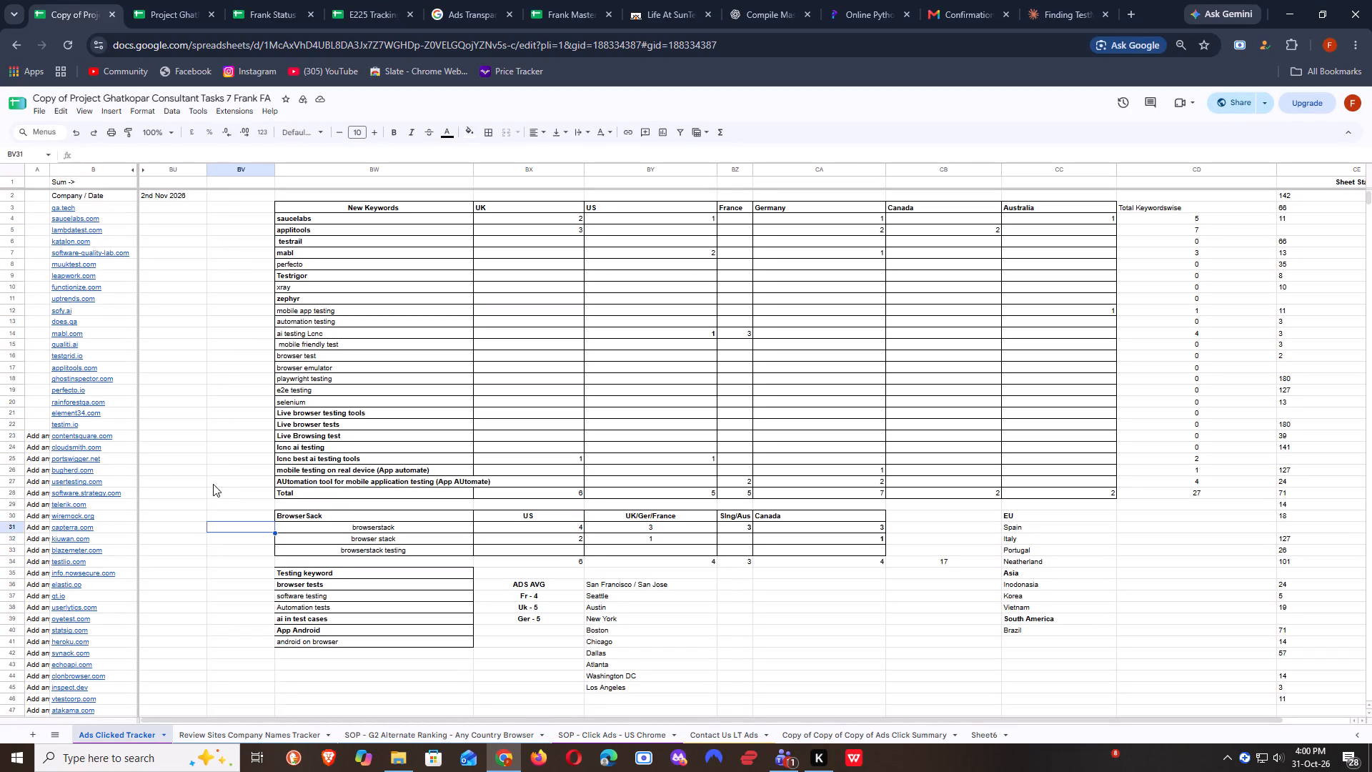
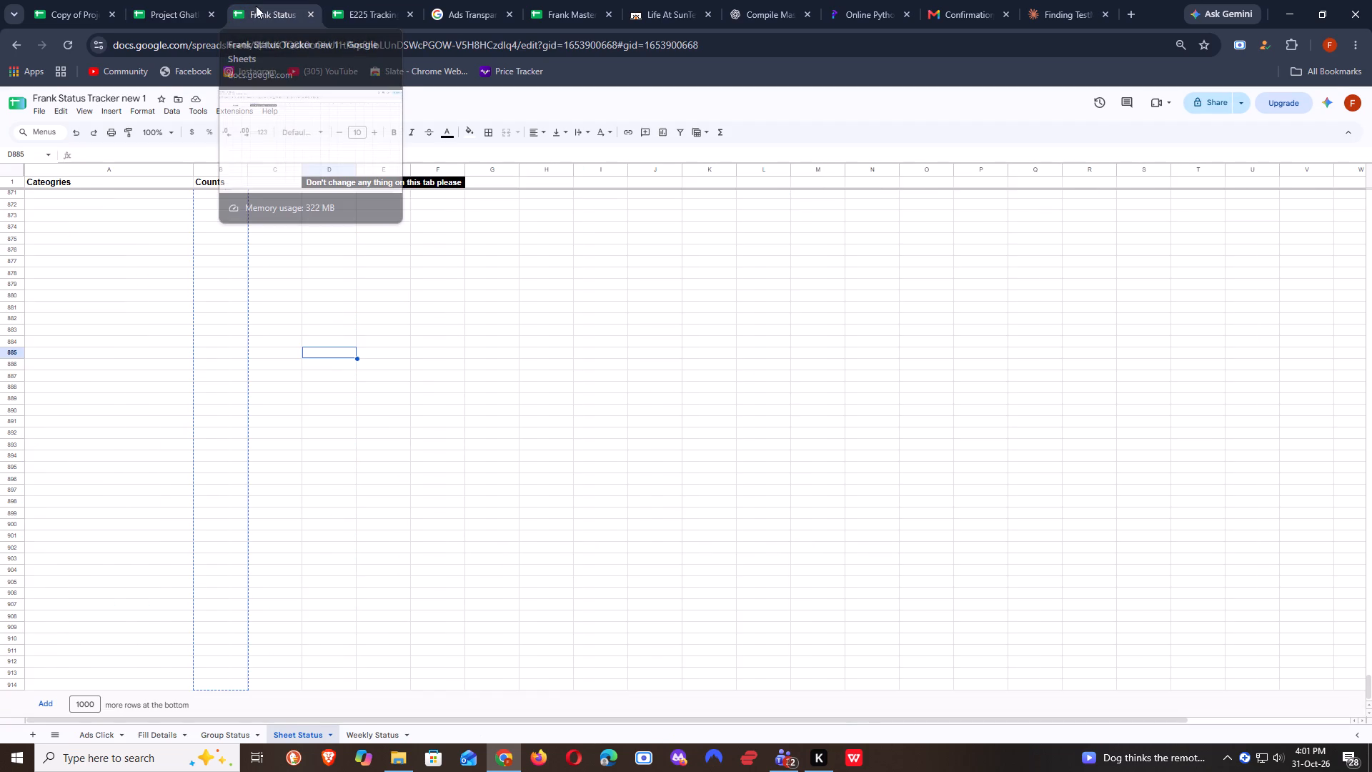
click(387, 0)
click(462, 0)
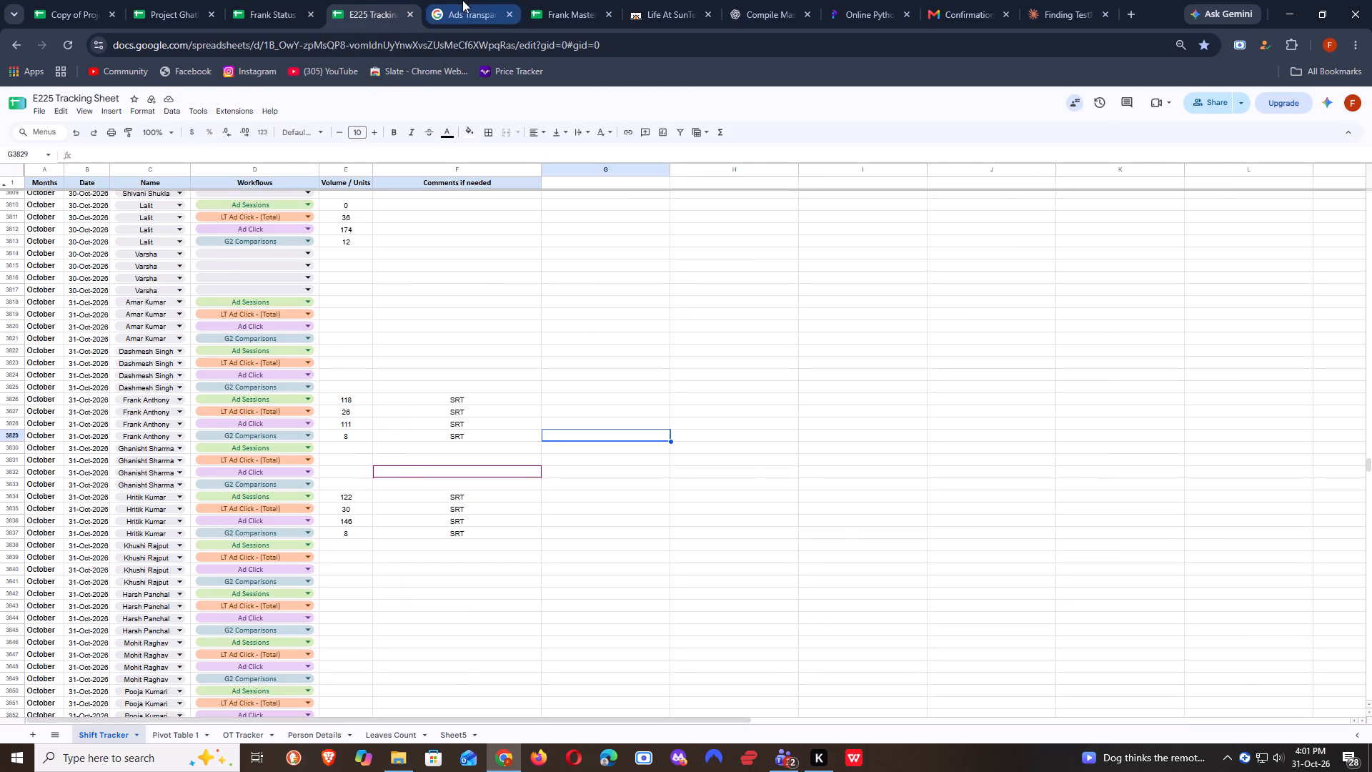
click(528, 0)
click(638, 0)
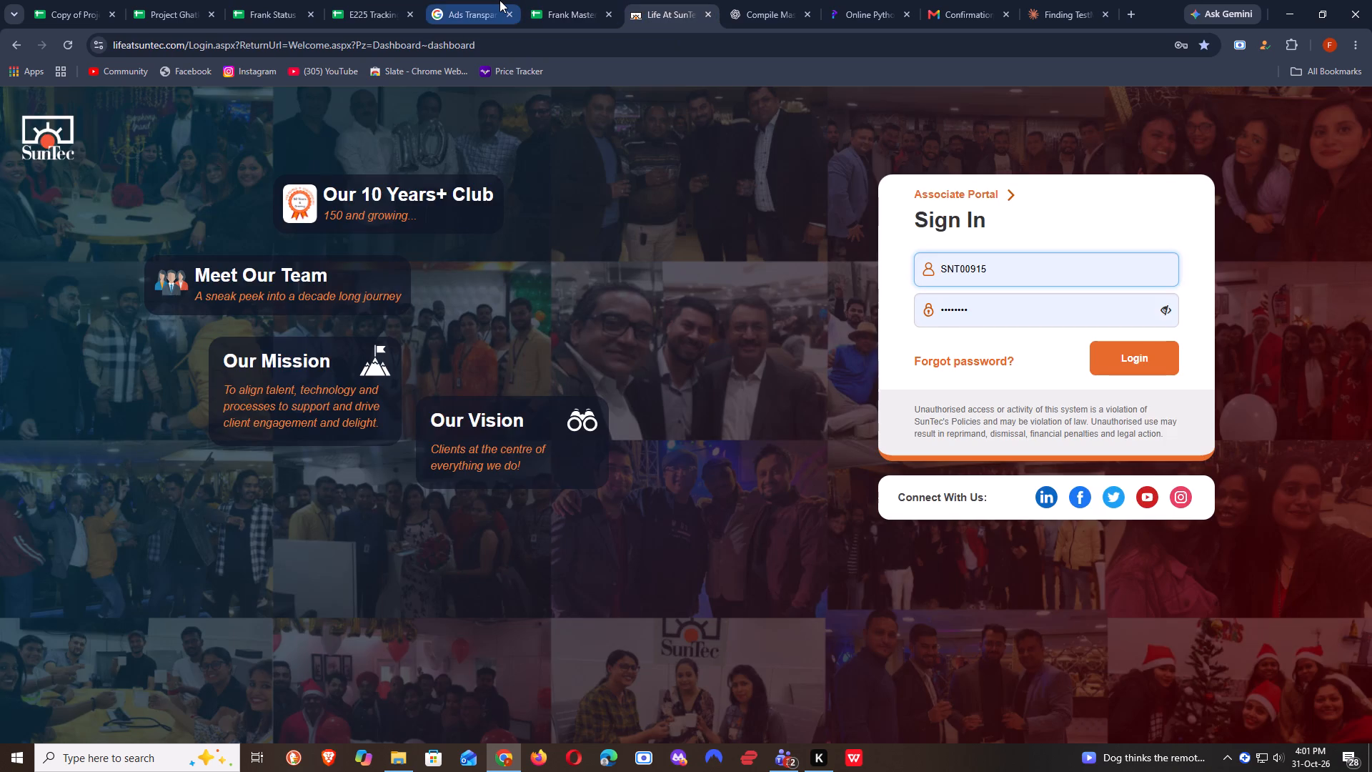
In the Ads Transparency Centre, review the testmuai.com ads and change the date filter to Today.
click(499, 0)
scroll(244, 426, down, 4)
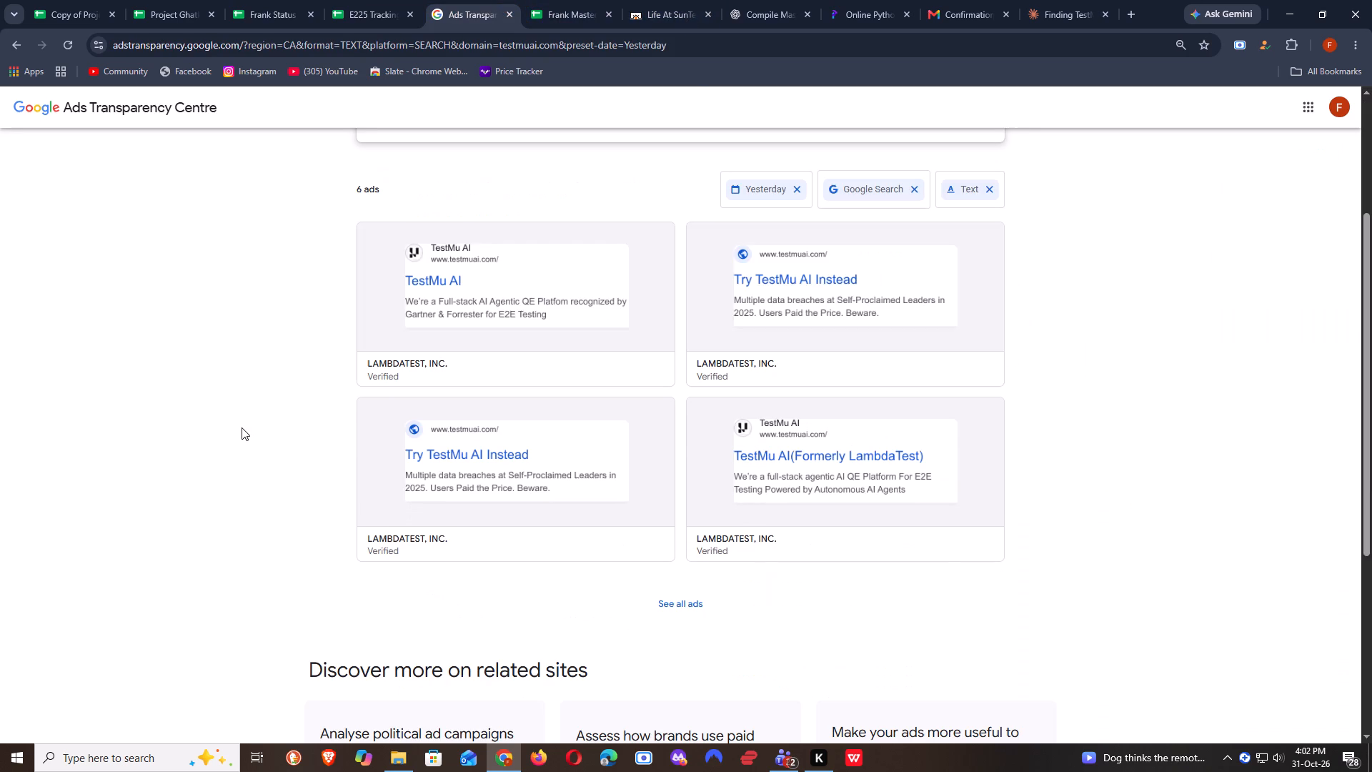
scroll(239, 425, up, 2)
scroll(180, 310, up, 3)
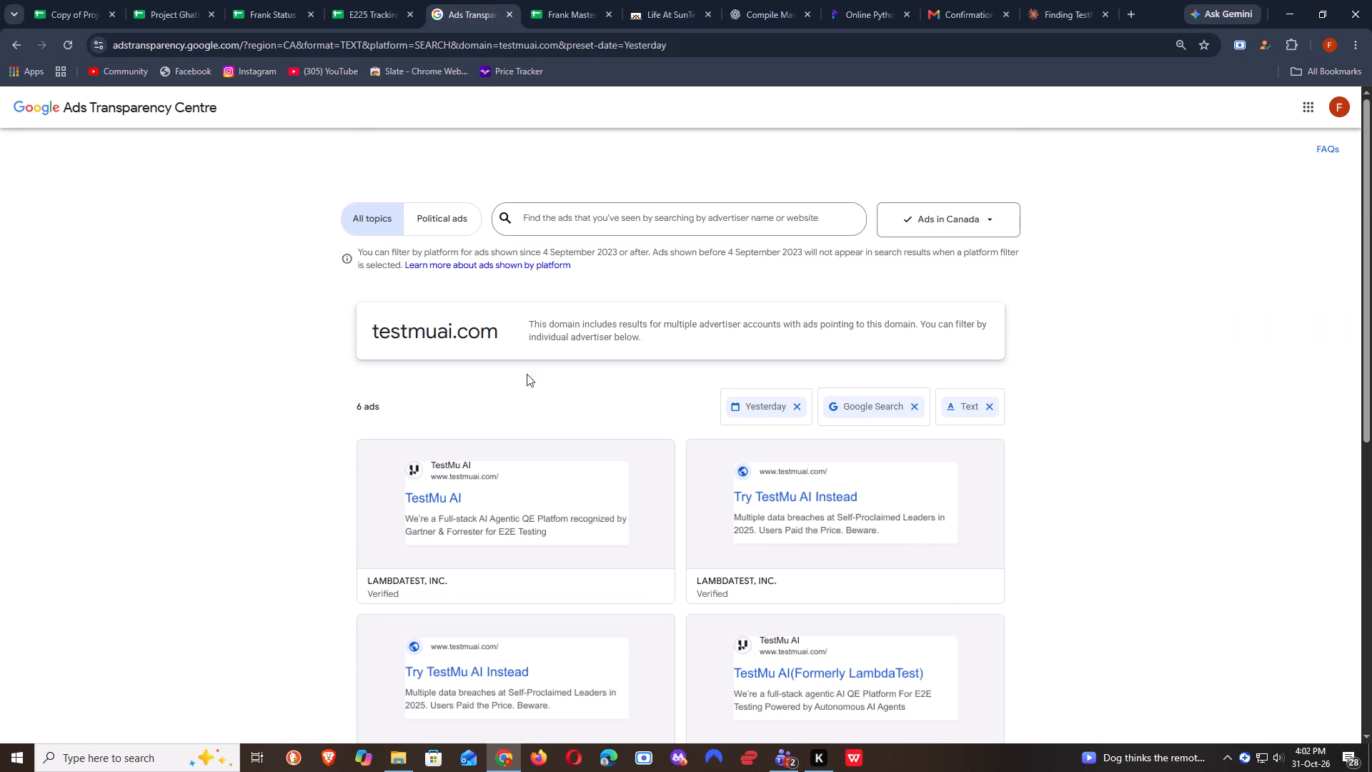
click(795, 405)
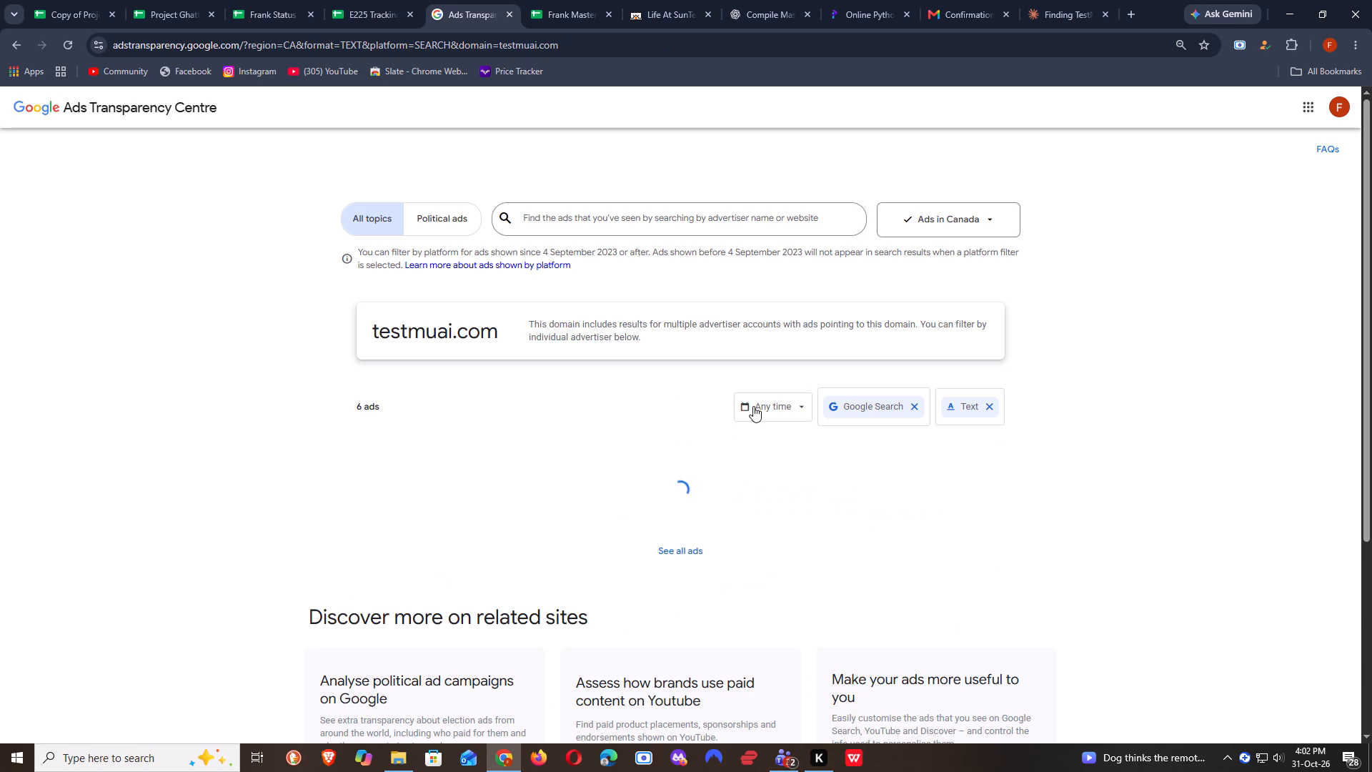
click(753, 406)
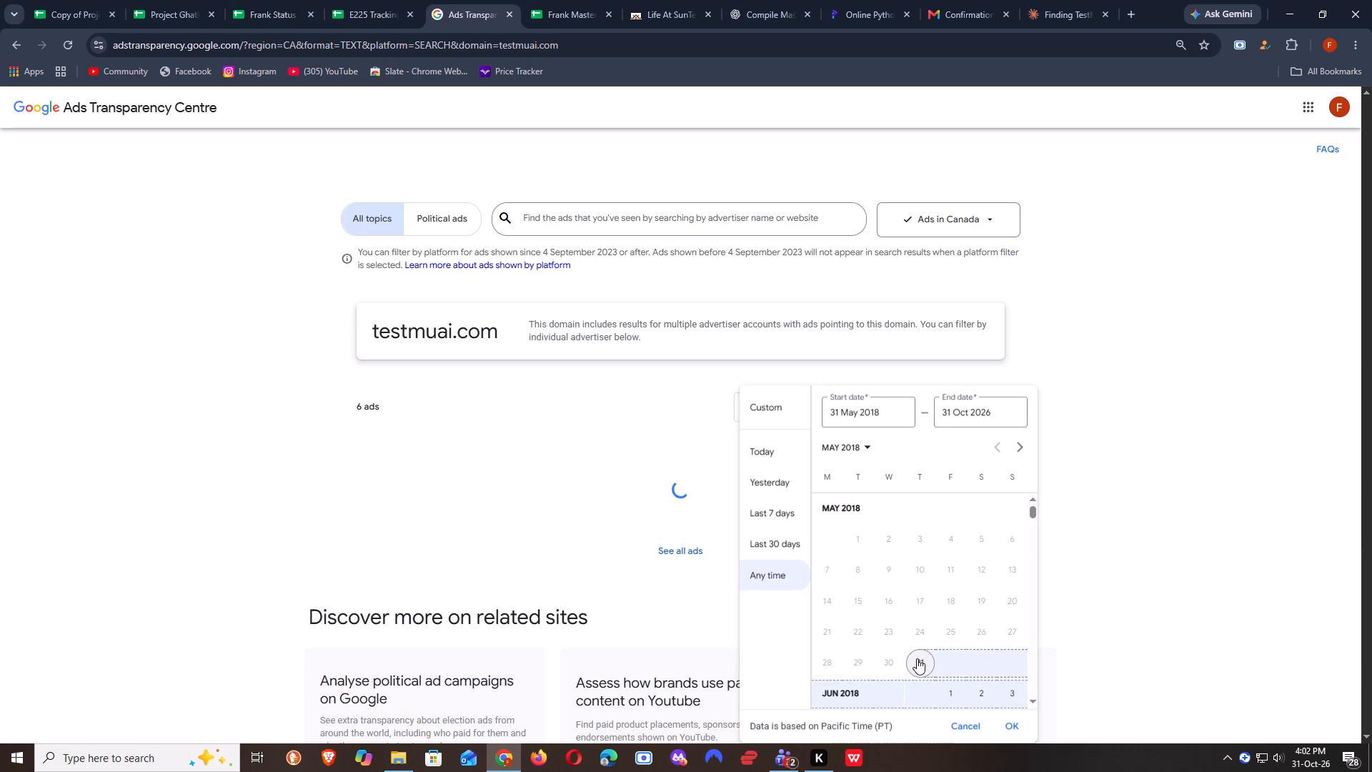
scroll(868, 631, down, 2)
scroll(866, 629, up, 2)
click(785, 454)
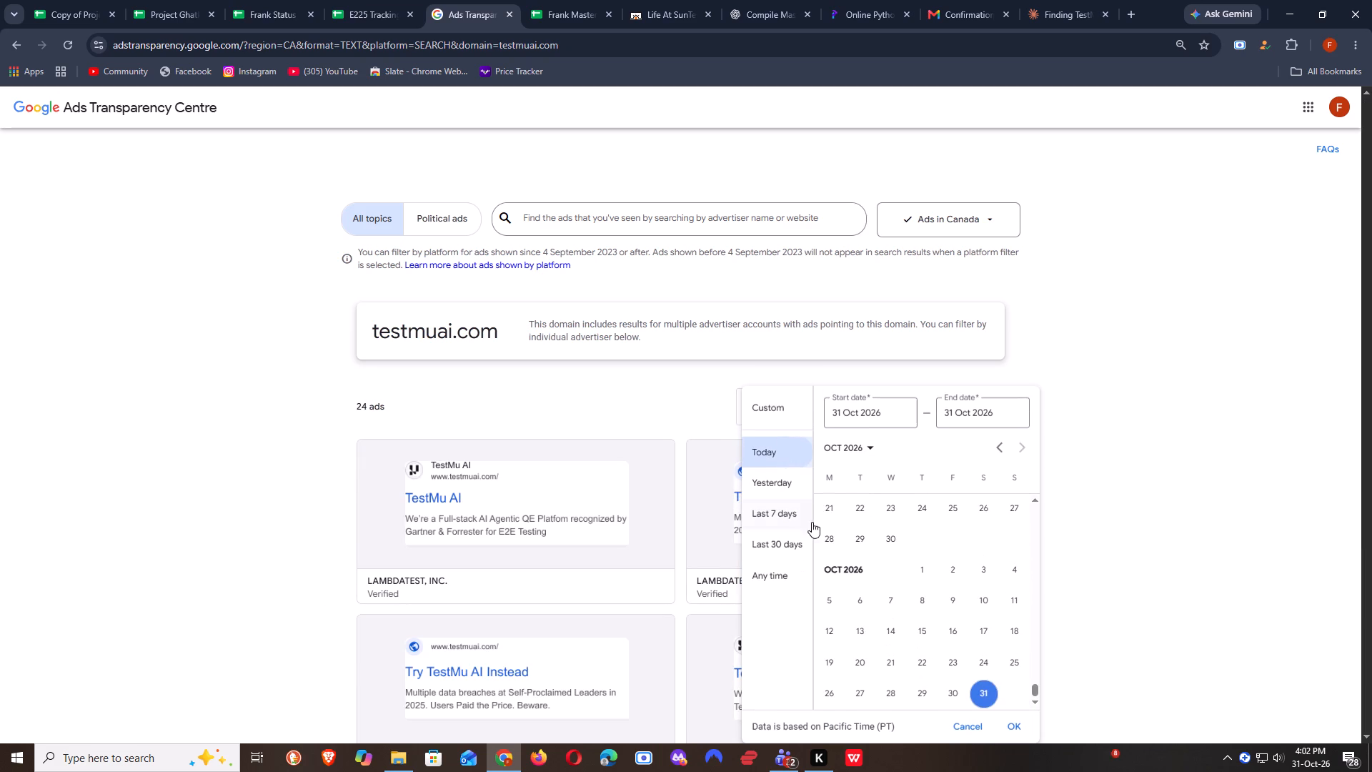
click(1008, 722)
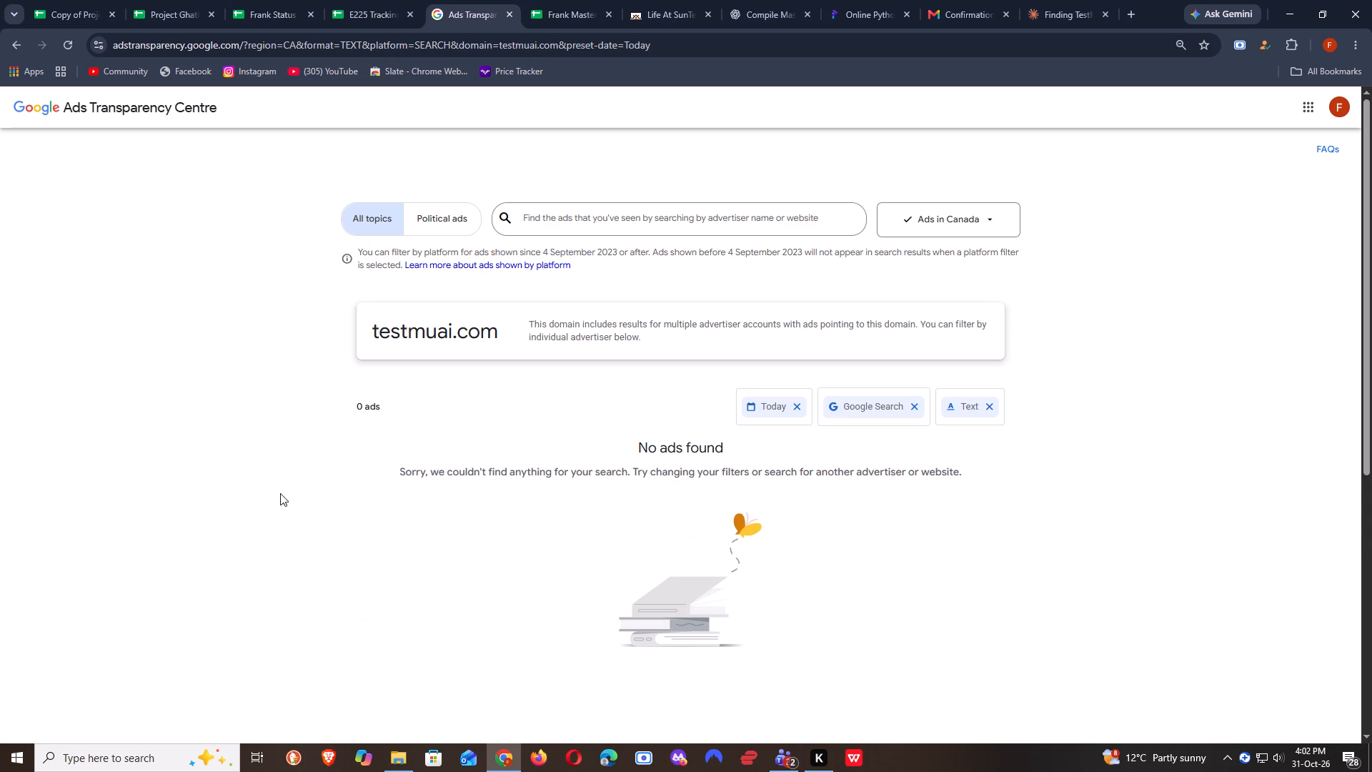
Change the ad region to Spain and check the testmuai.com ads shown there today.
click(908, 230)
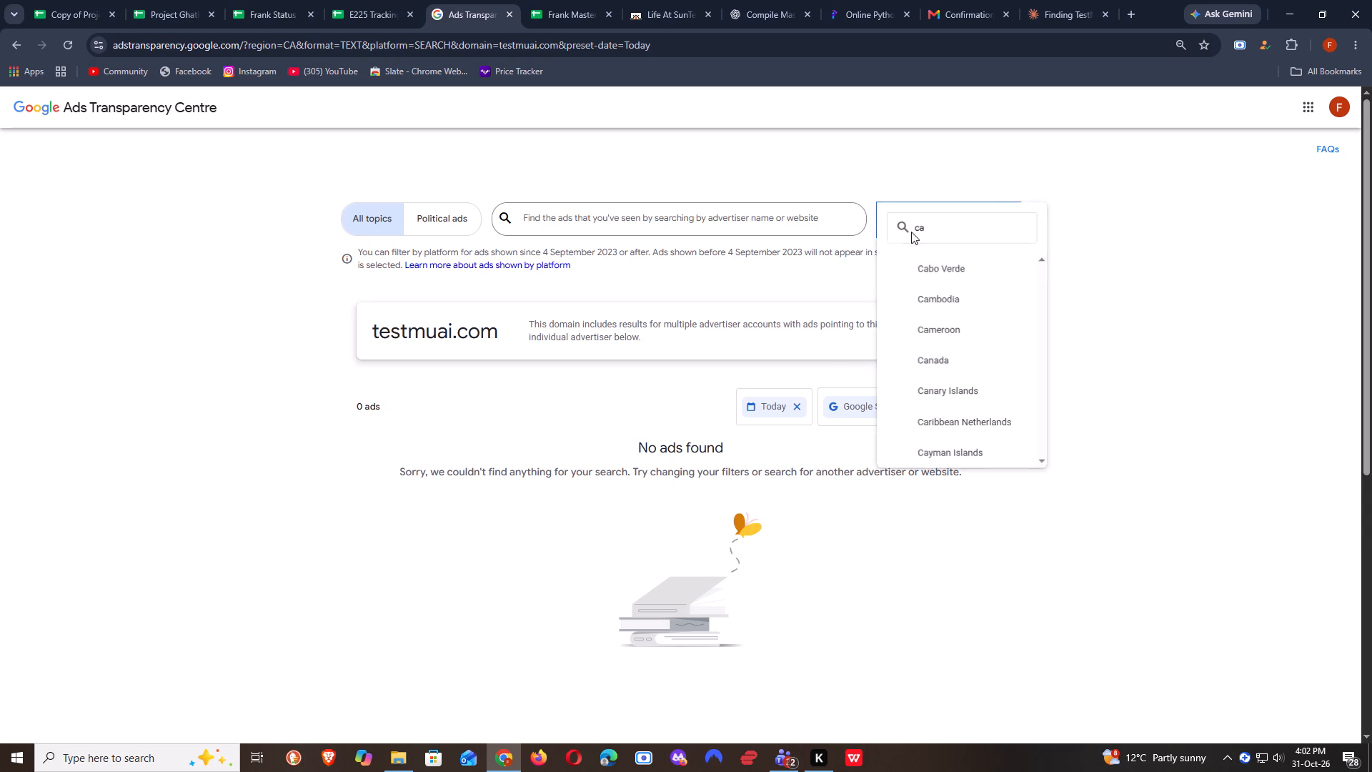
click(932, 227)
key(BackSpace)
key(BackSpace)
key(BackSpace)
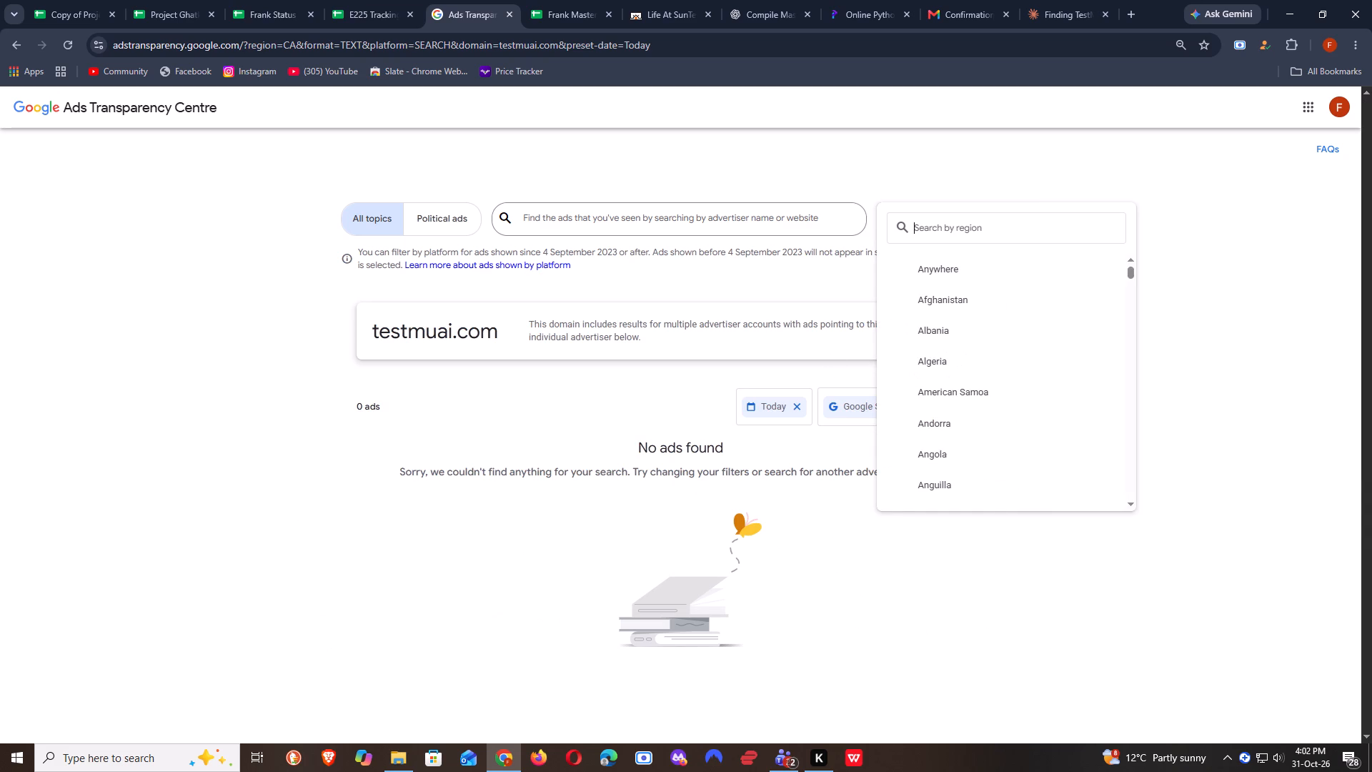
text(SPain)
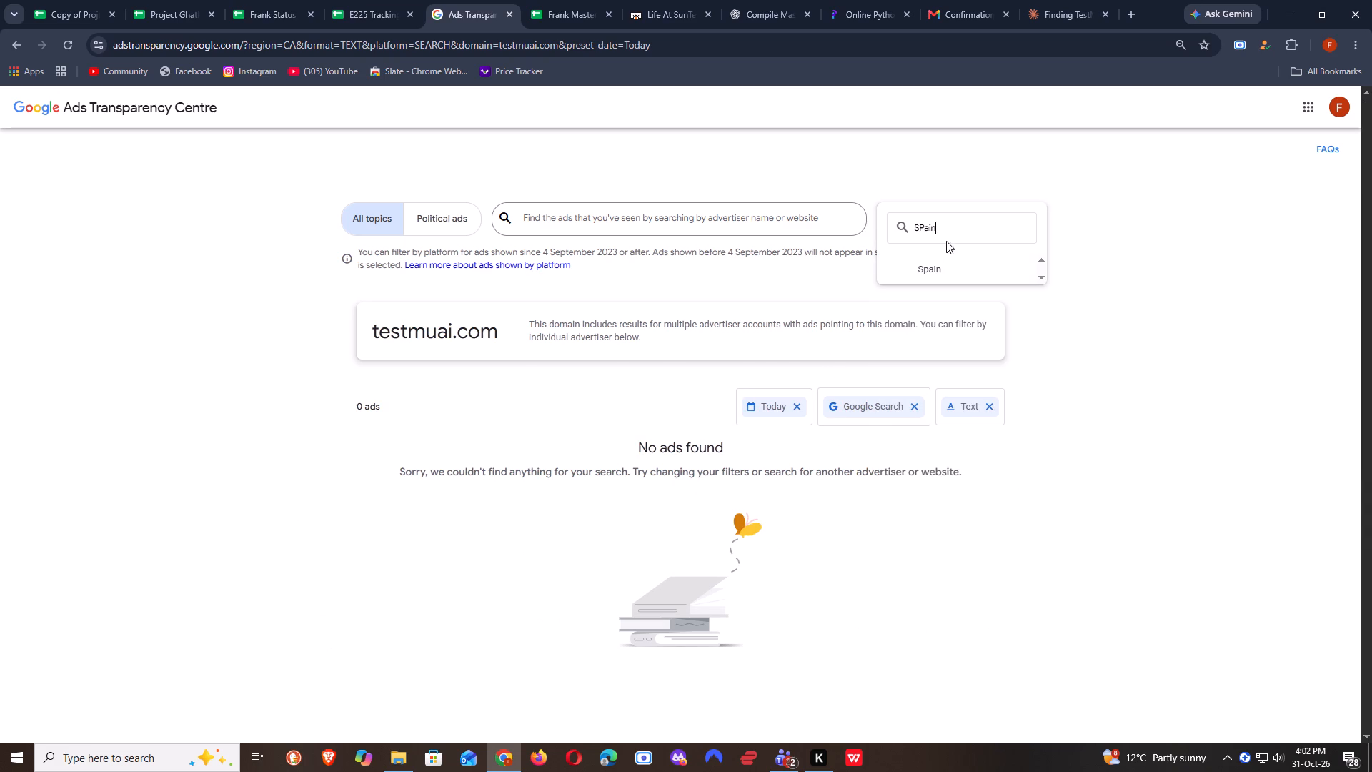
click(968, 271)
scroll(259, 439, down, 1)
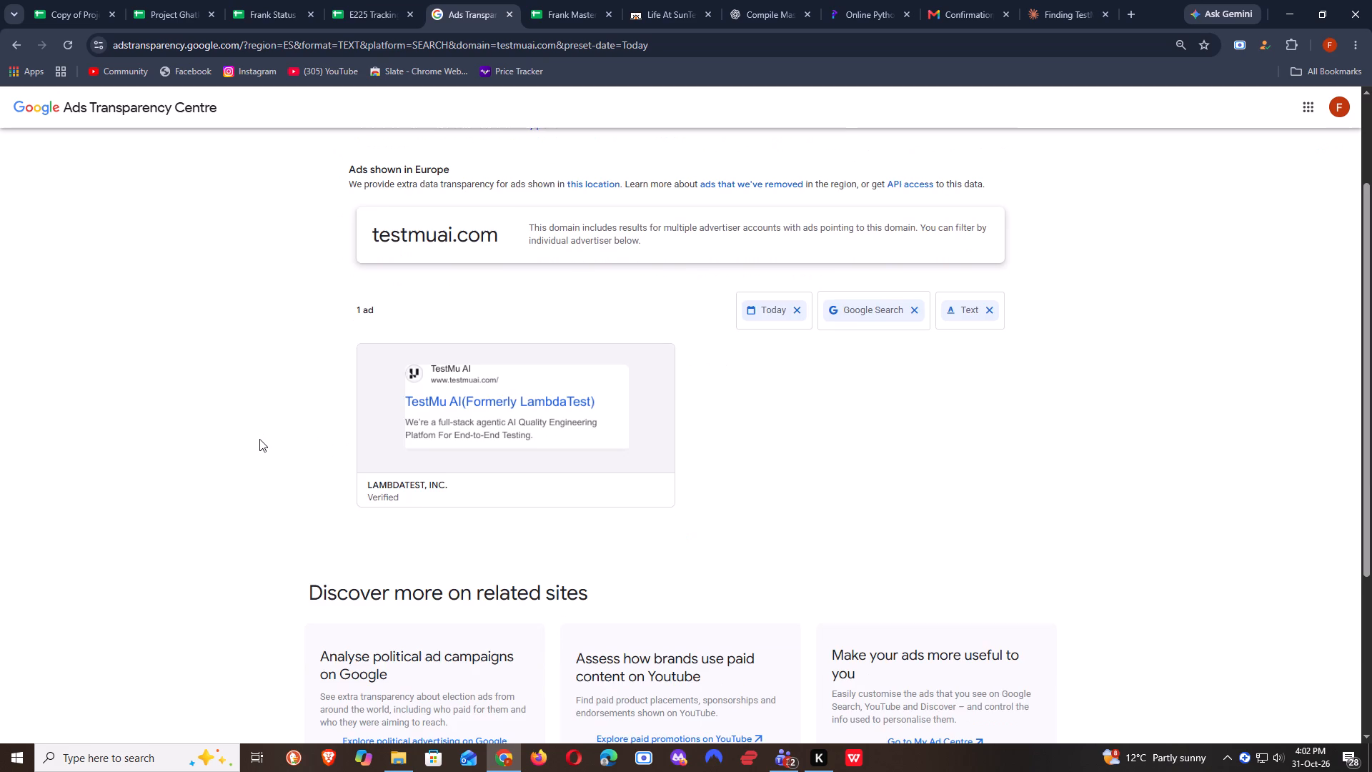
scroll(259, 439, up, 1)
scroll(569, 326, up, 3)
Change the ad region to Portugal and check for testmuai.com ads shown there today.
click(961, 216)
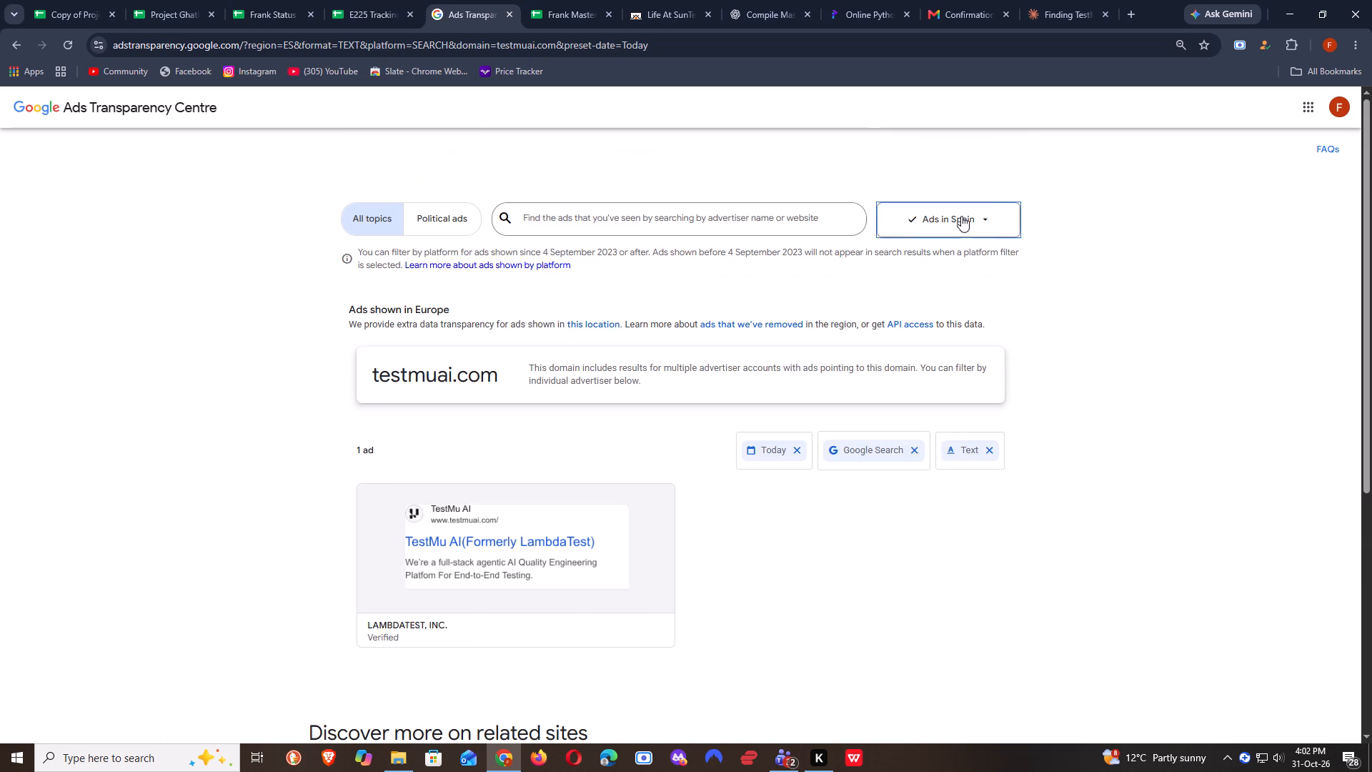
click(955, 222)
key(BackSpace)
key(BackSpace)
key(BackSpace)
key(BackSpace)
key(BackSpace)
key(BackSpace)
key(BackSpace)
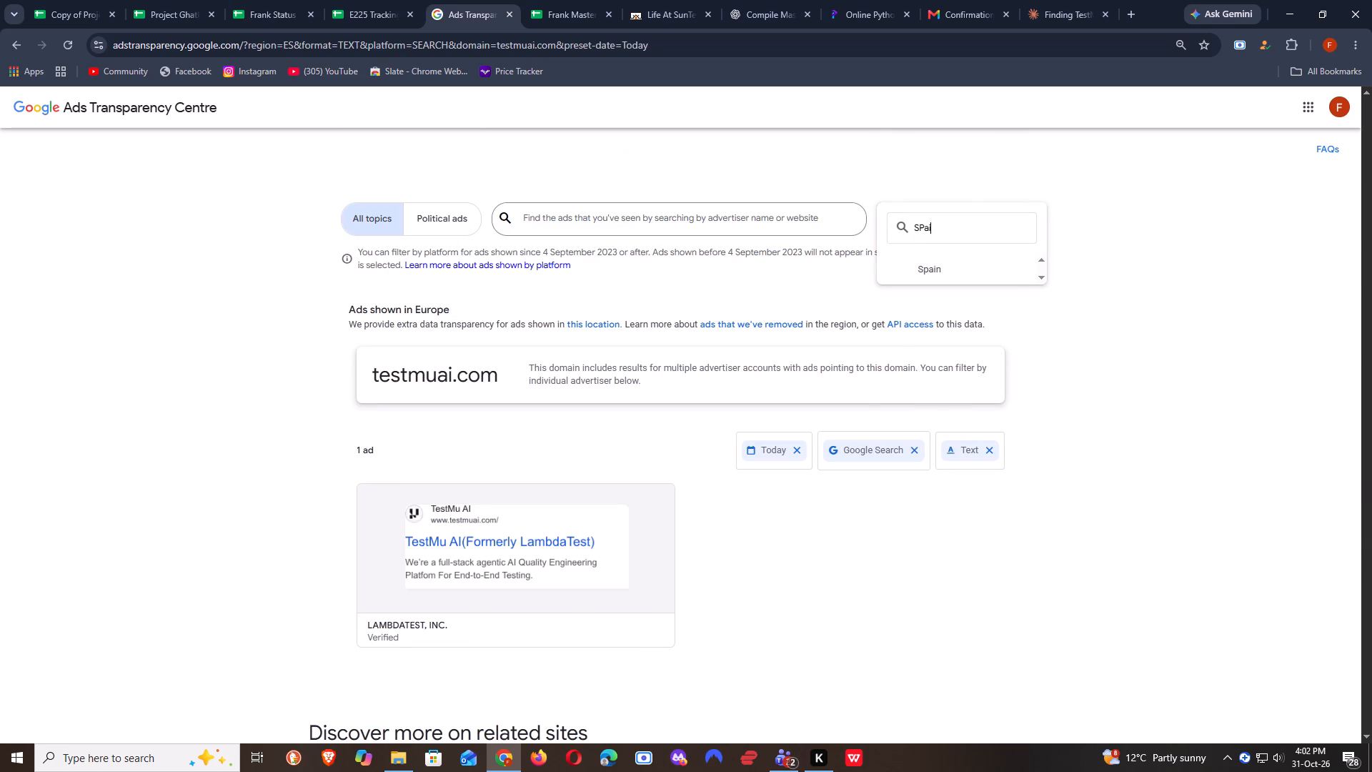
text(portu)
click(955, 273)
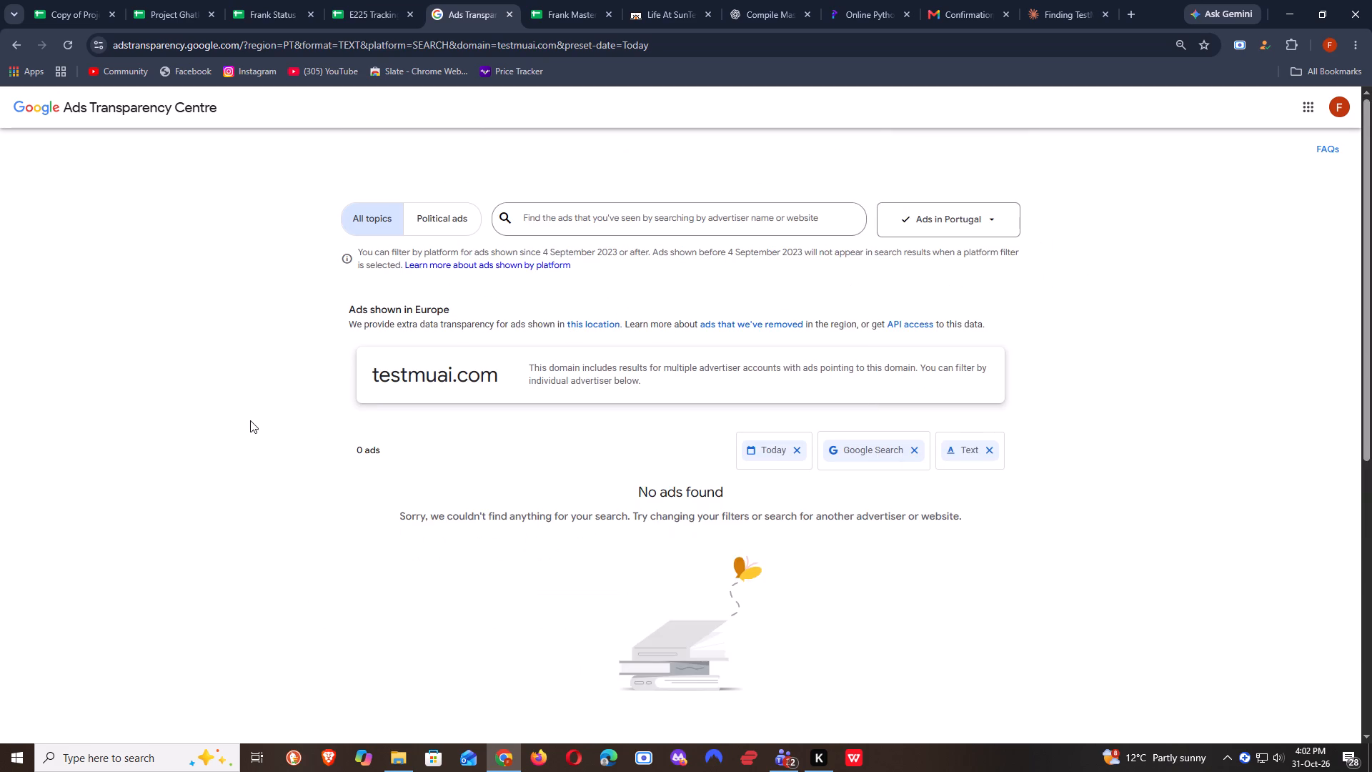
scroll(250, 428, down, 3)
scroll(253, 429, up, 5)
Change the ad region to France and examine the testmuai.com ads shown there today.
click(968, 226)
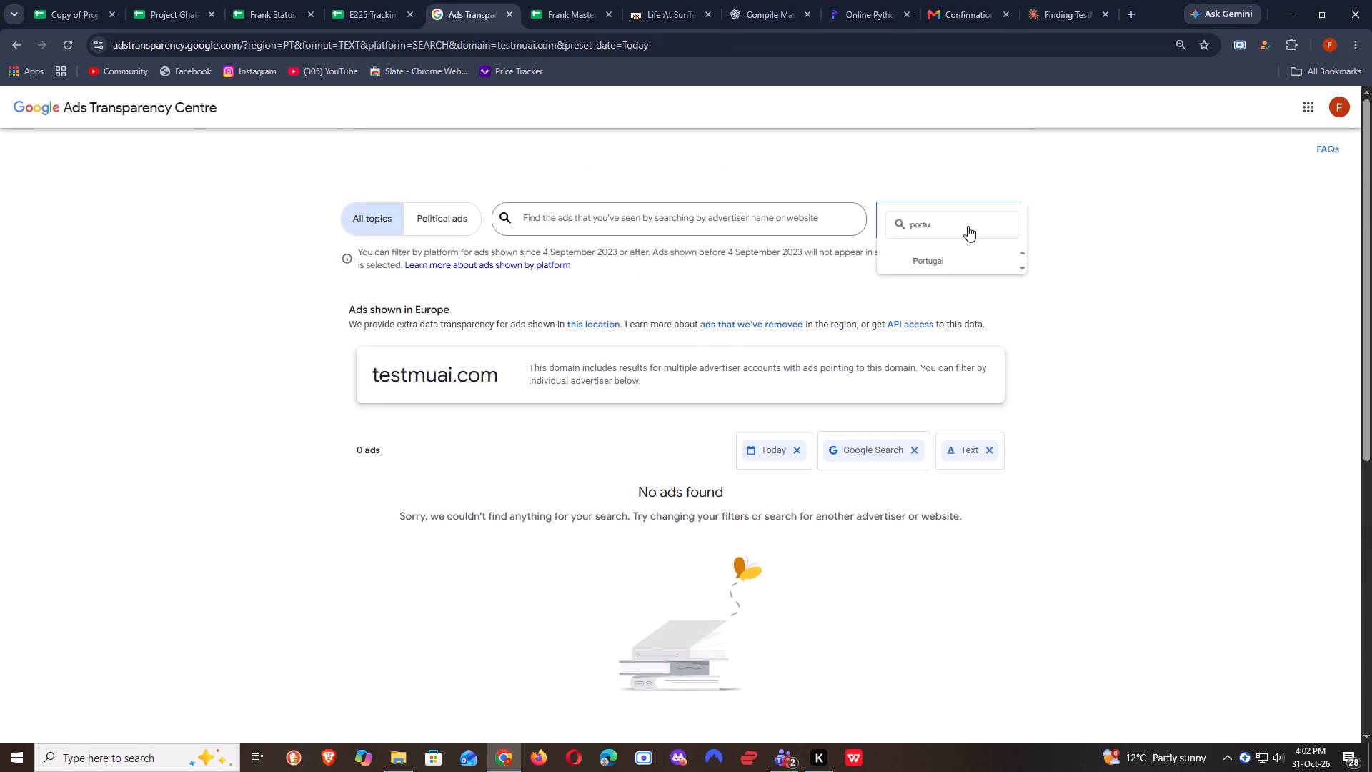
click(966, 229)
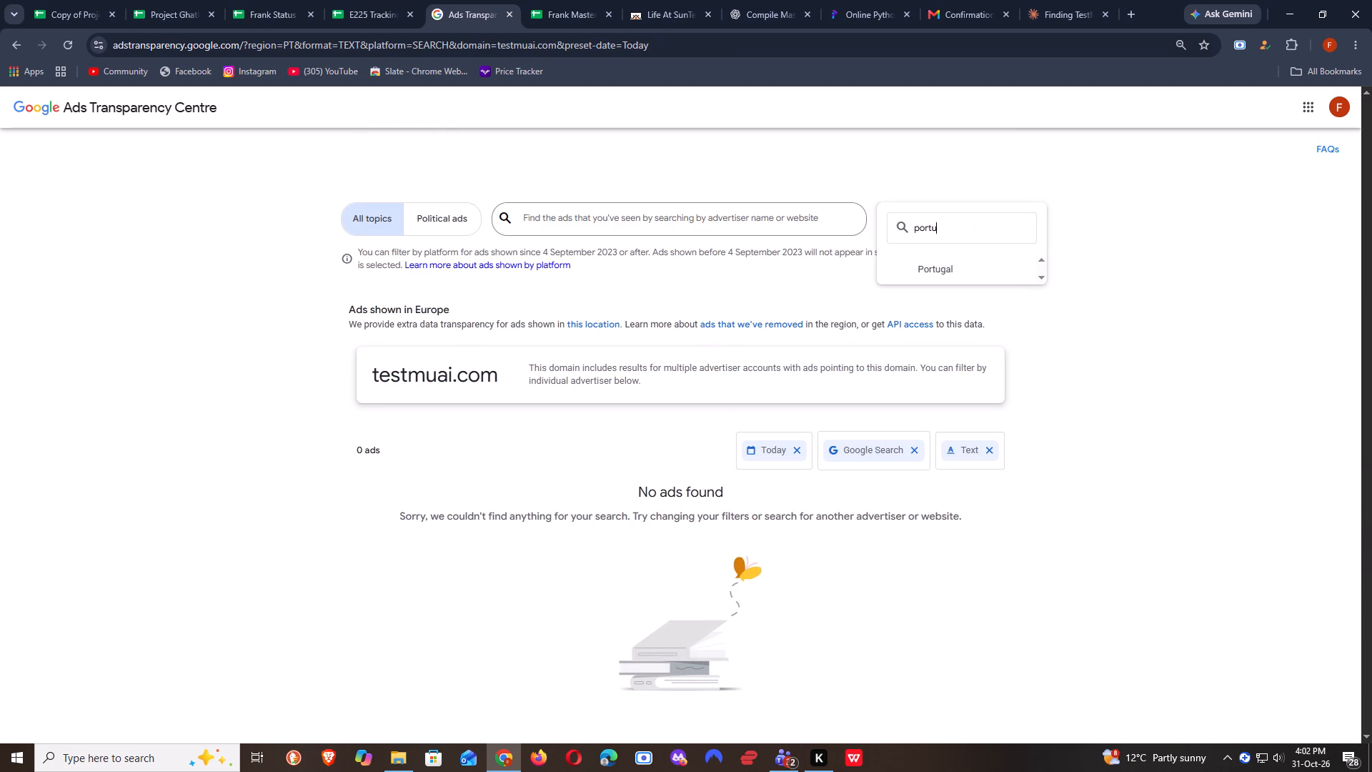
key(BackSpace)
key(BackSpace)
key(BackSpace)
key(BackSpace)
key(BackSpace)
key(BackSpace)
key(BackSpace)
key(BackSpace)
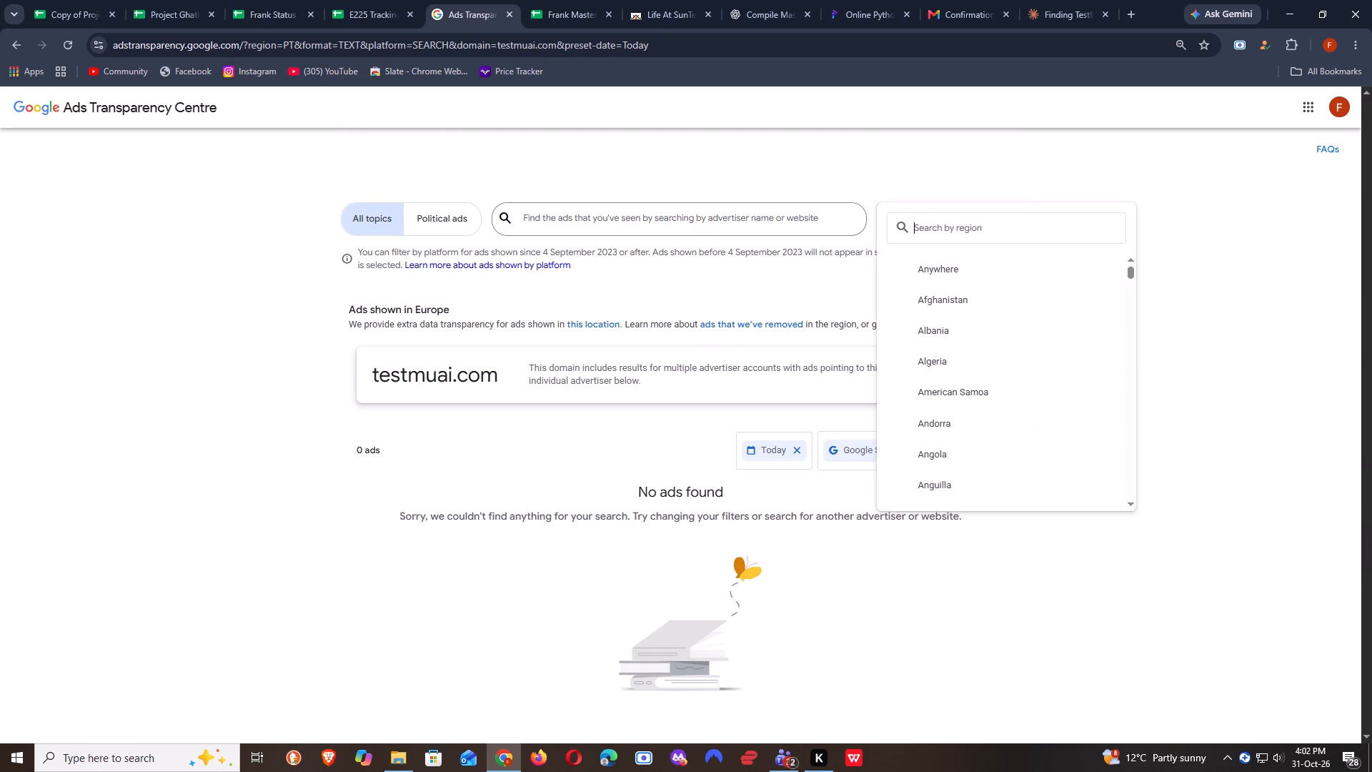
text(FR)
click(932, 263)
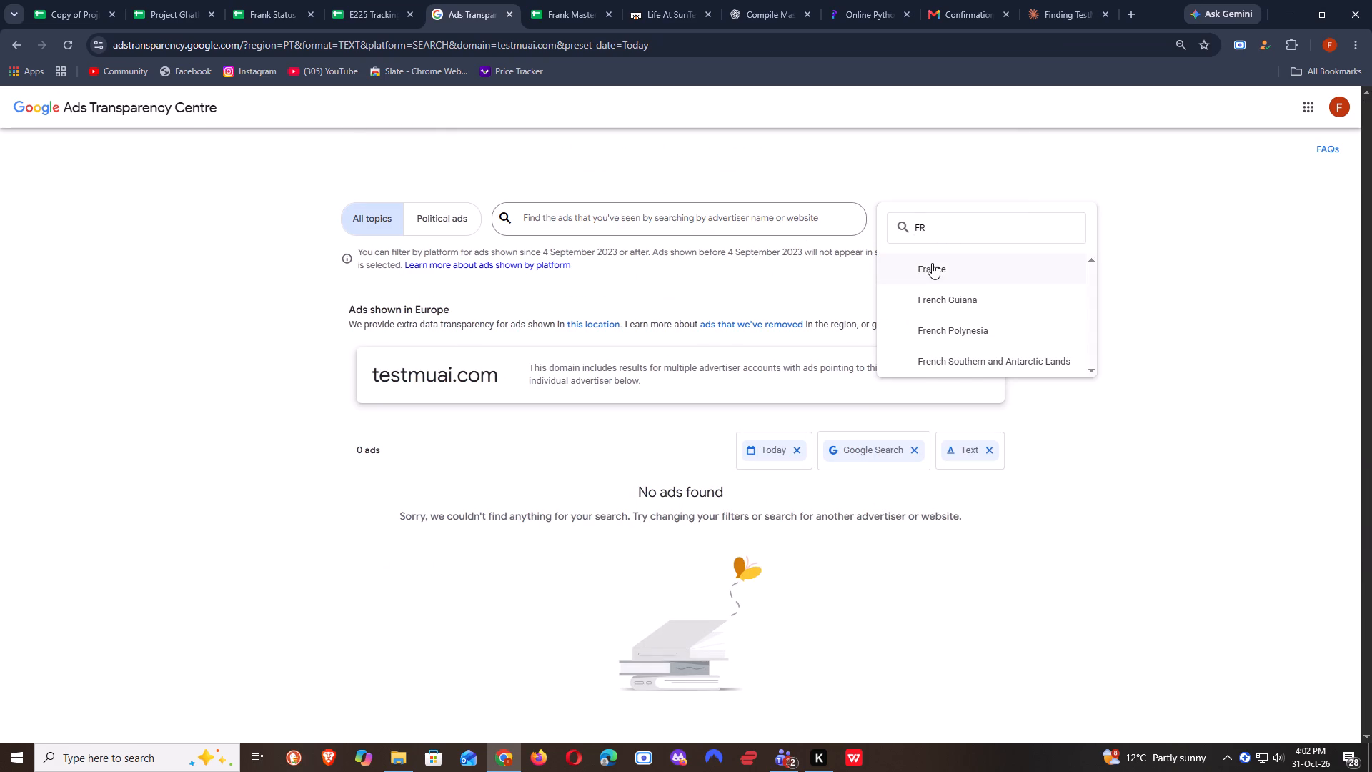
scroll(259, 502, down, 3)
scroll(259, 502, up, 6)
scroll(260, 502, down, 2)
scroll(260, 501, up, 2)
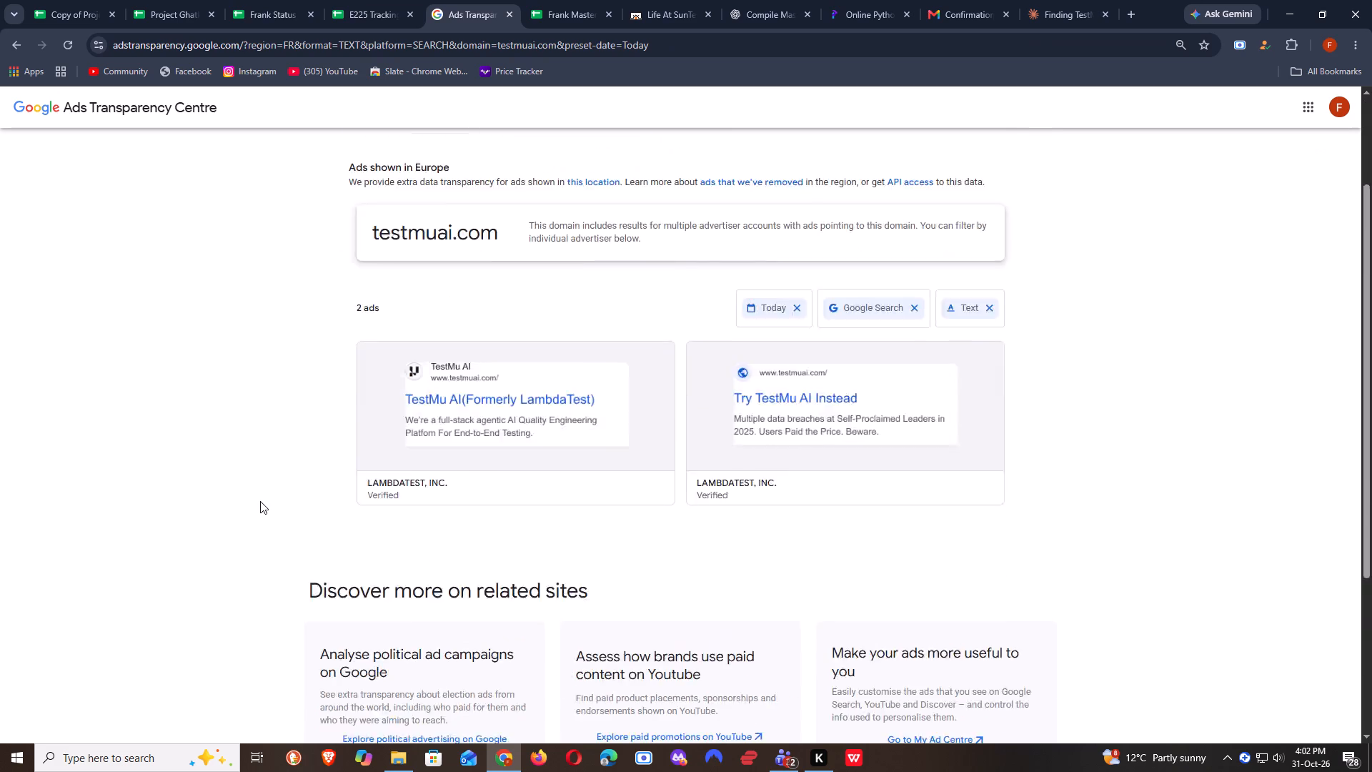
scroll(260, 501, up, 2)
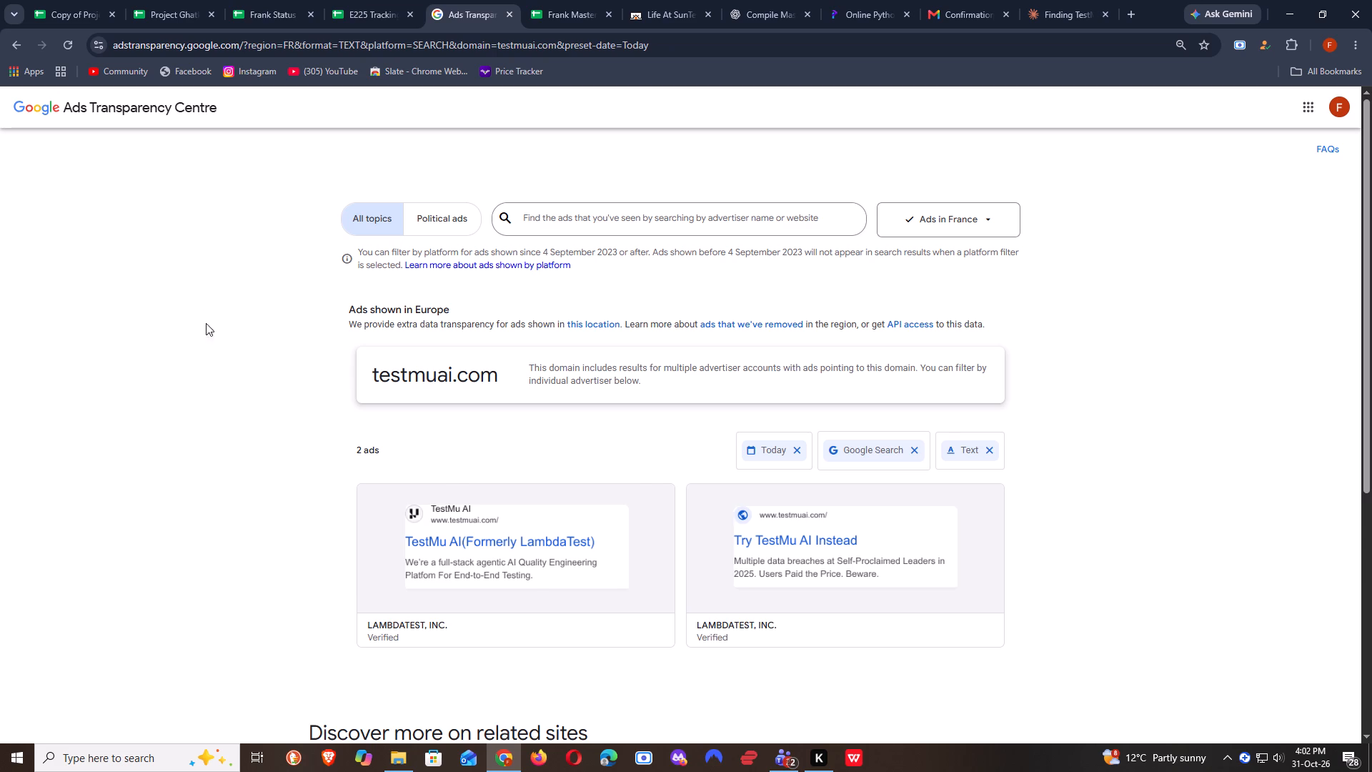
scroll(214, 336, down, 5)
scroll(216, 344, up, 4)
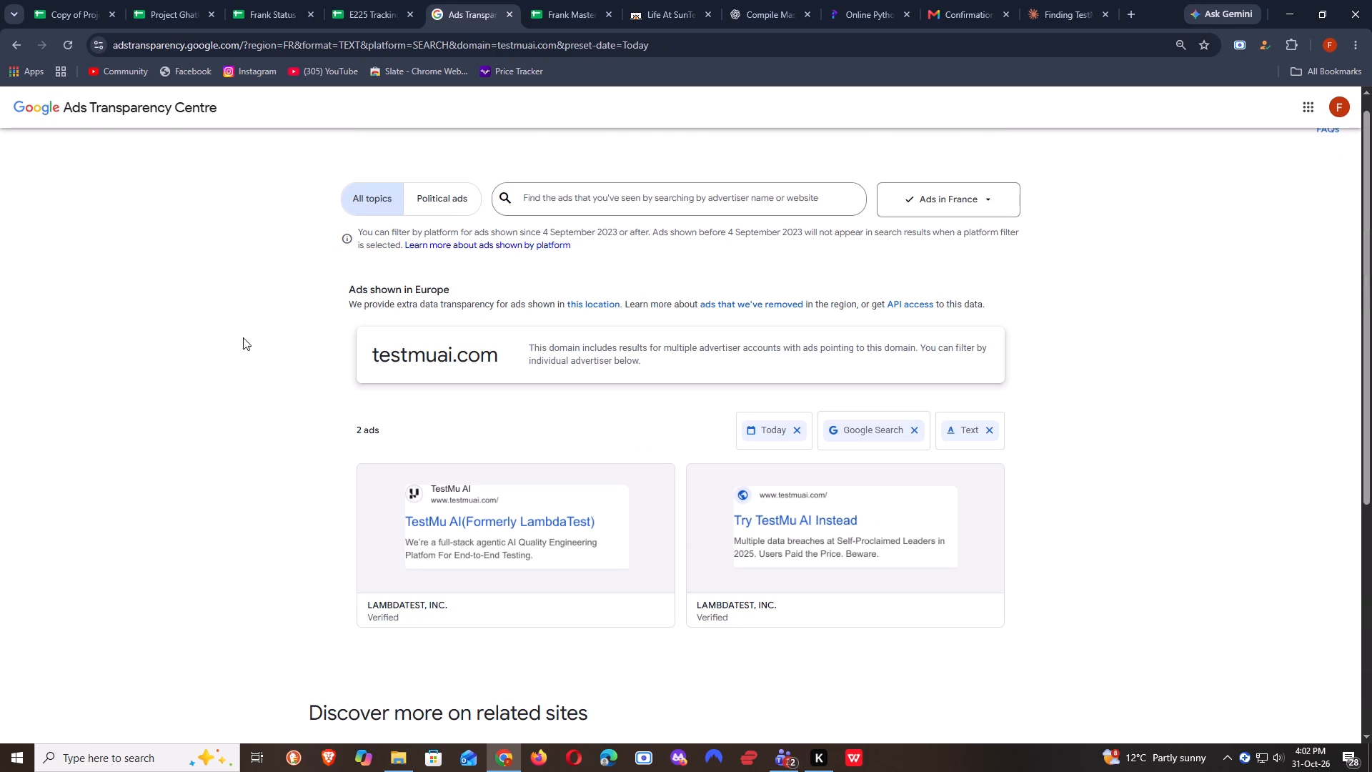
click(201, 395)
Return to the Ads Clicked Tracker in the Project Ghatkopar copy and select cell BV22.
click(64, 0)
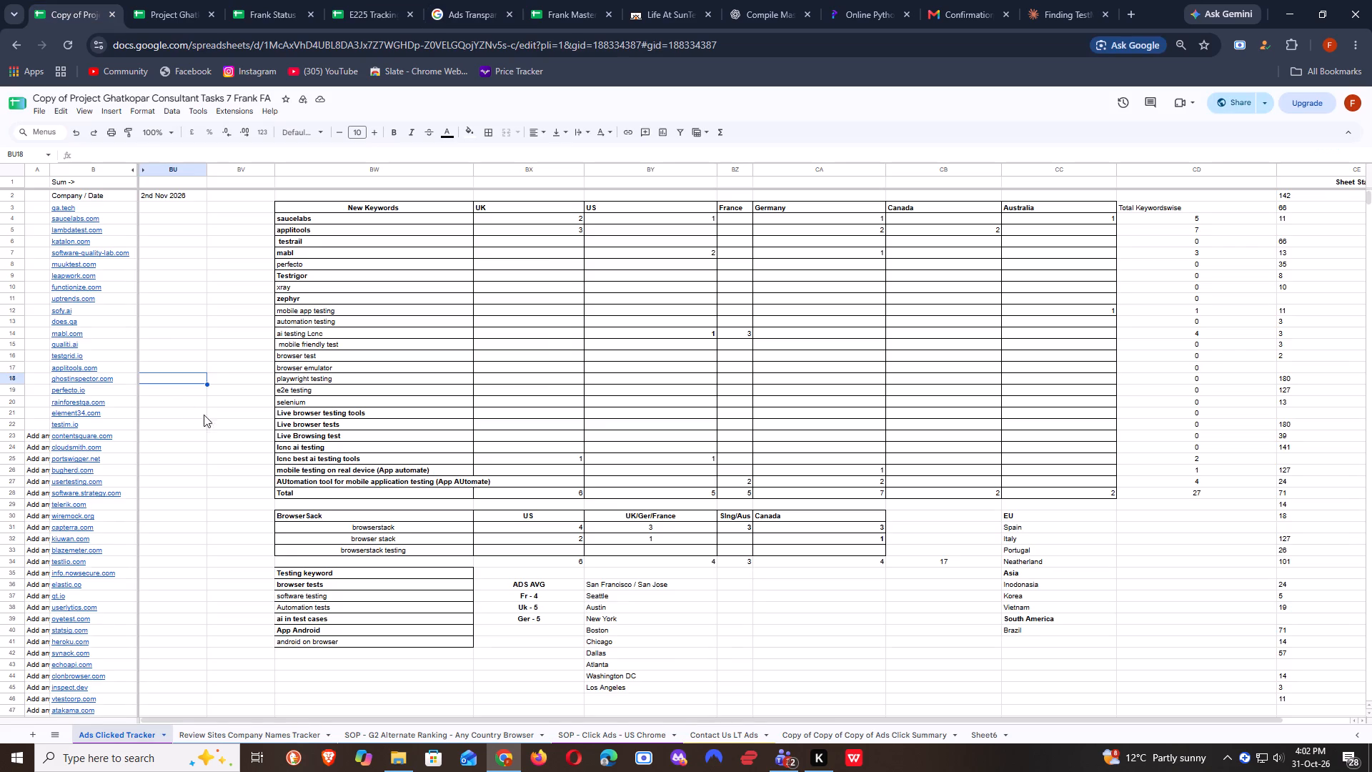
click(230, 428)
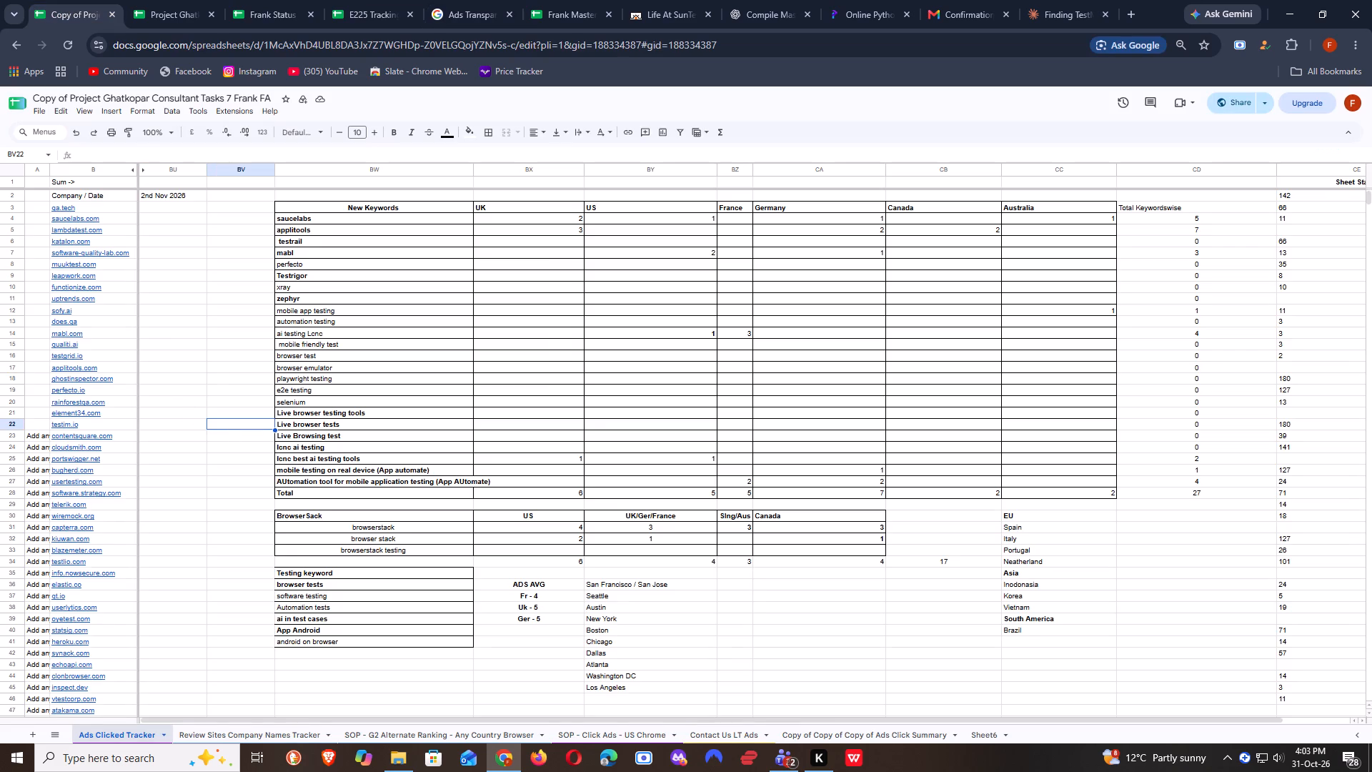
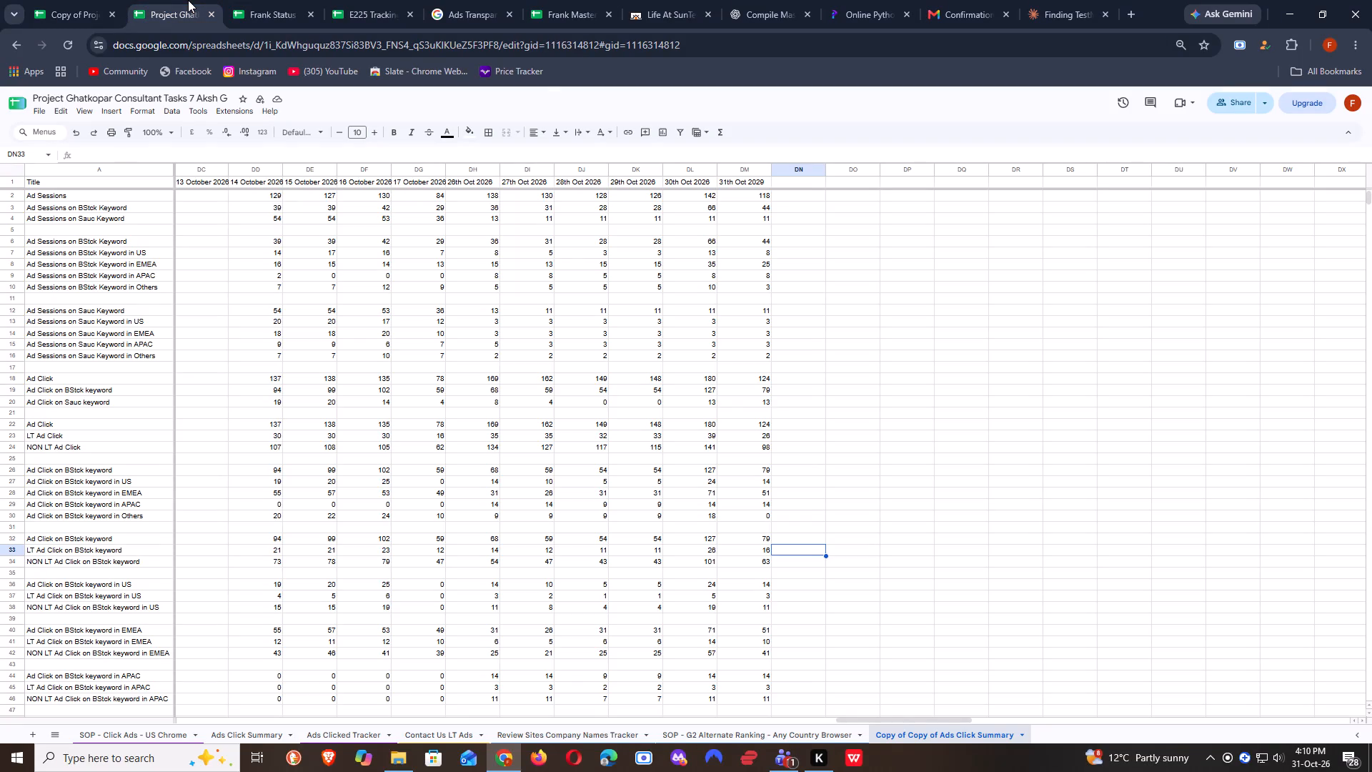
Switch to the Frank Status Tracker new 1 spreadsheet to view its Sheet Status sheet.
click(254, 0)
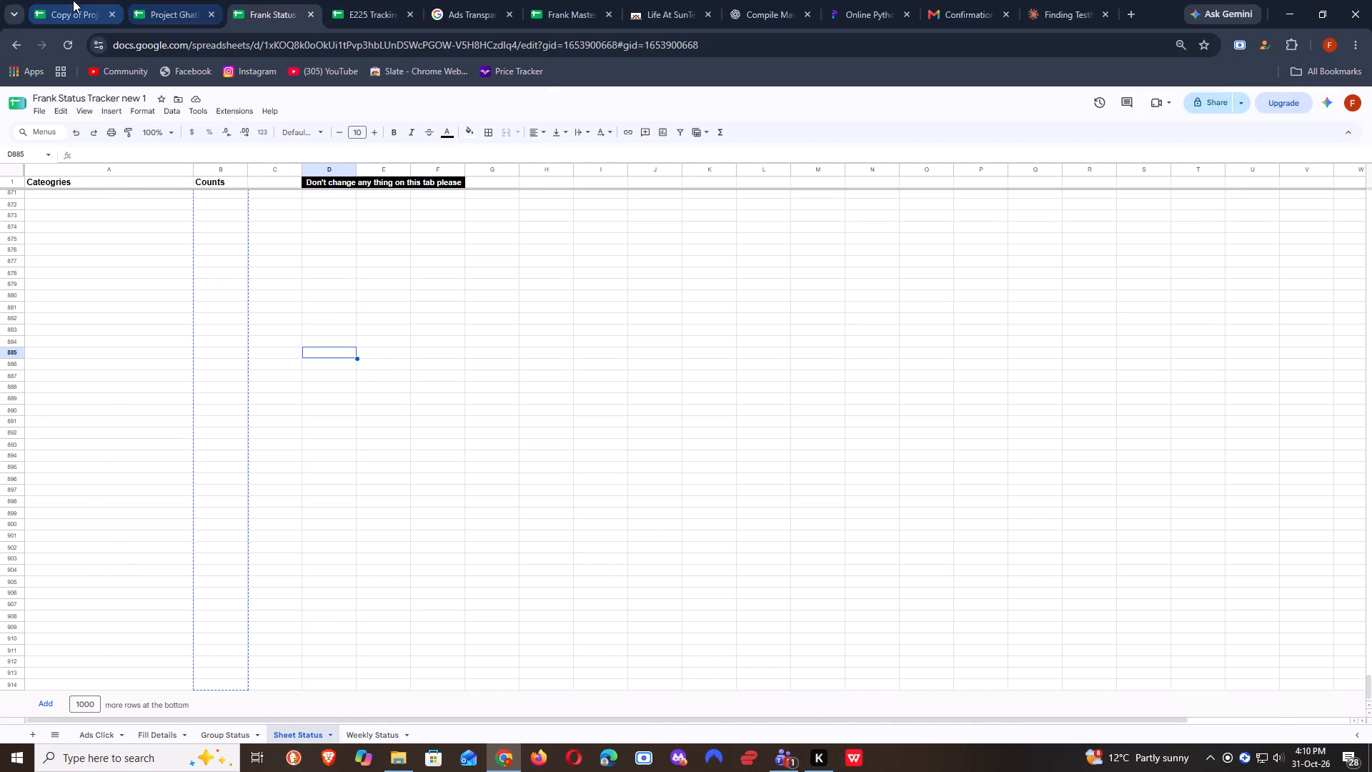
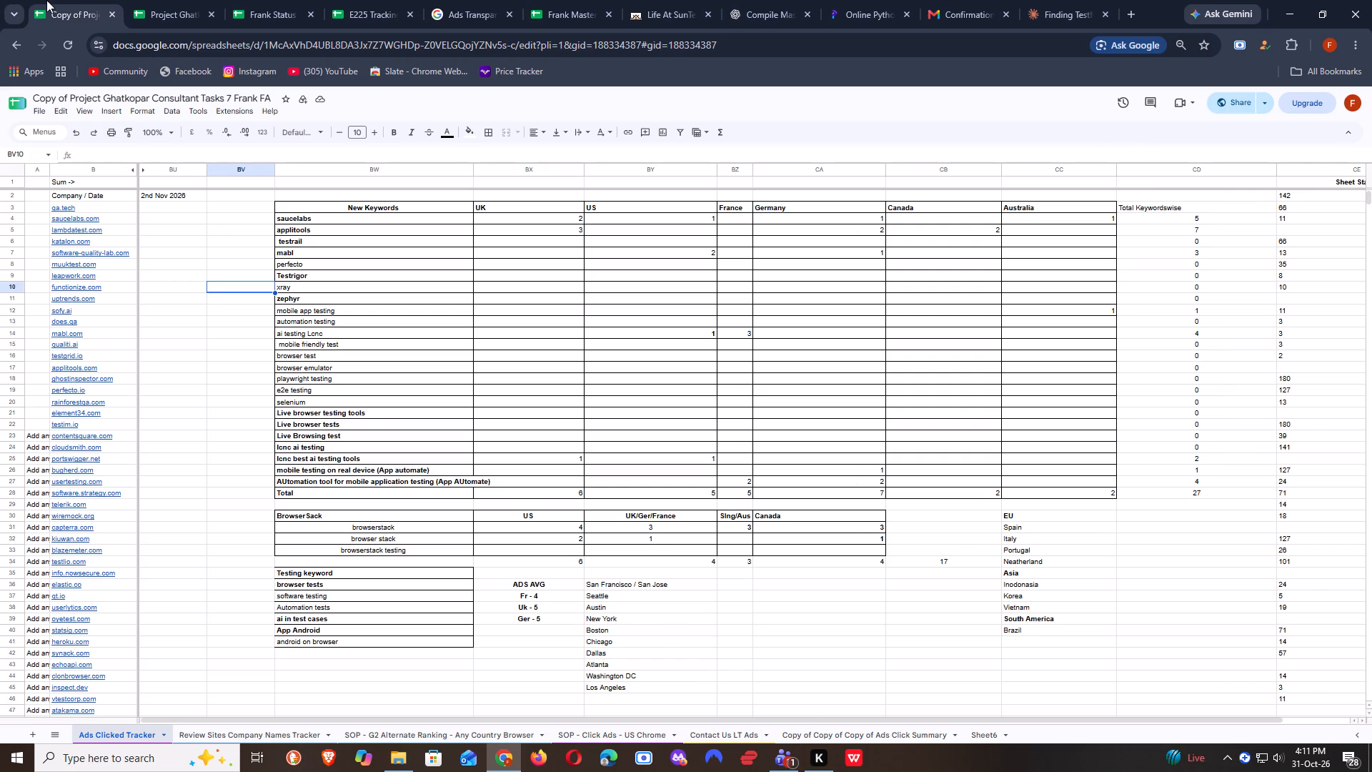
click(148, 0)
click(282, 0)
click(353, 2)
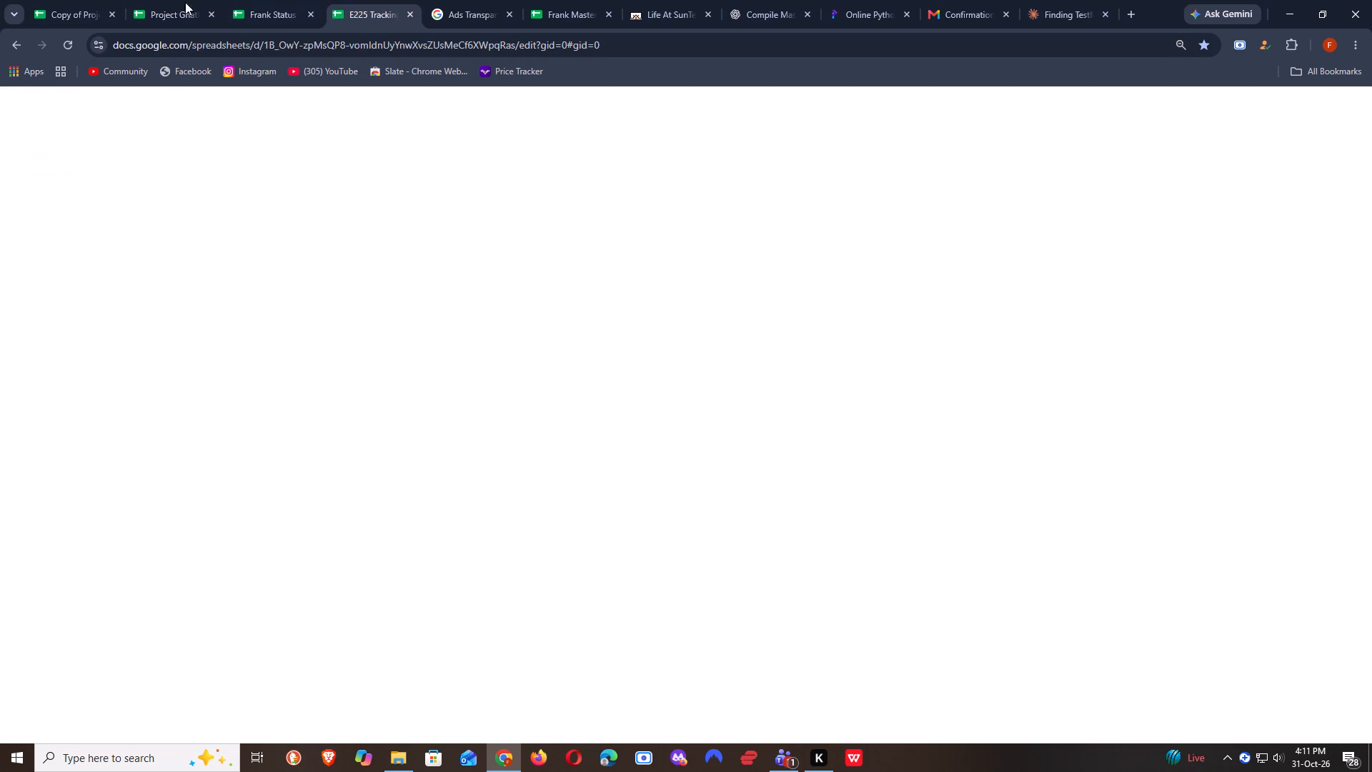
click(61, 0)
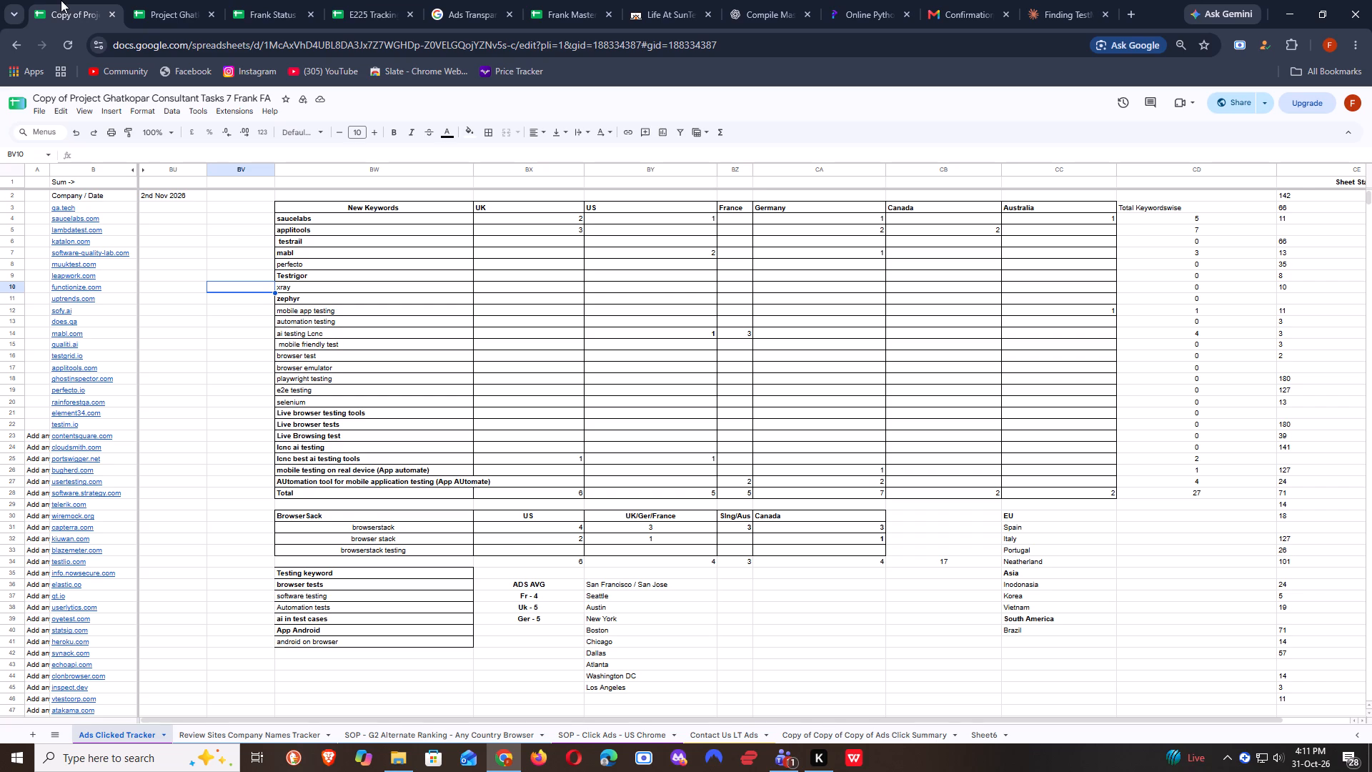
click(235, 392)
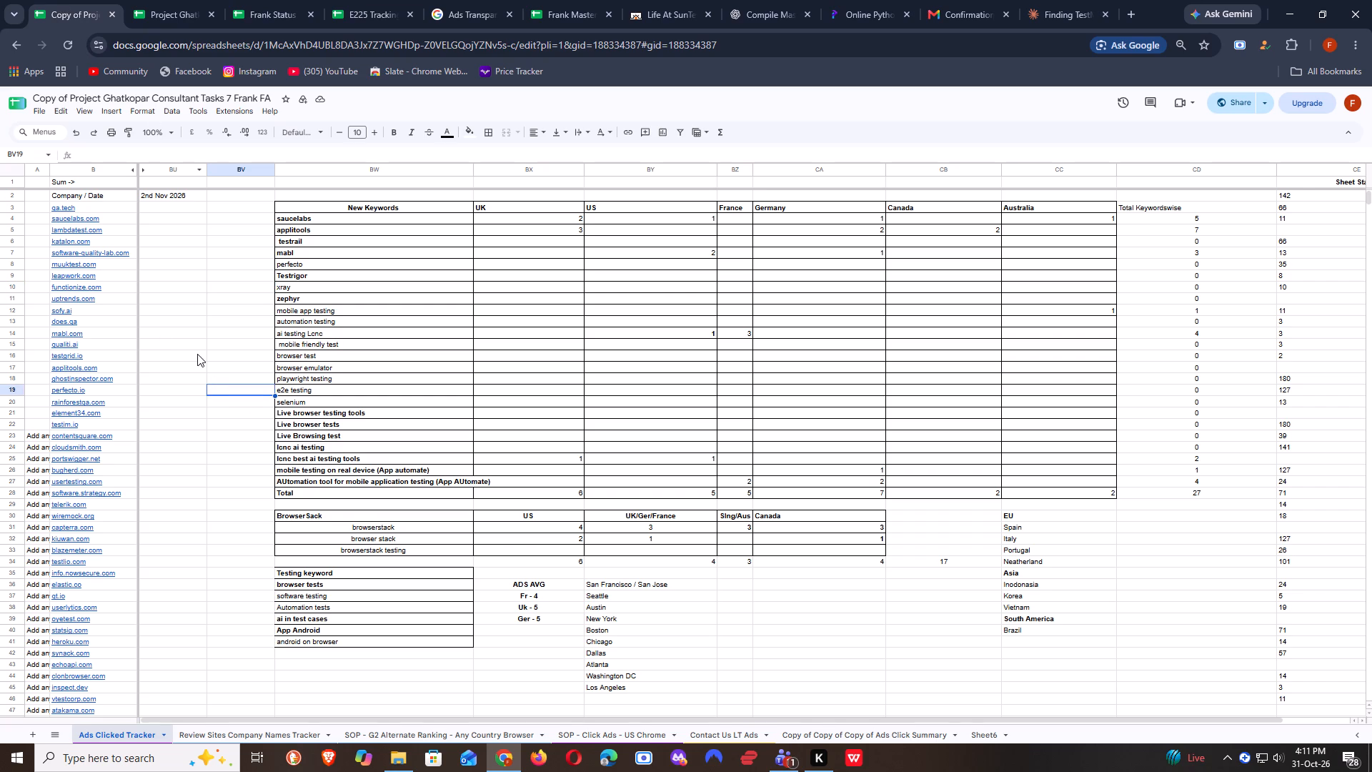
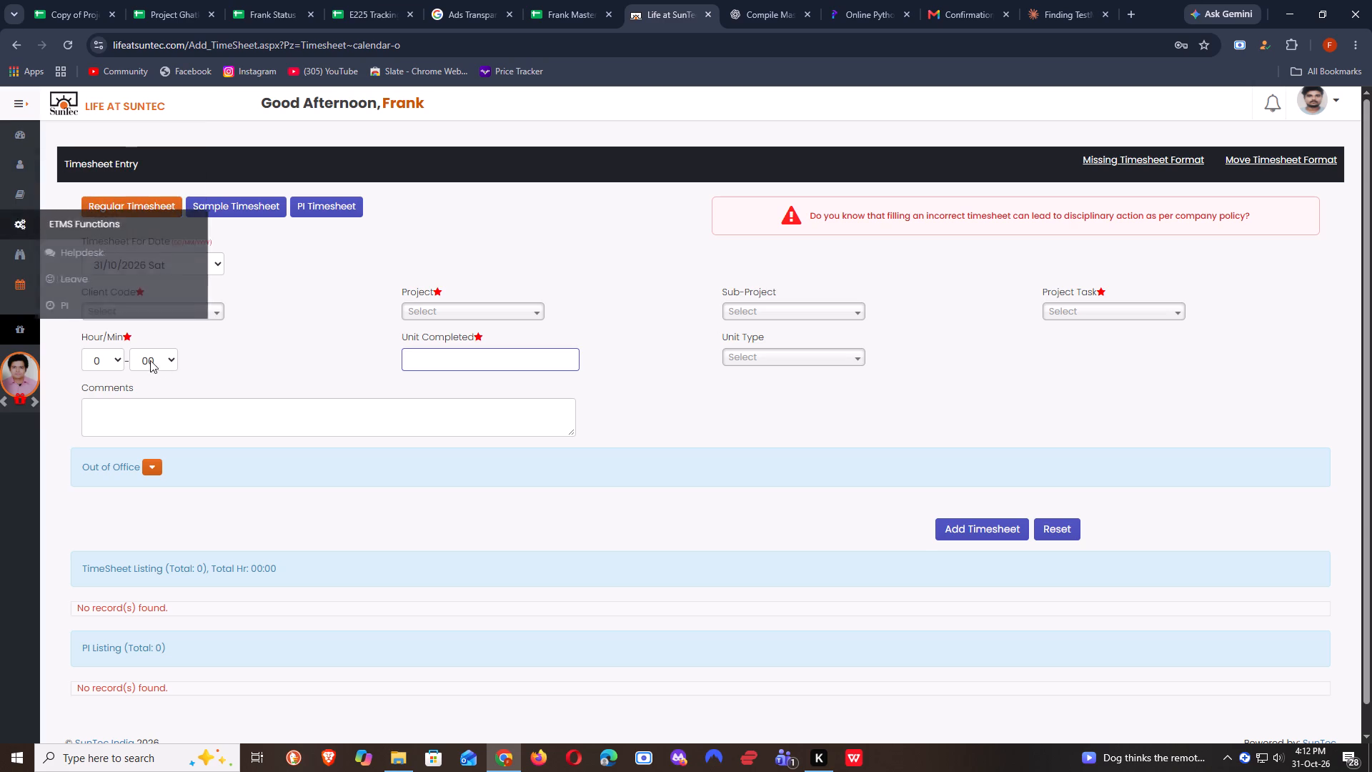
Select client code E225 and project E225-NM030 for the 31/10/2026 regular timesheet entry.
click(138, 310)
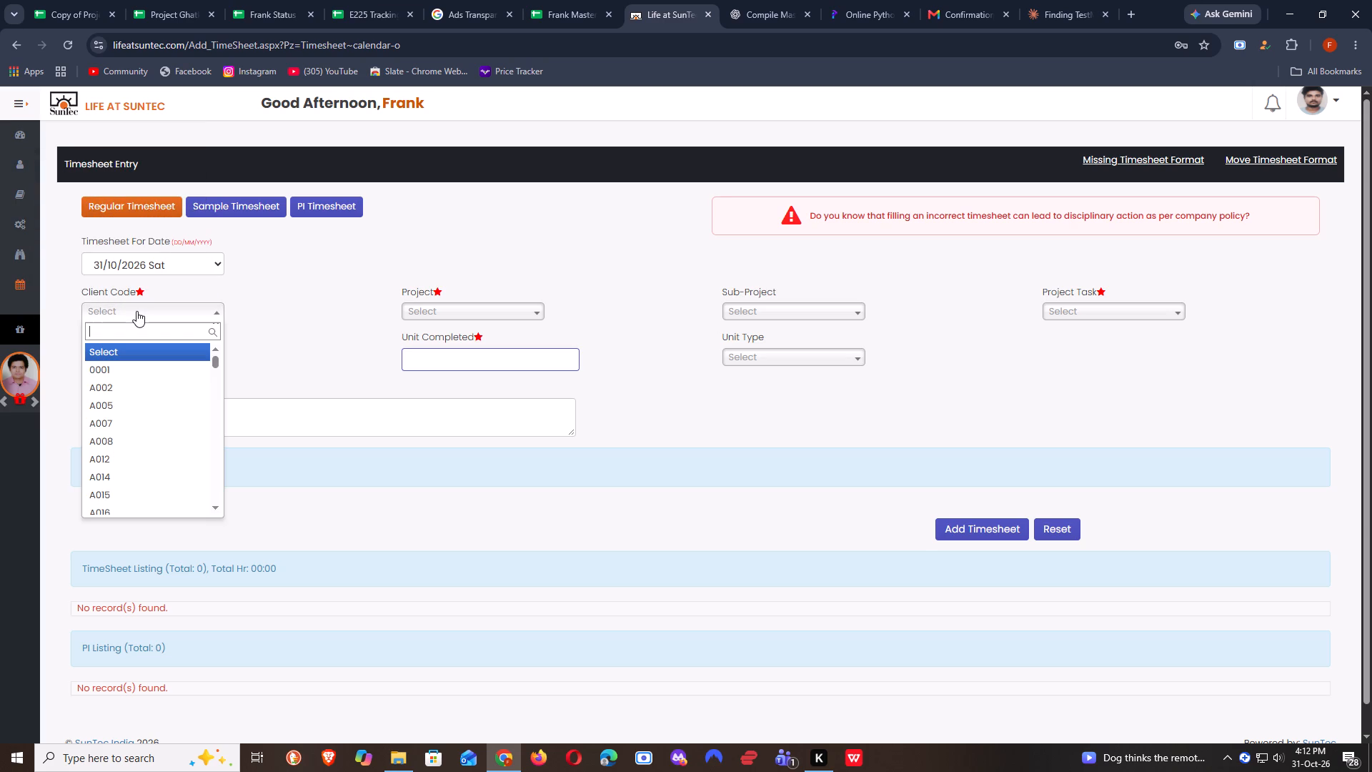
text(e2)
key(2)
key(5)
click(126, 358)
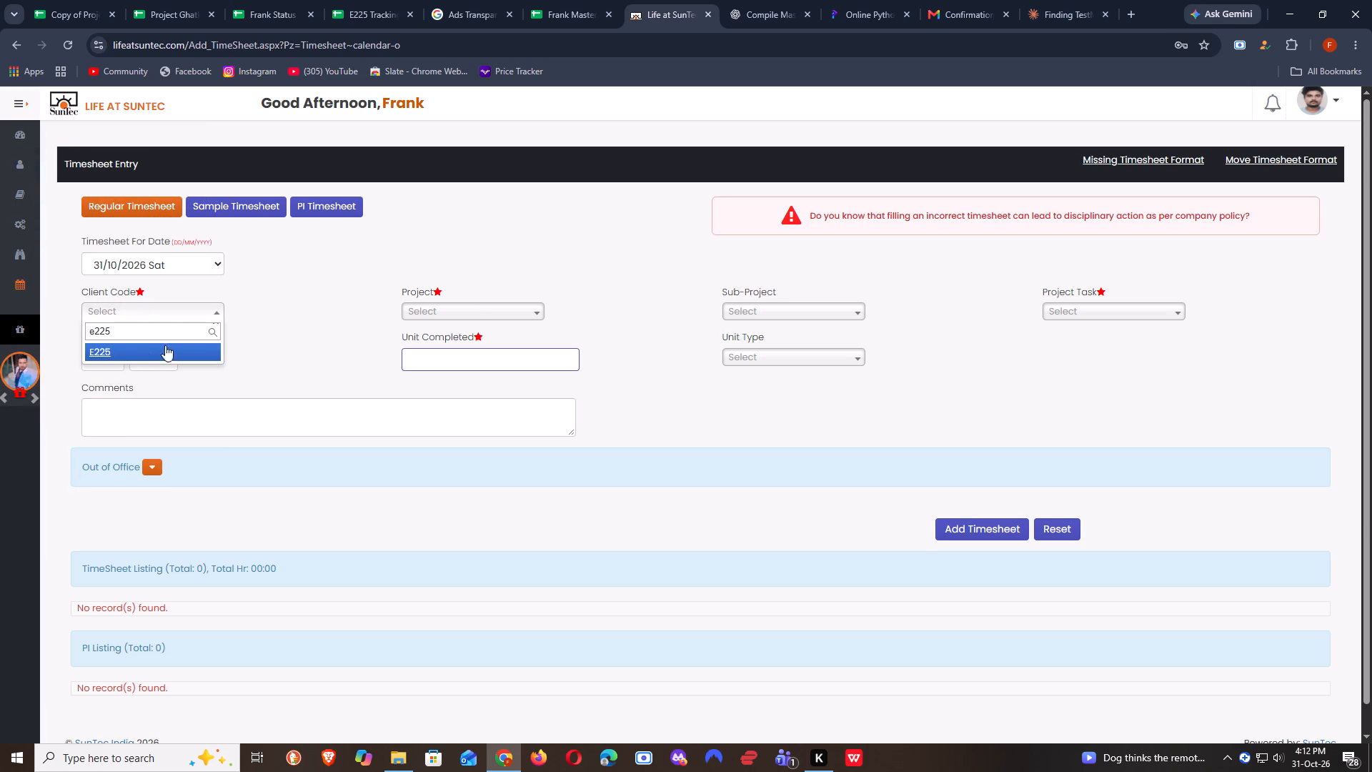
click(474, 307)
click(442, 372)
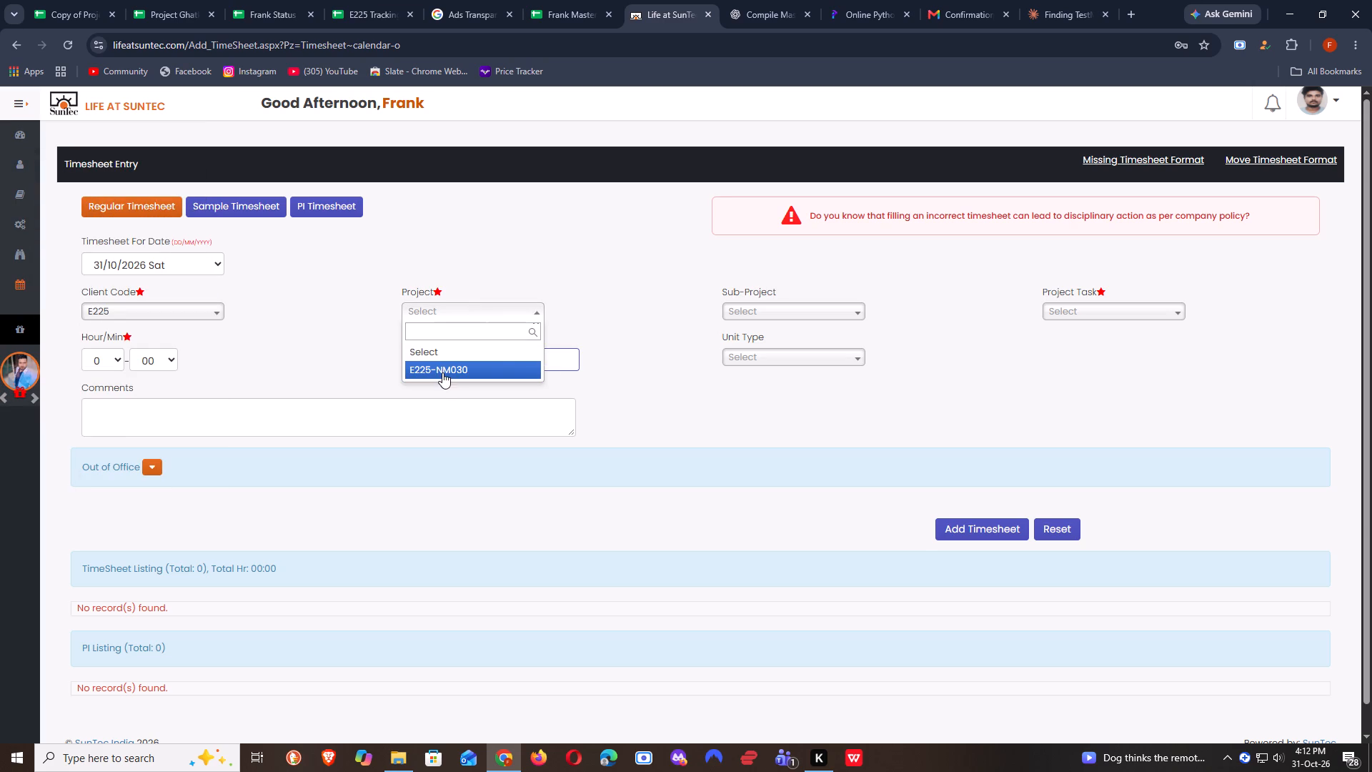
click(605, 349)
Switch to ExpressVPN, disconnect the UK - London connection and close its window.
click(761, 766)
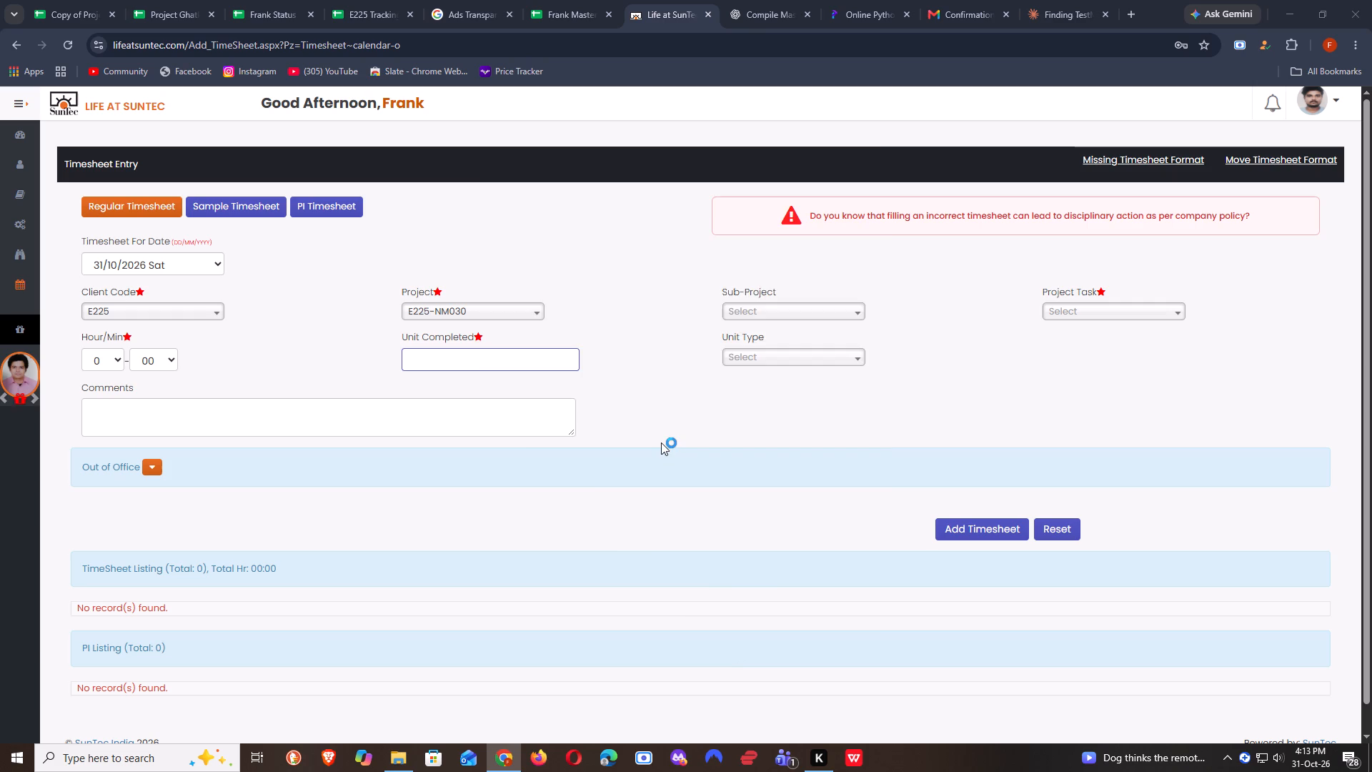
click(710, 276)
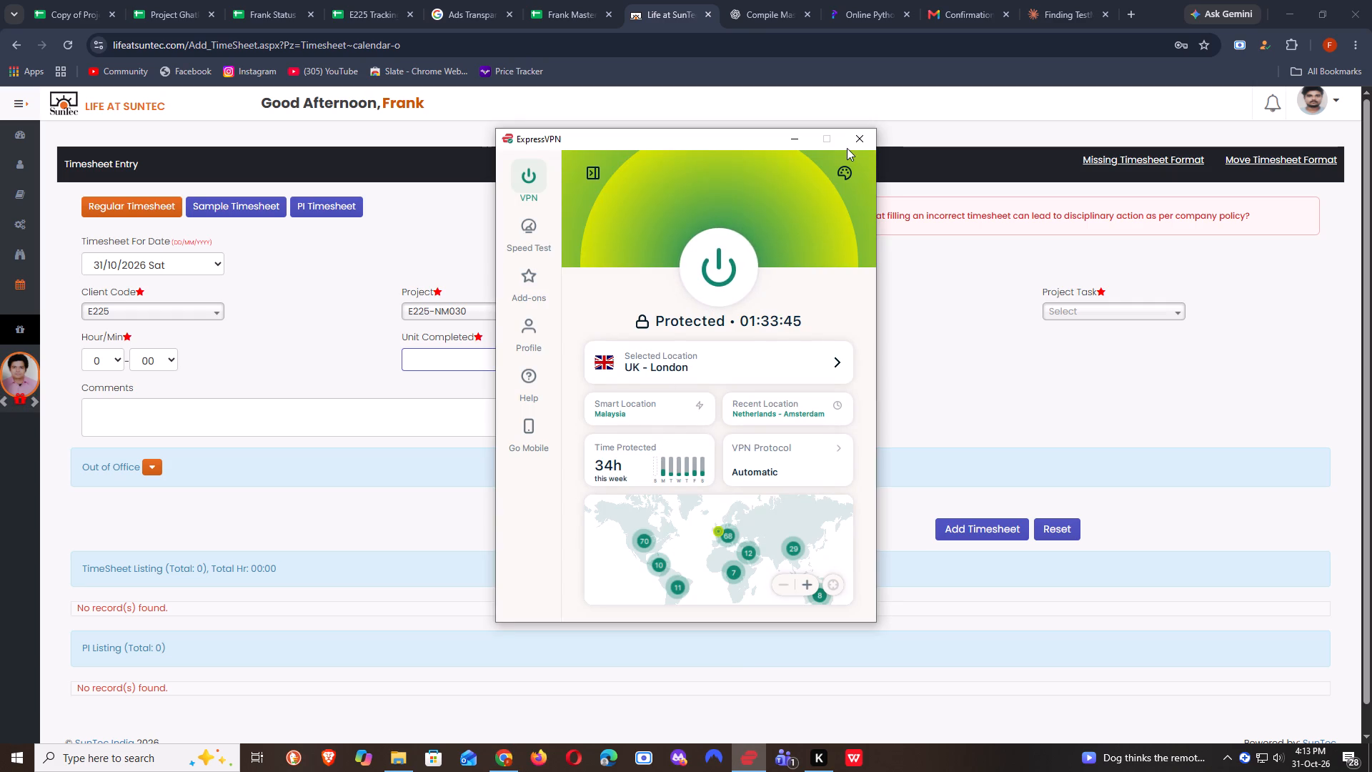
click(852, 142)
Set the timesheet's project task to Google Ads Click and its time to 8 hours 00 minutes.
click(356, 281)
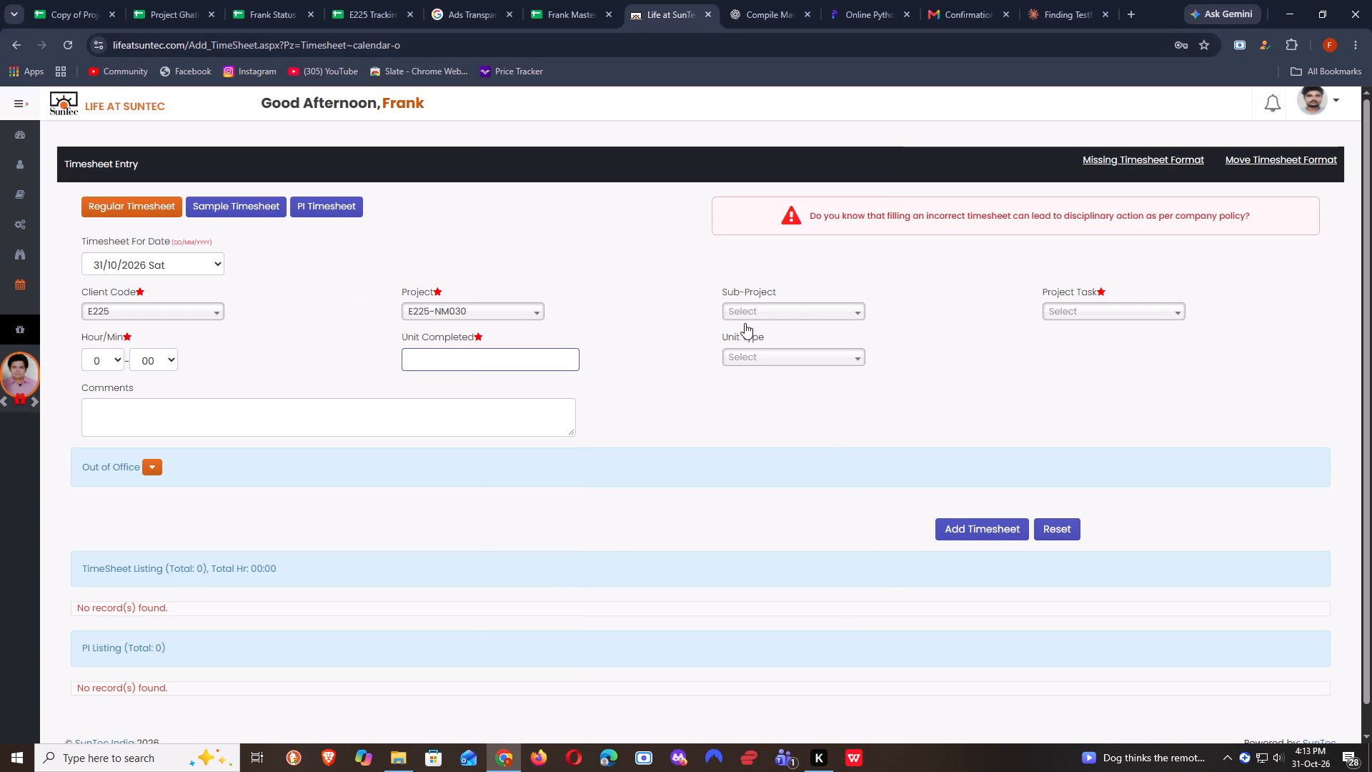
click(1059, 307)
text(ads)
click(1062, 349)
click(123, 369)
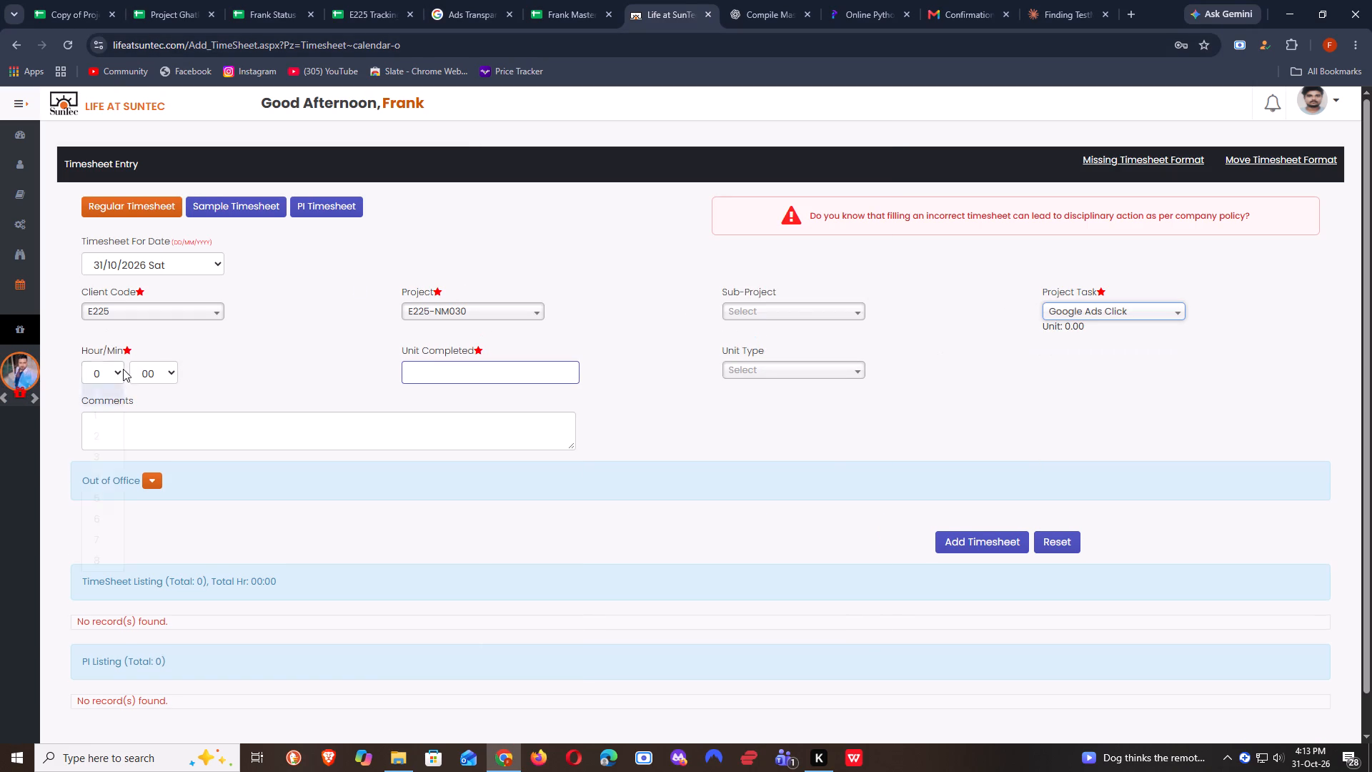
click(104, 553)
click(295, 324)
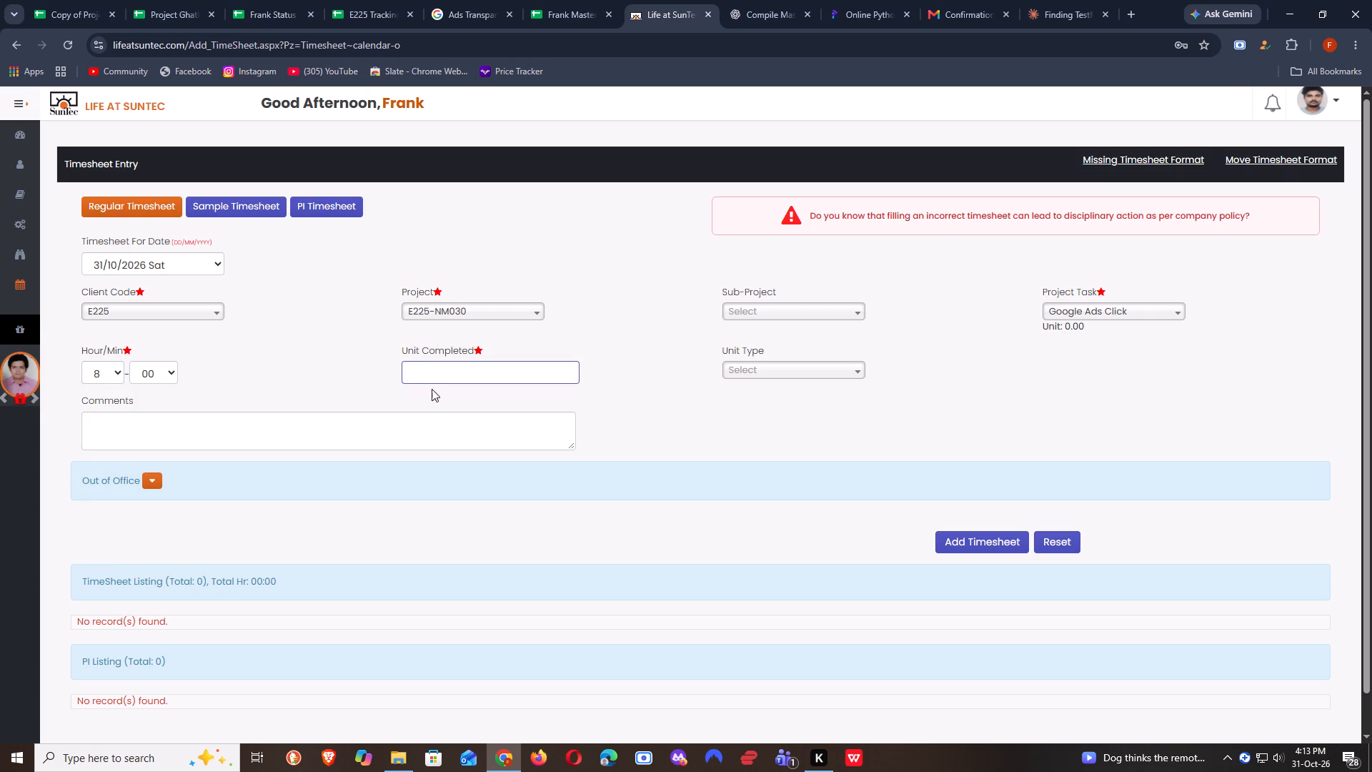
click(432, 367)
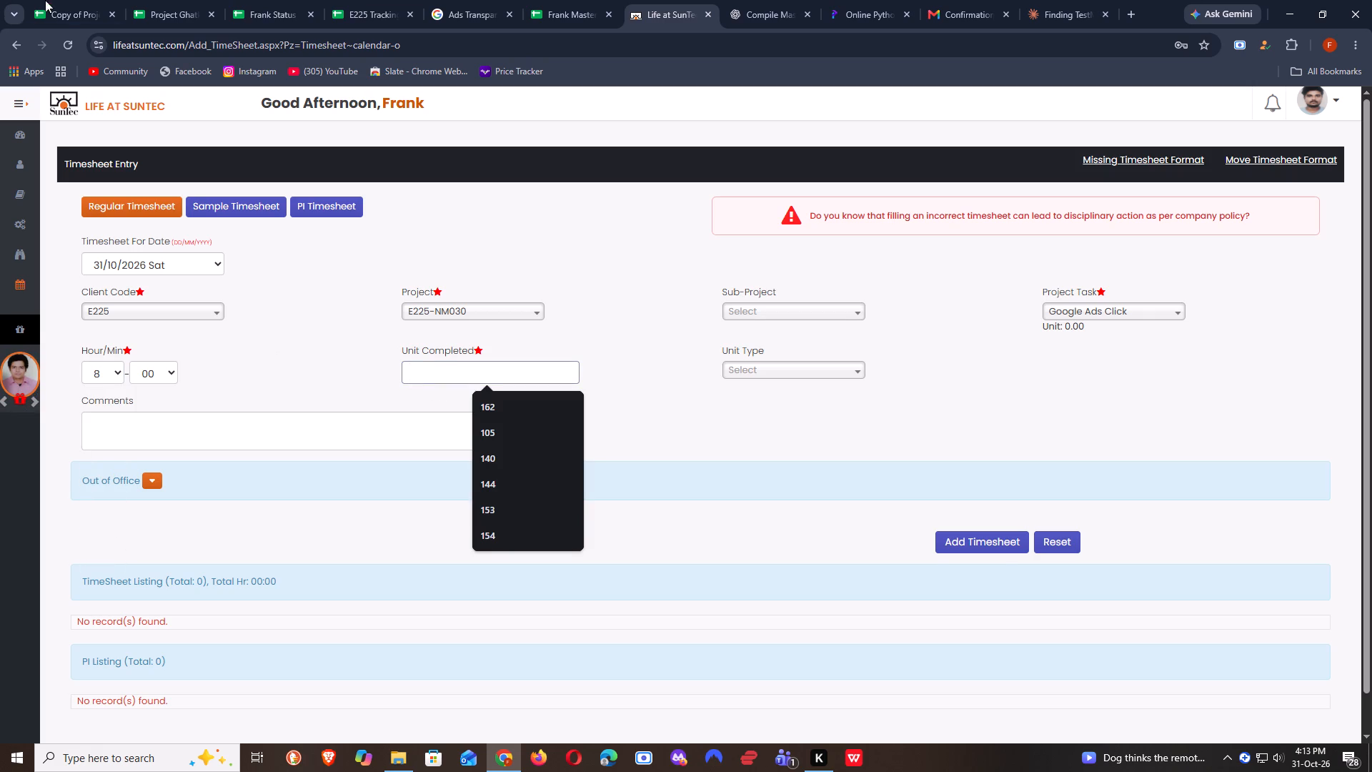
Look through the Fill Details and Ads Click sheets of Frank Status Tracker new 1 for the day's ad counts.
click(80, 0)
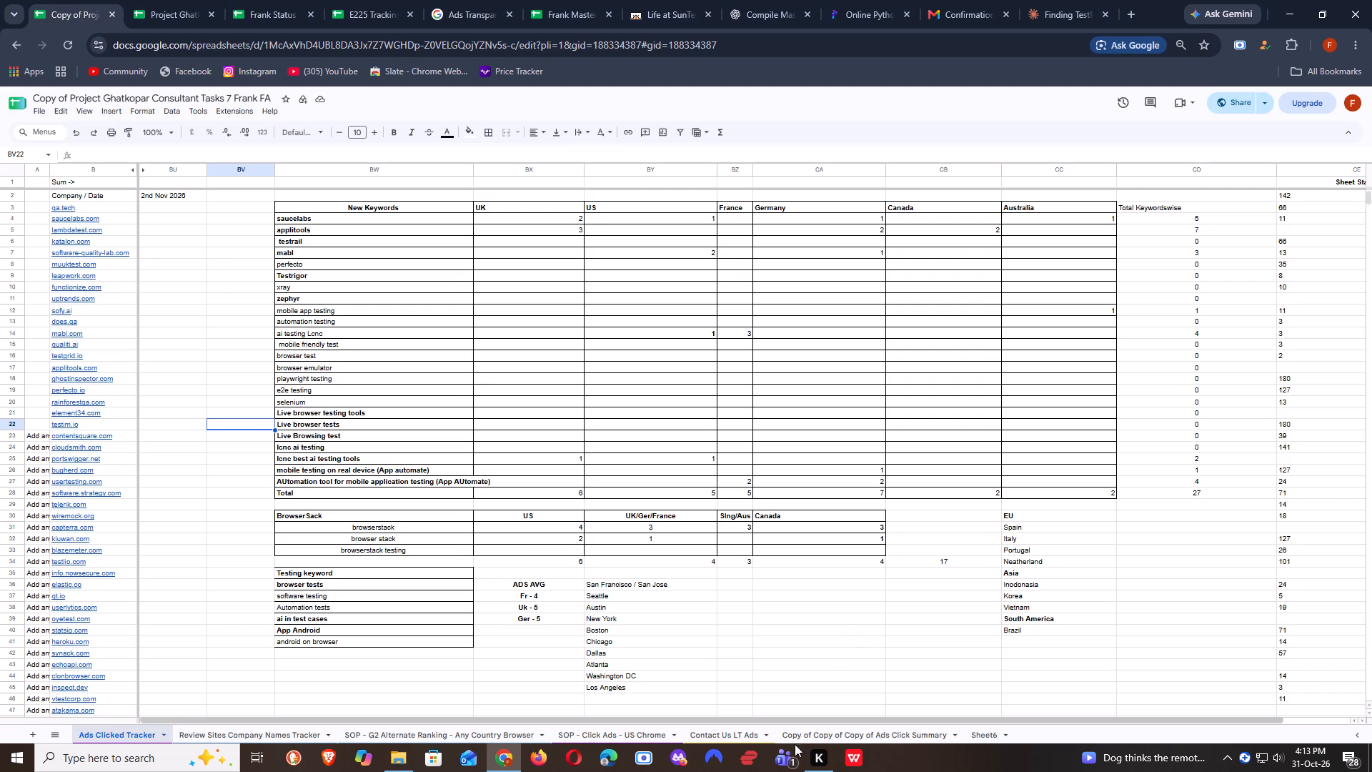
click(194, 0)
click(277, 0)
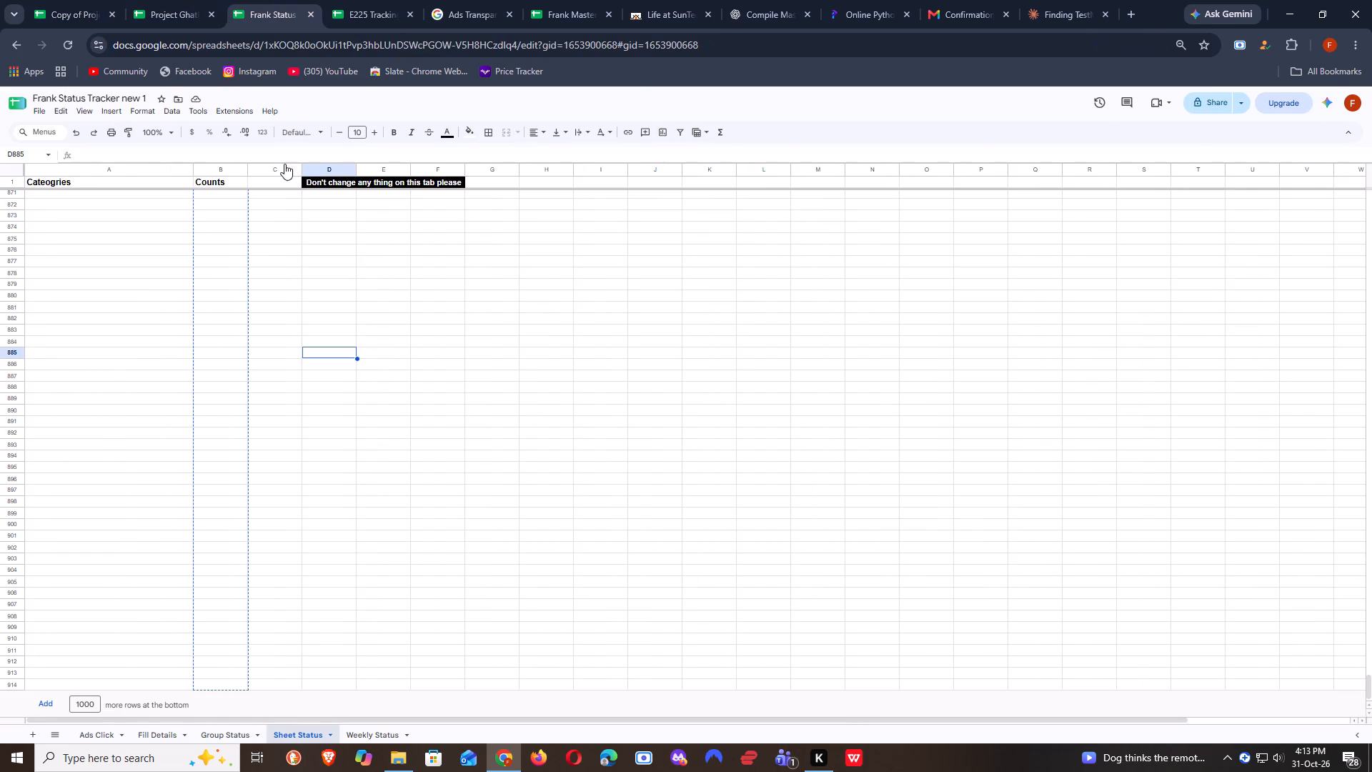
click(387, 414)
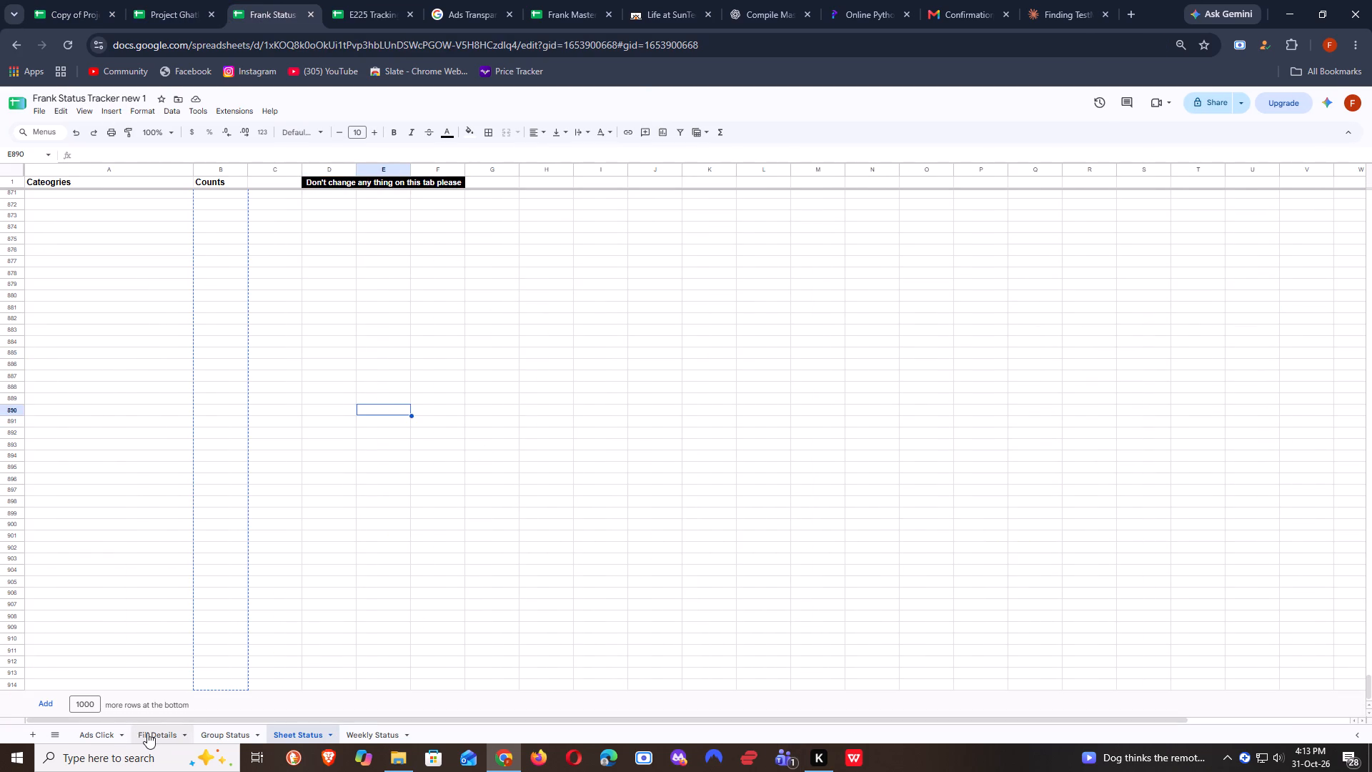
click(147, 733)
scroll(437, 585, up, 4)
click(354, 312)
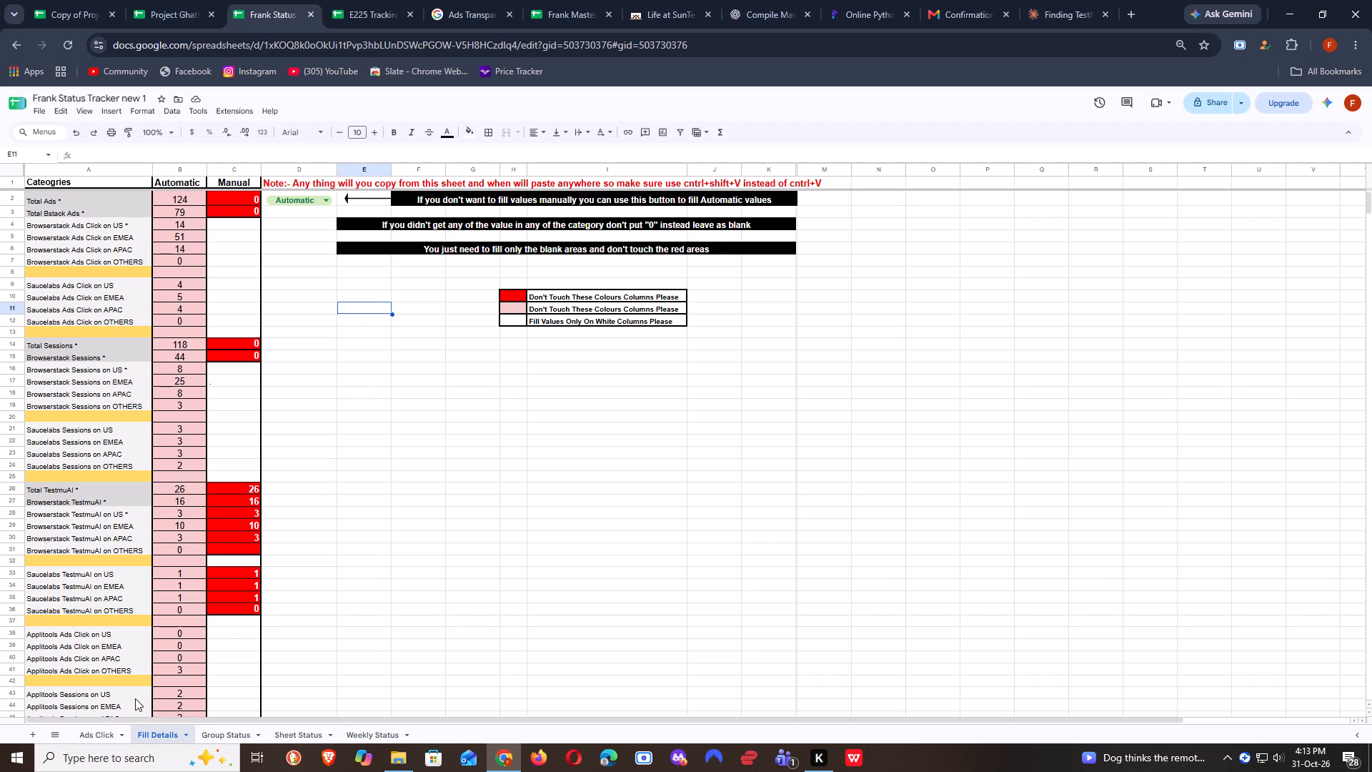
click(94, 733)
scroll(271, 642, up, 6)
click(299, 548)
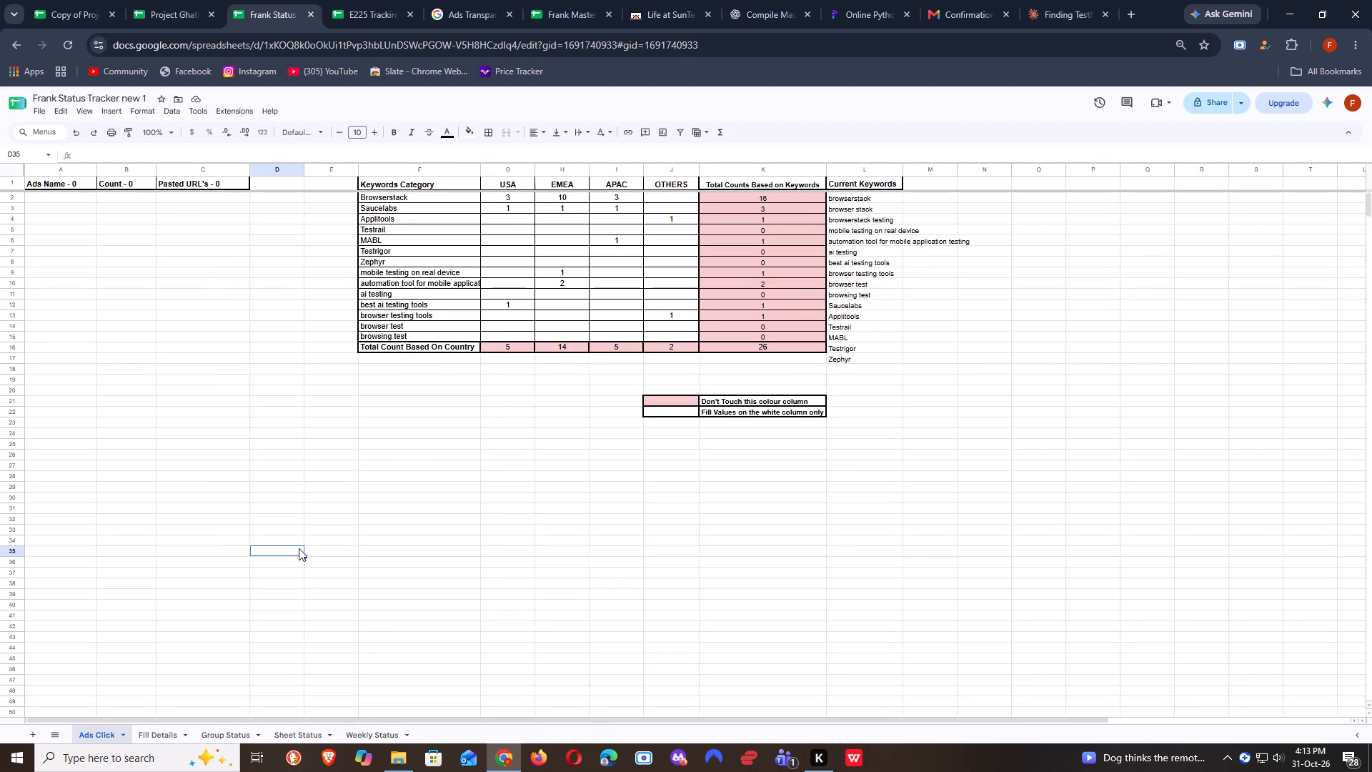
Compare the 31-Oct-26 total in Project Ghatkopar's Ads Clicked Tracker with the Total Ads count in Fill Details.
click(98, 0)
click(270, 317)
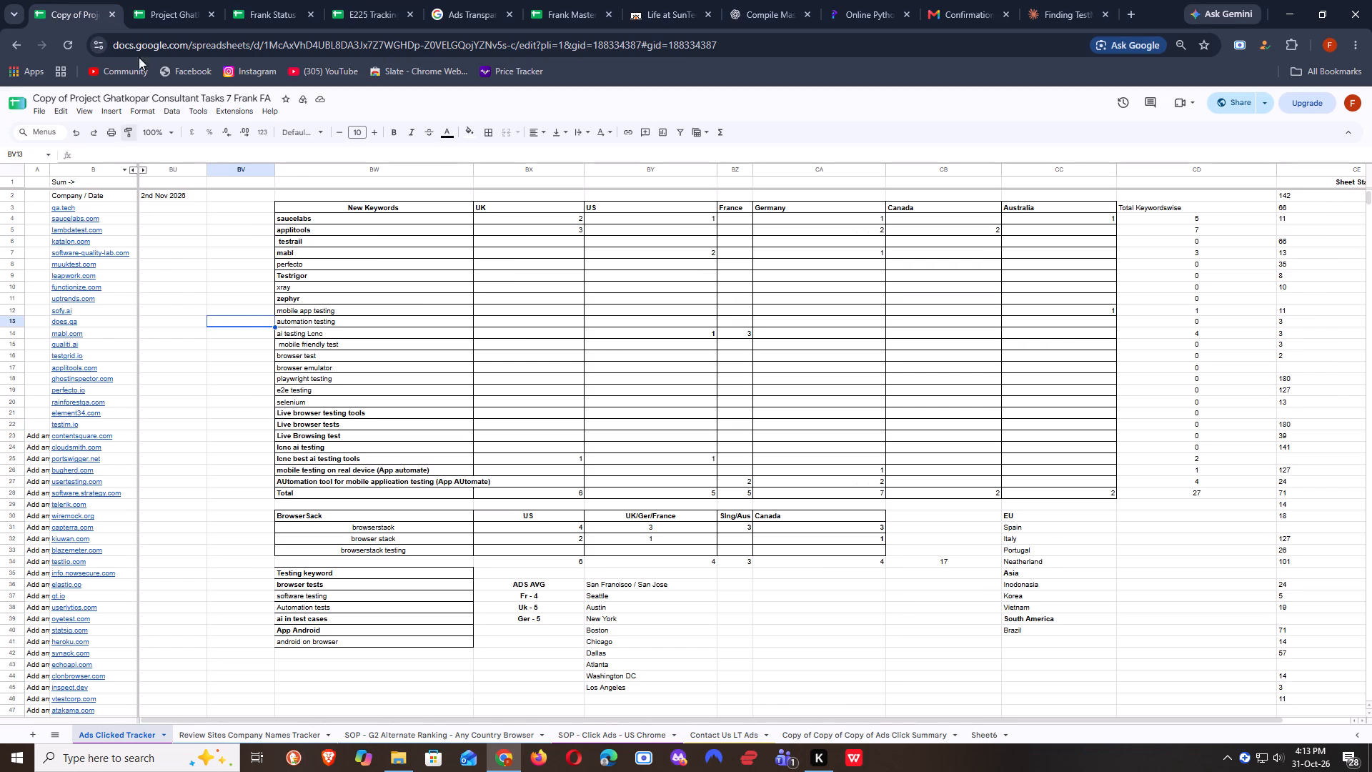
click(184, 0)
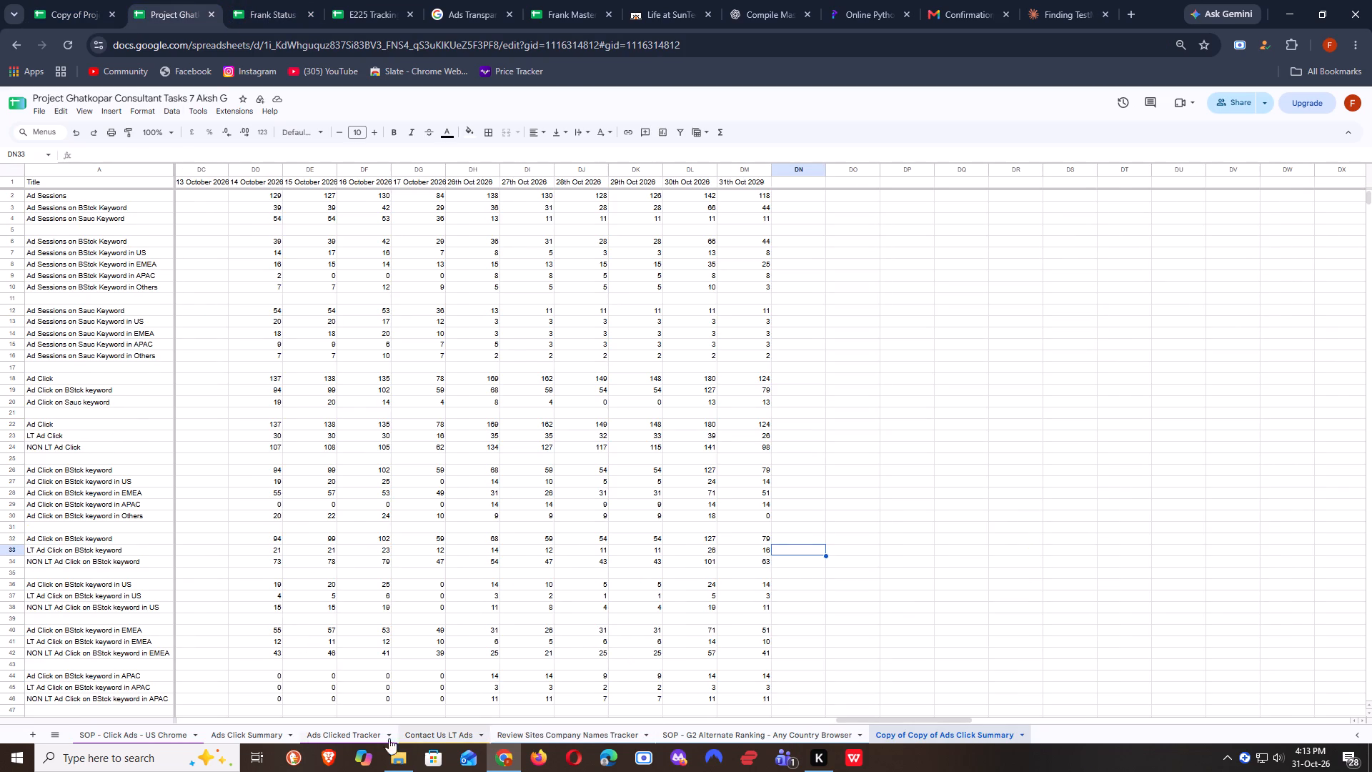
click(324, 734)
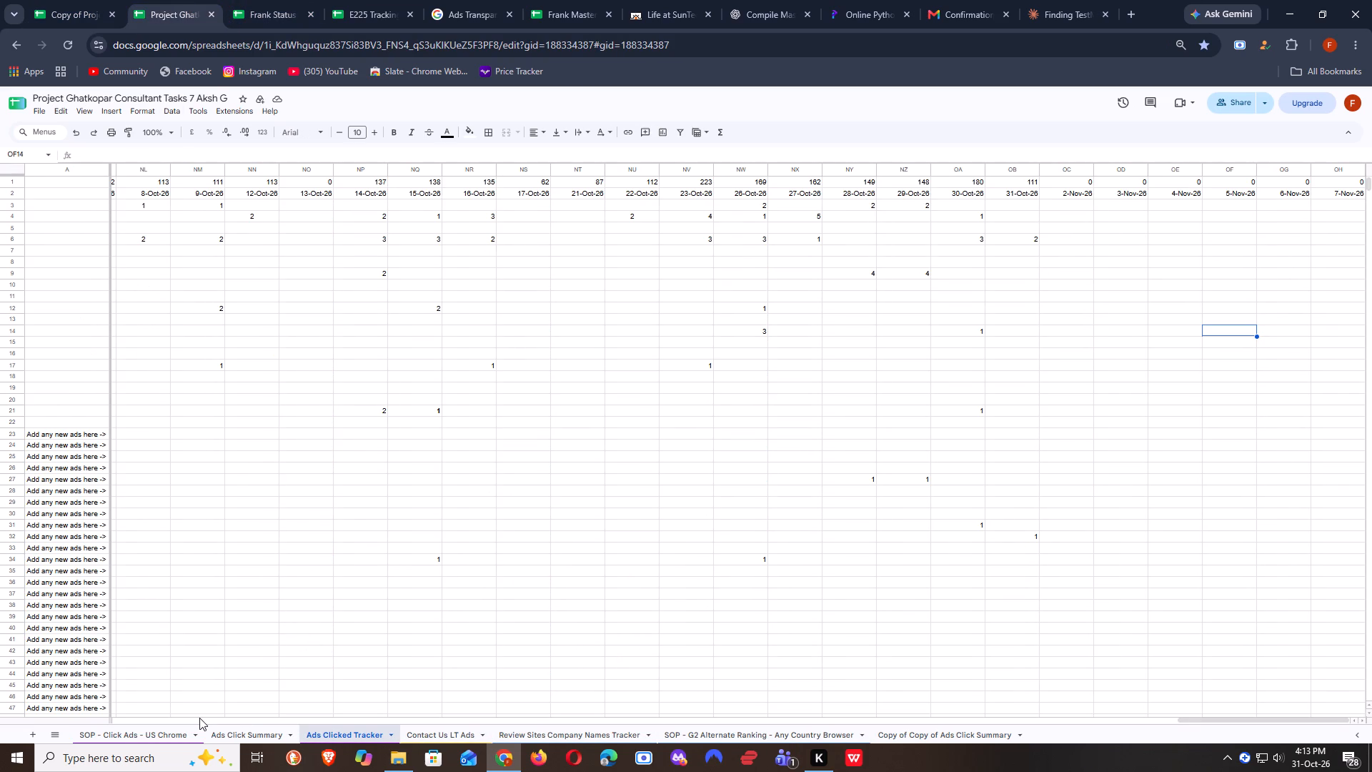
scroll(1025, 505, up, 5)
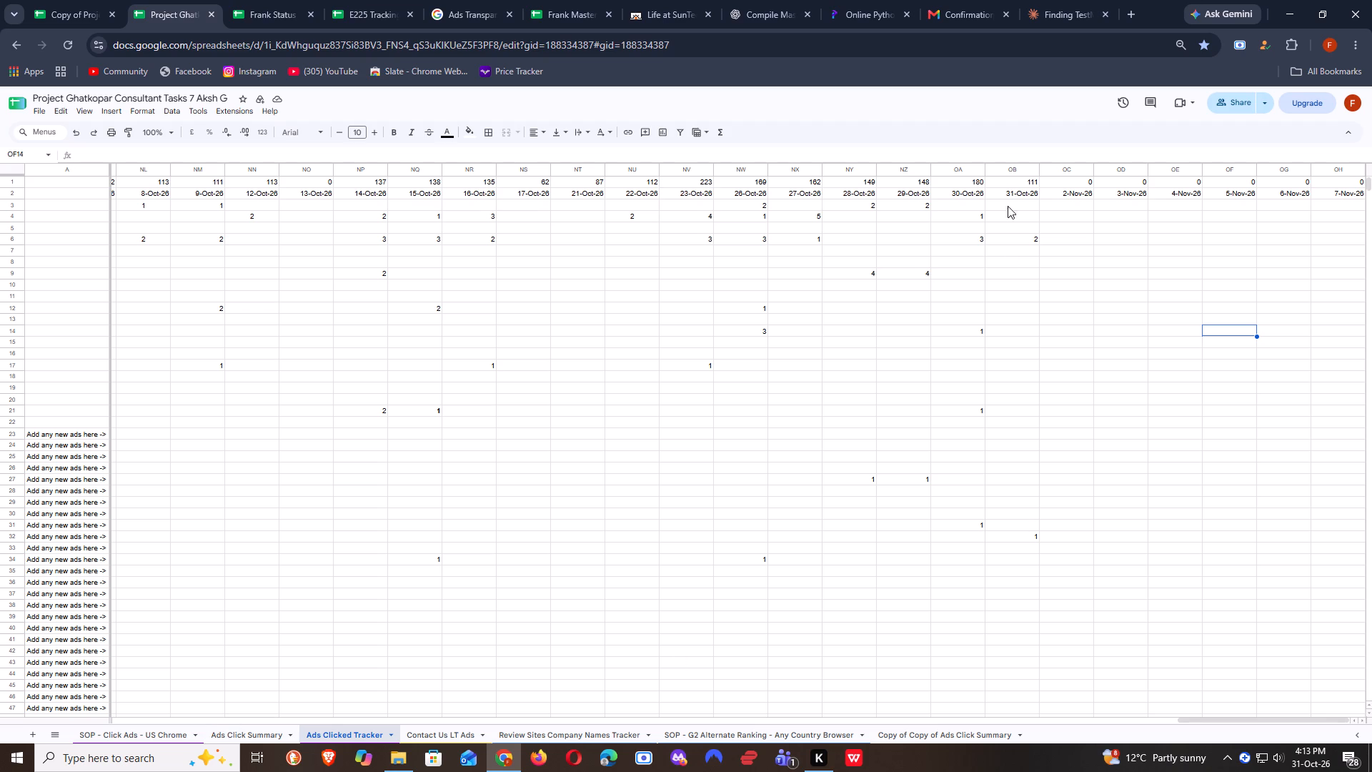
click(271, 0)
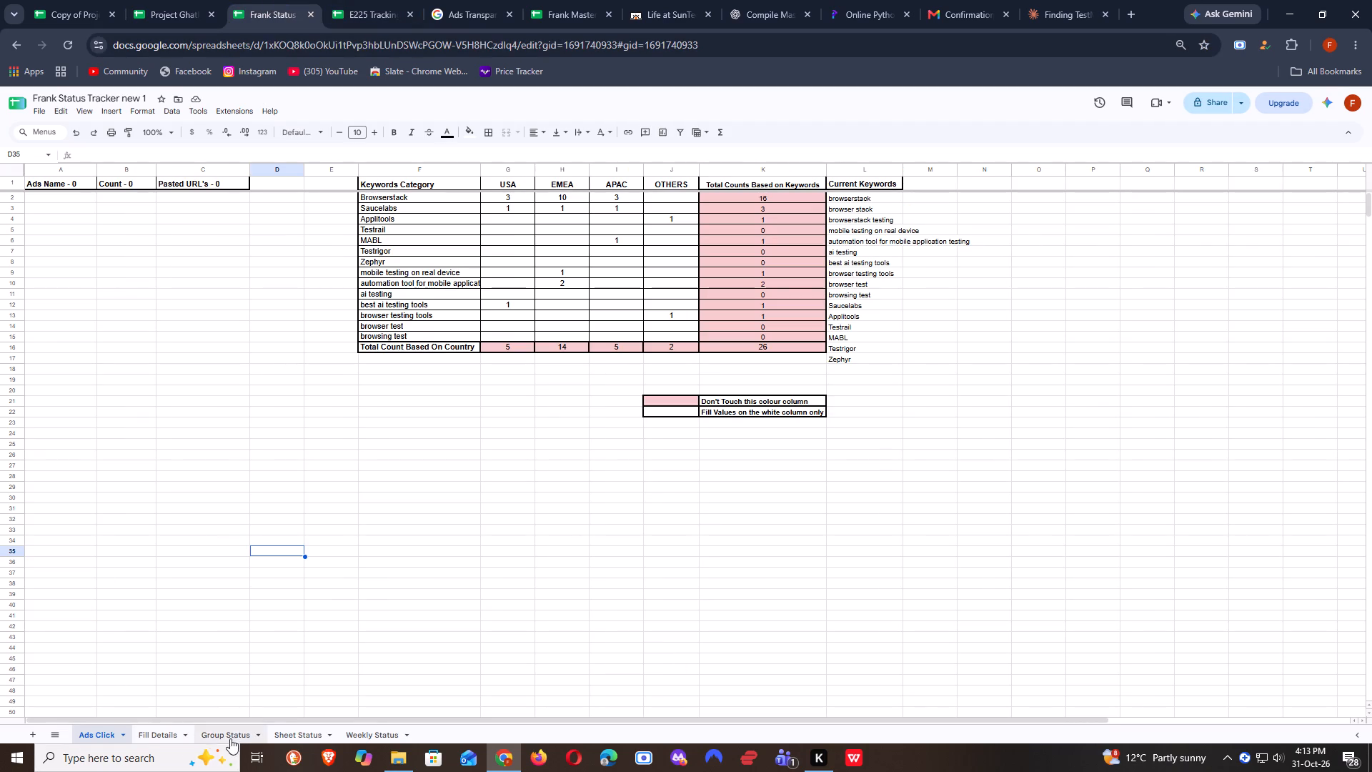
click(160, 729)
scroll(333, 600, up, 5)
click(433, 452)
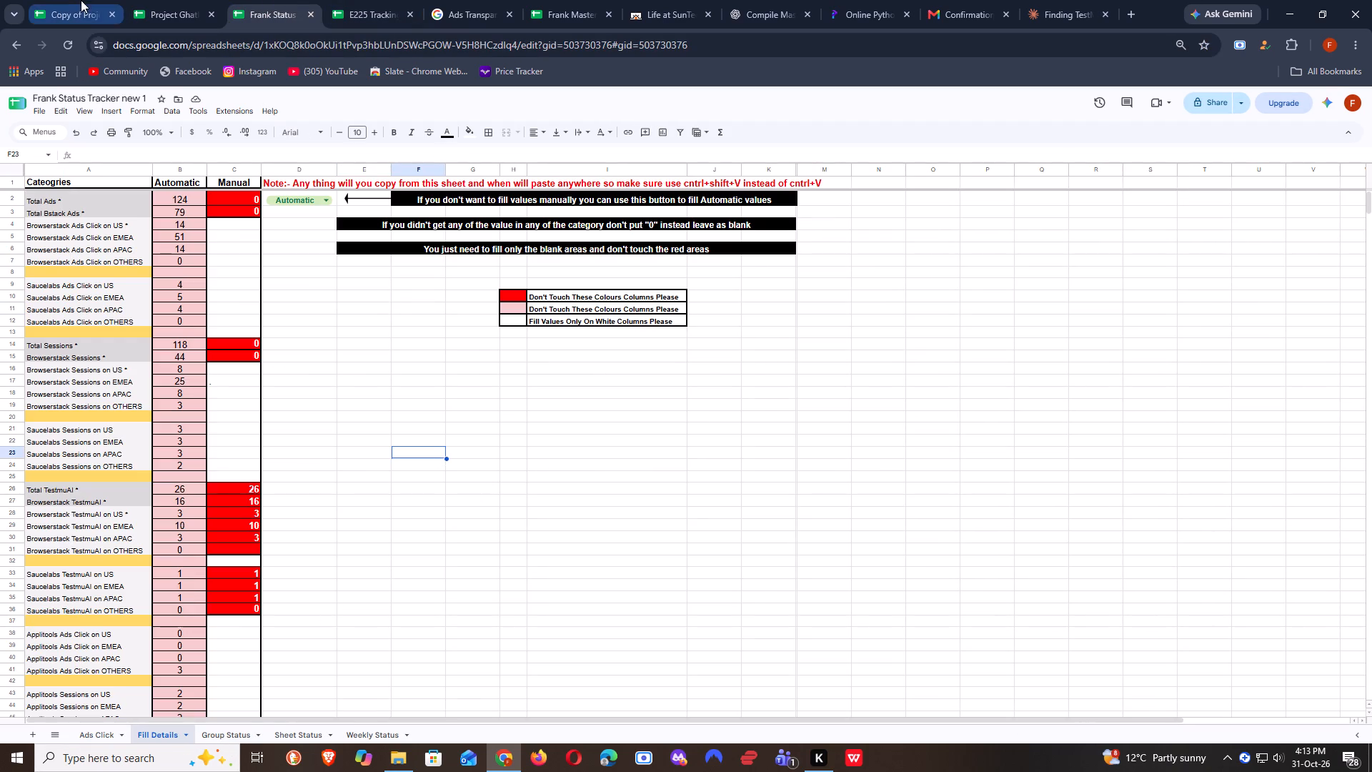
In Project Ghatkopar's Ads Clicked Tracker, enter 5 in row 4 and 3 in row 19 of the 31-Oct-26 column.
click(139, 0)
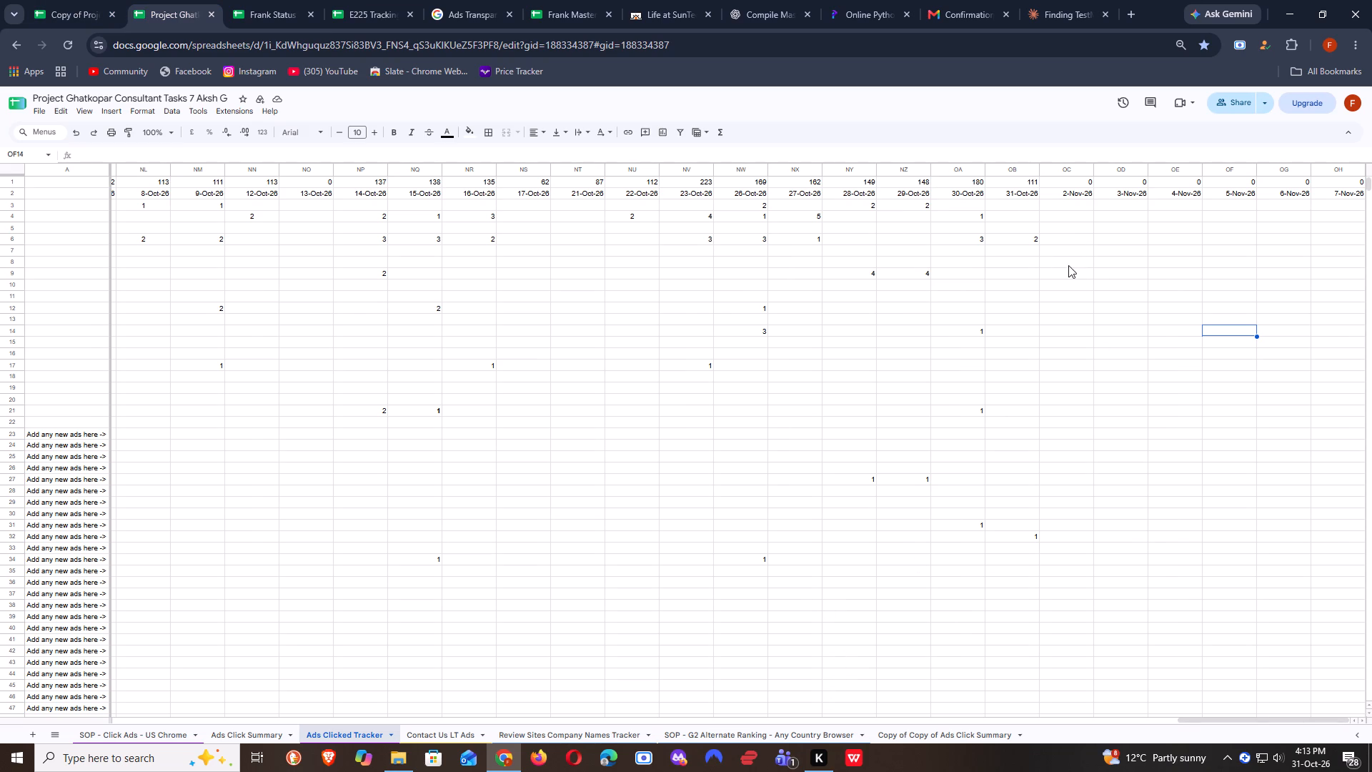
click(1018, 212)
key(5)
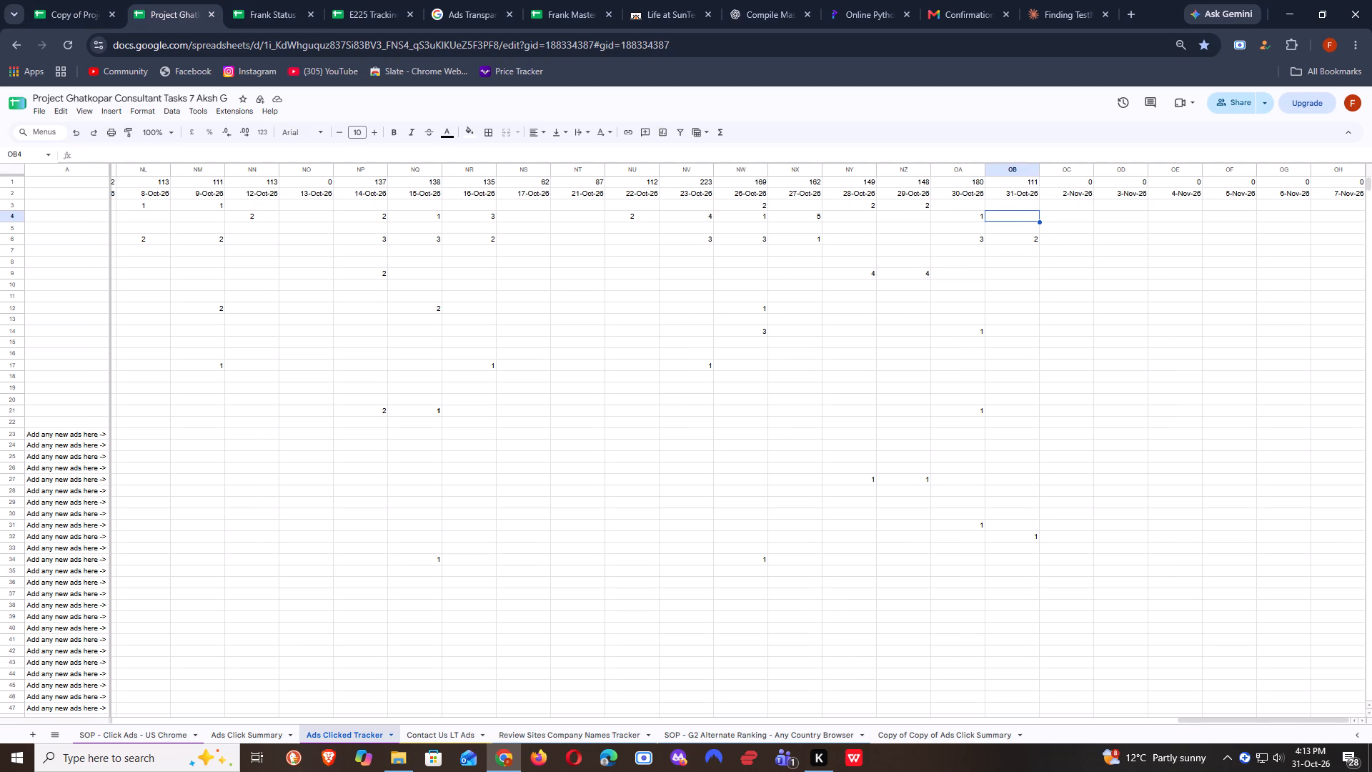
click(1102, 345)
scroll(984, 341, down, 9)
scroll(999, 342, up, 11)
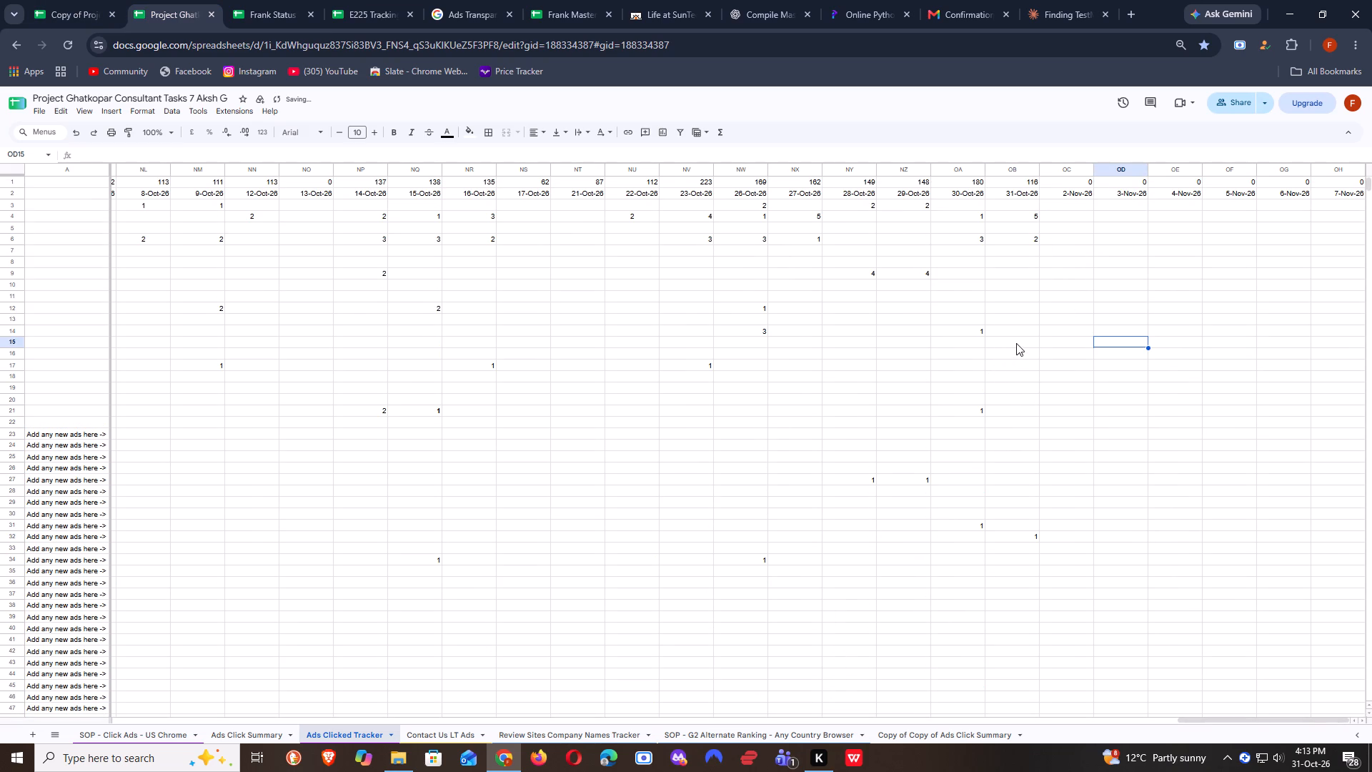
click(1021, 390)
key(3)
click(1025, 390)
scroll(1126, 393, down, 4)
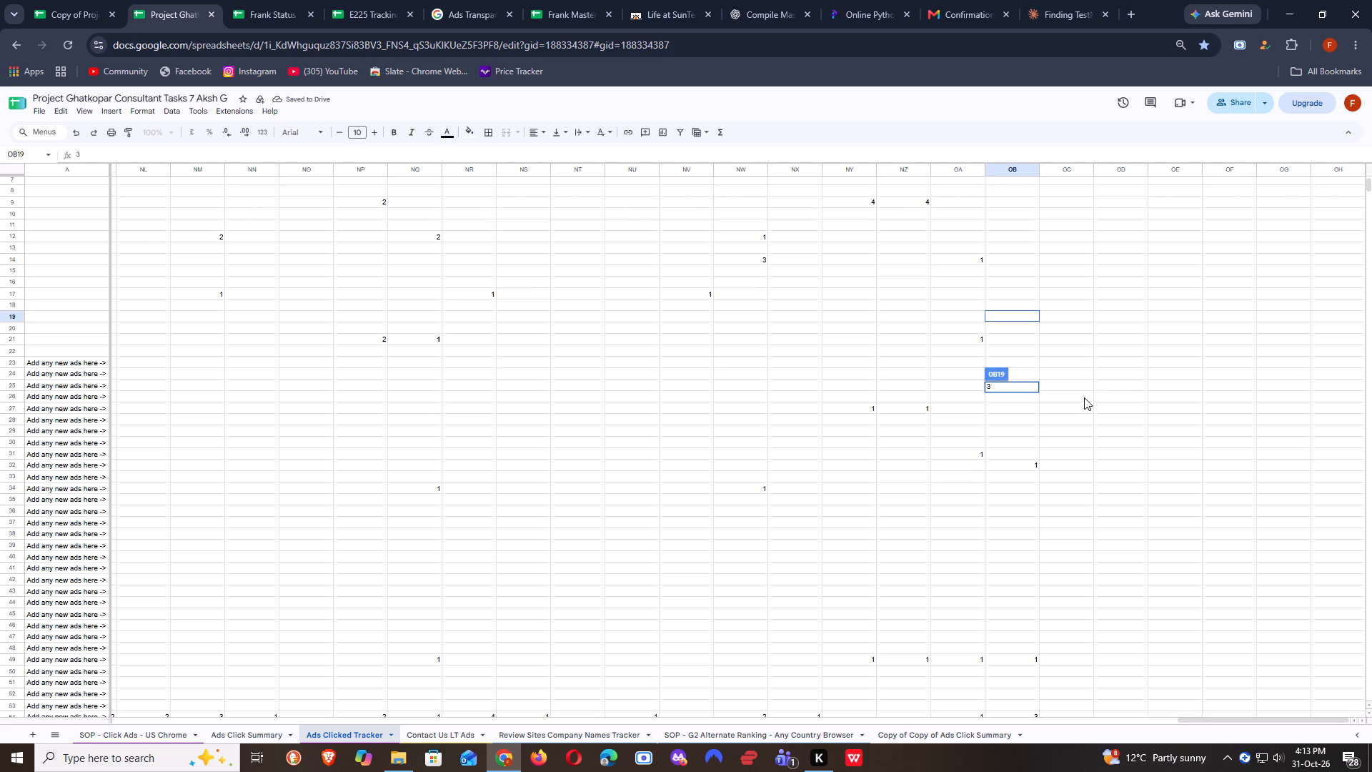
click(1083, 402)
Set the 31-Oct-26 count in row 49 to 2.
click(1017, 555)
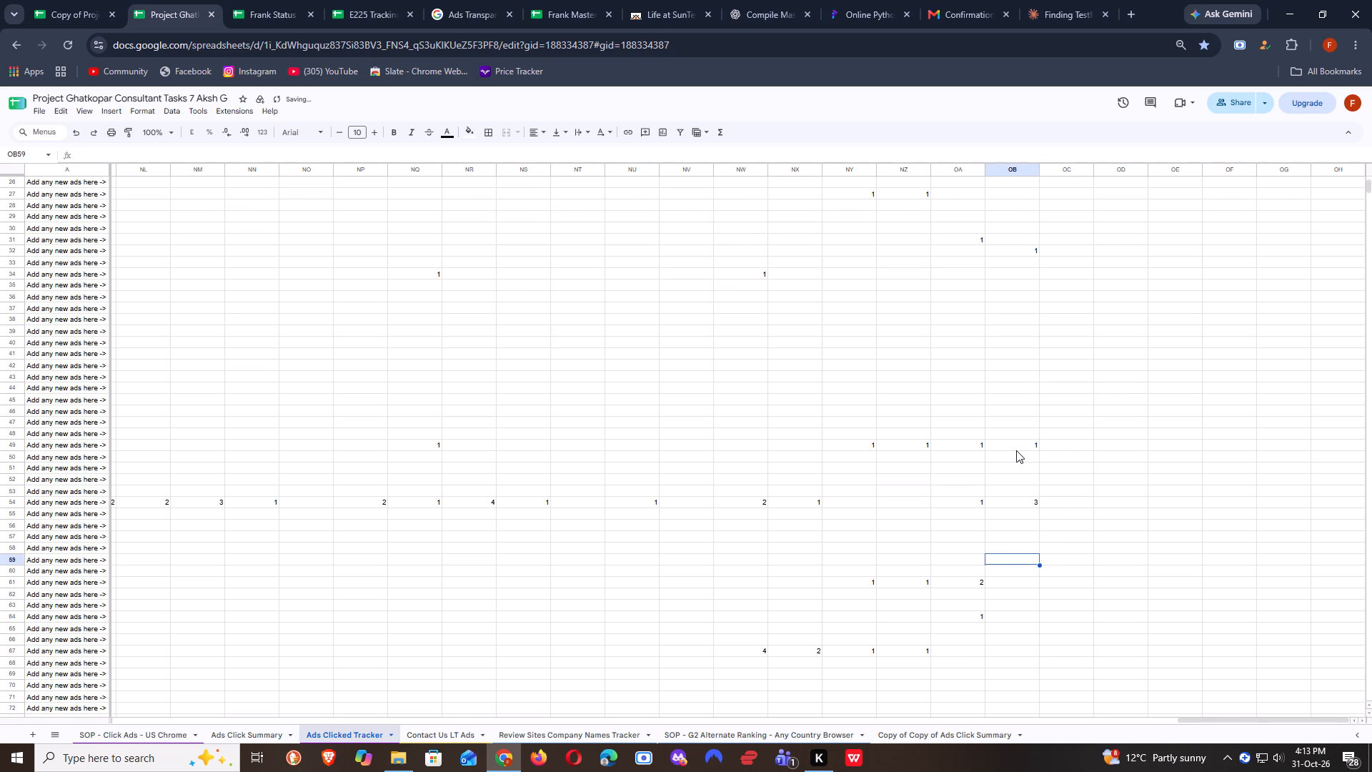
click(1015, 447)
key(2)
click(1198, 478)
Set the 31-Oct-26 count in row 235 to 3 and enter 2 in row 245.
scroll(1037, 452, up, 12)
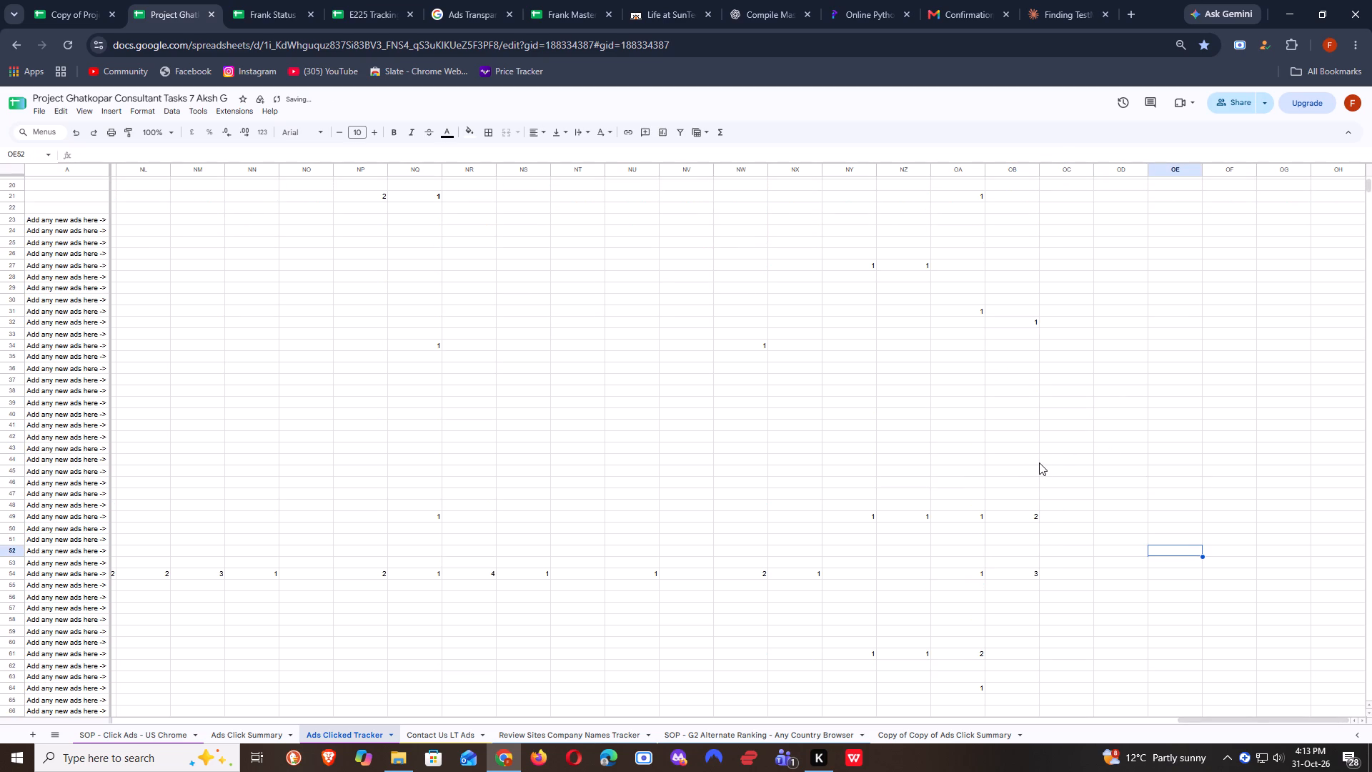
scroll(1039, 462, up, 1)
scroll(1021, 530, down, 20)
scroll(1021, 530, down, 6)
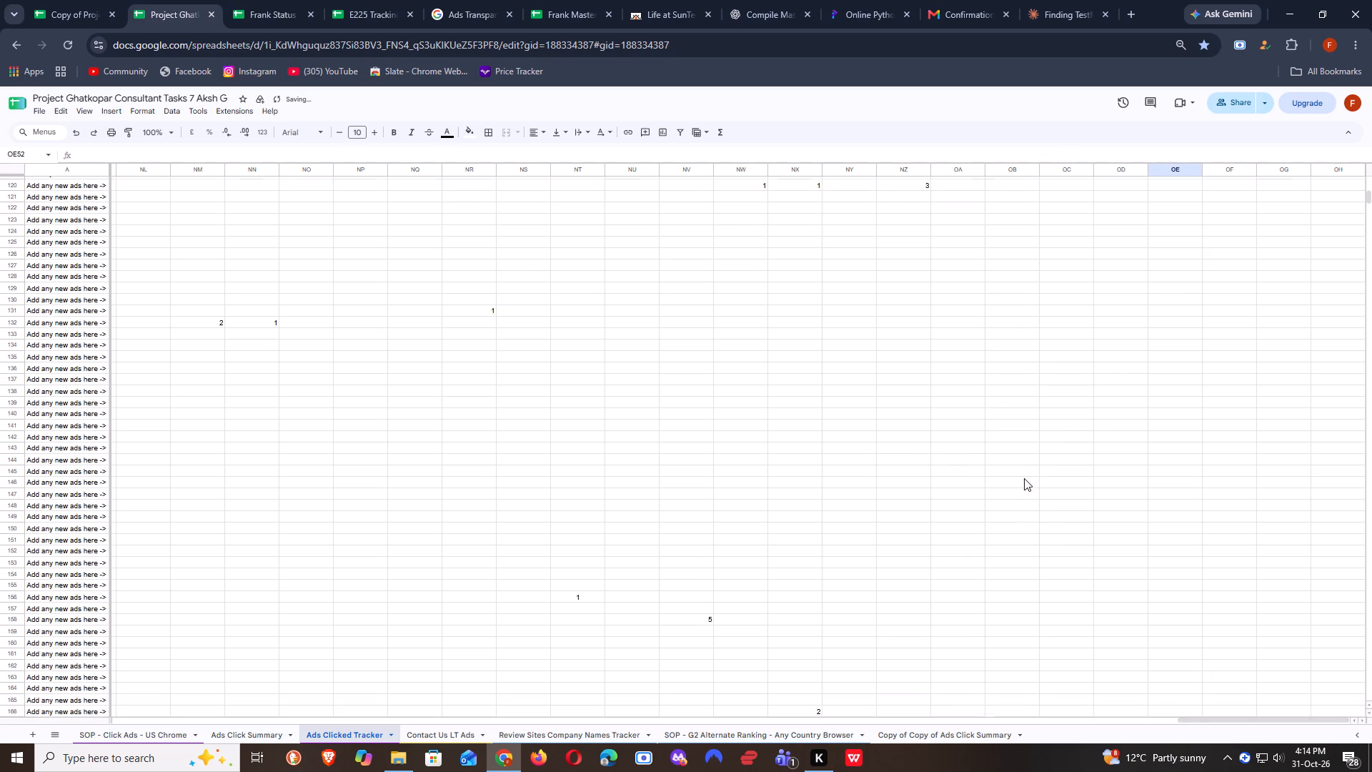
scroll(1024, 478, down, 3)
scroll(1019, 486, up, 1)
scroll(1018, 486, down, 12)
scroll(1002, 329, up, 4)
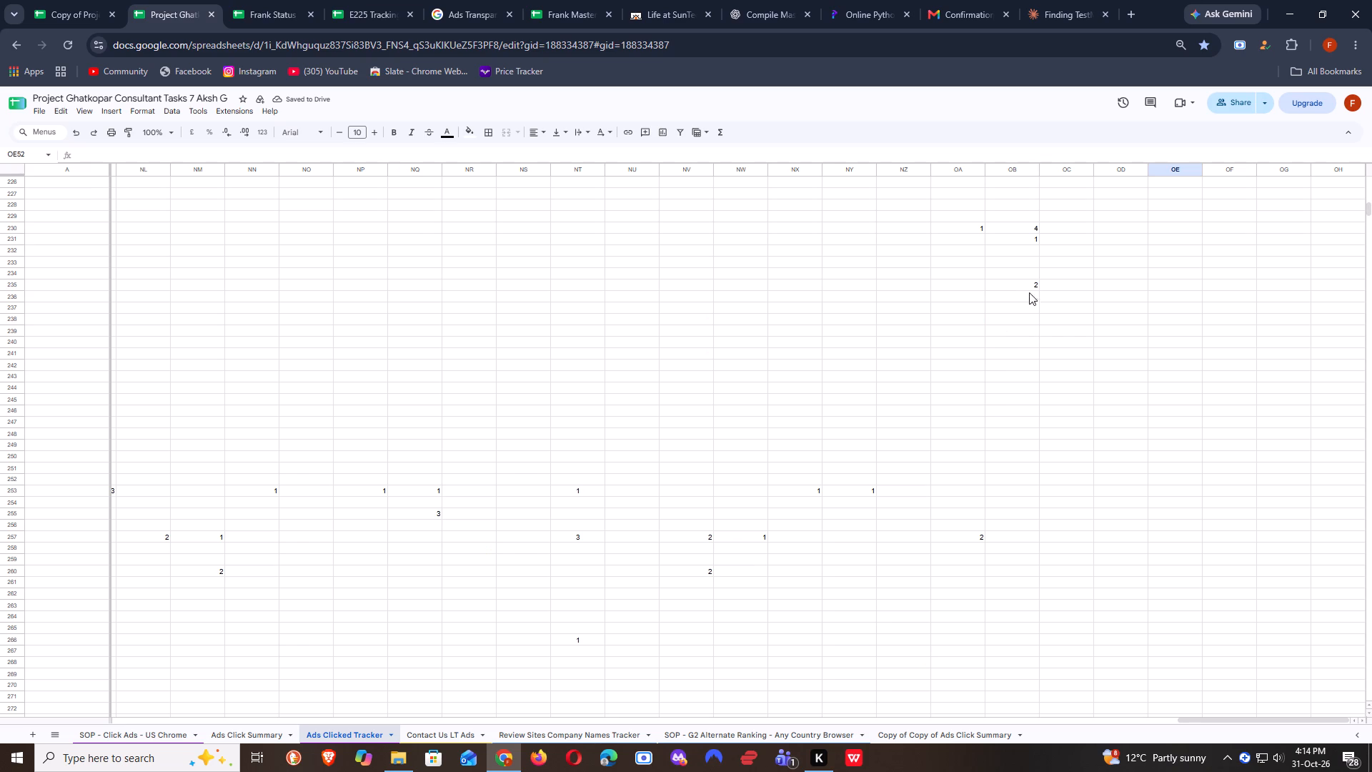
click(1029, 287)
key(3)
click(1012, 402)
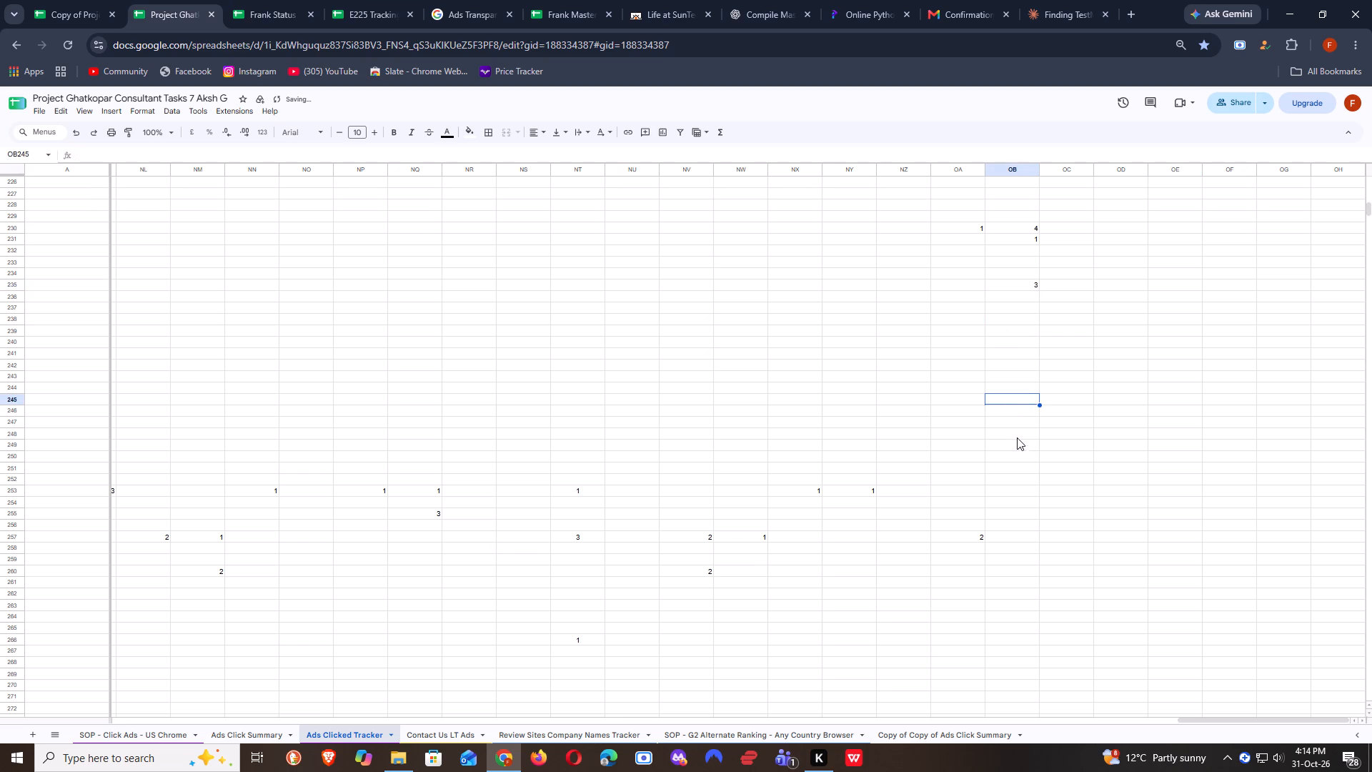
key(2)
click(1192, 414)
Set the 31-Oct-26 count in row 32 to 2 and return to the column's total.
scroll(1054, 429, up, 20)
scroll(1054, 429, up, 8)
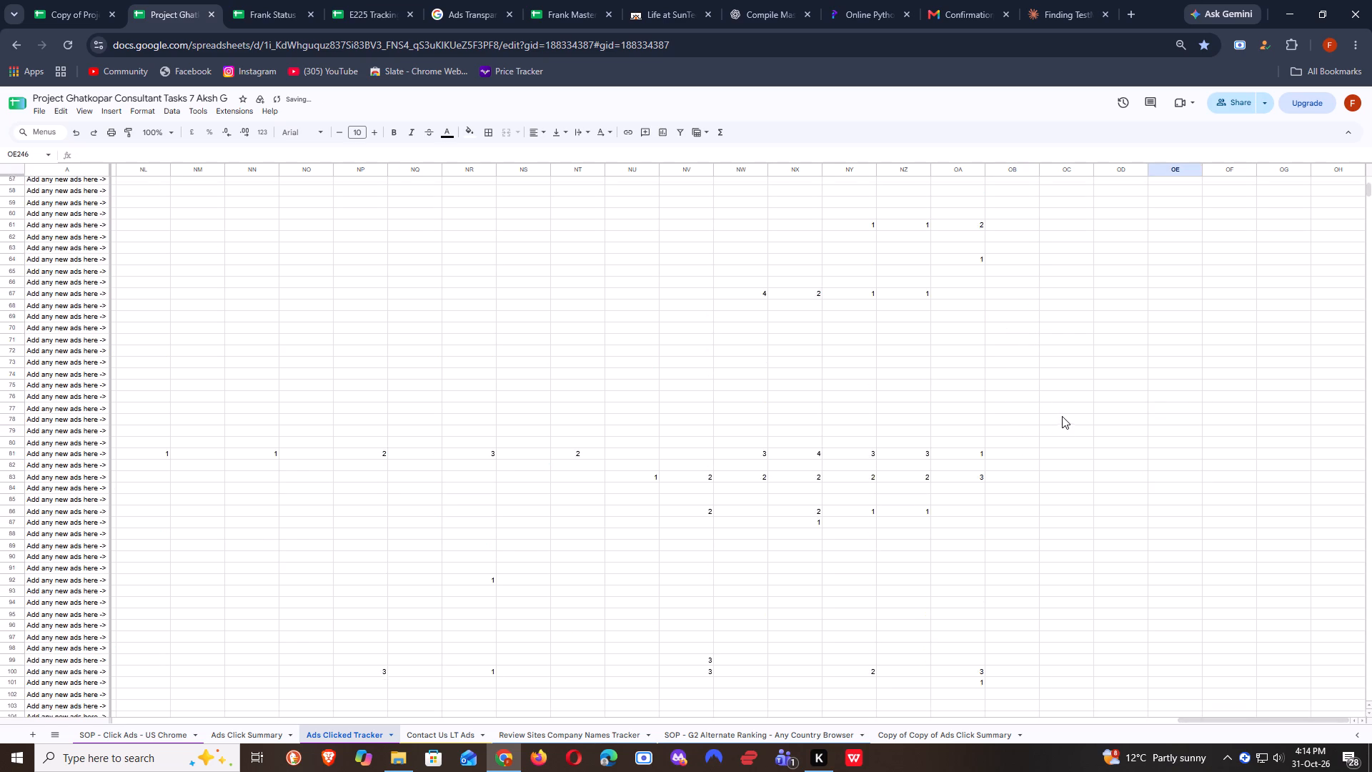
scroll(1062, 416, up, 17)
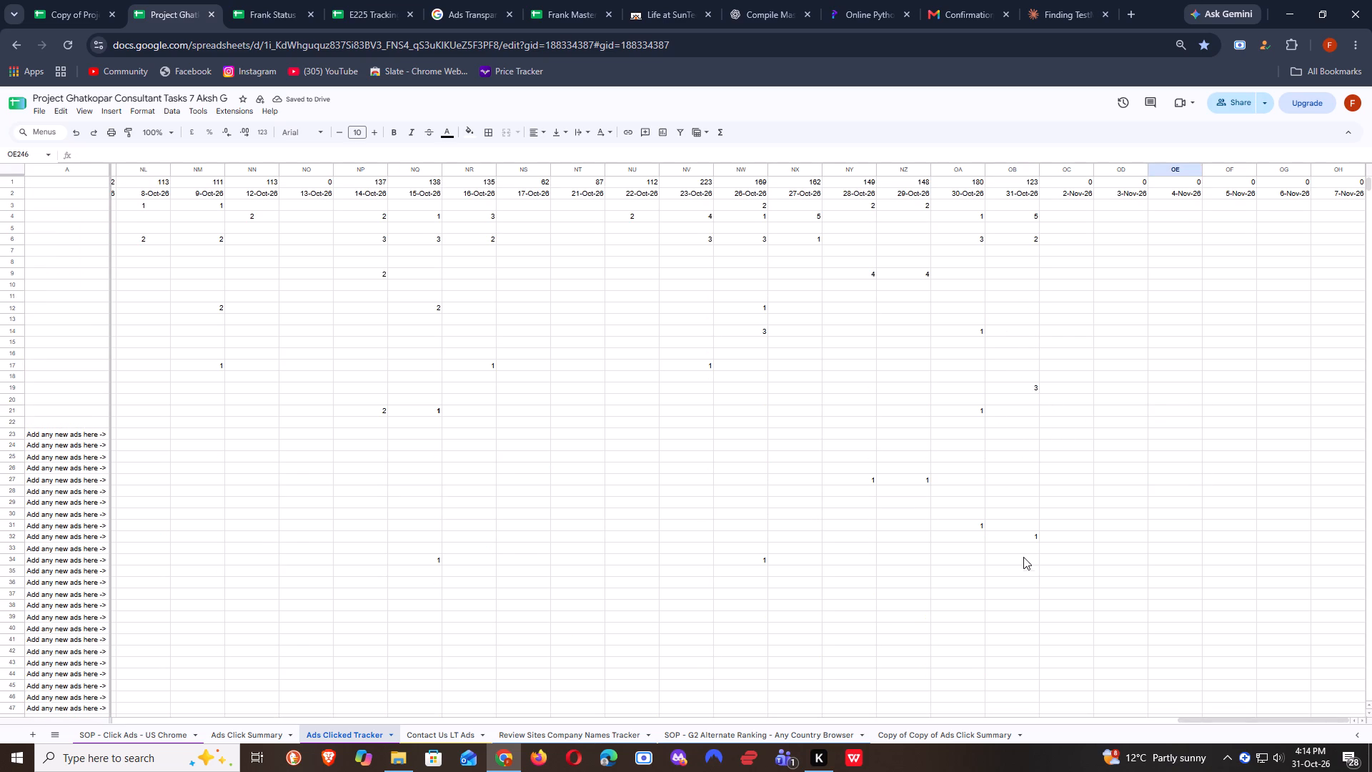
click(1018, 538)
key(2)
click(1316, 537)
scroll(1125, 458, up, 5)
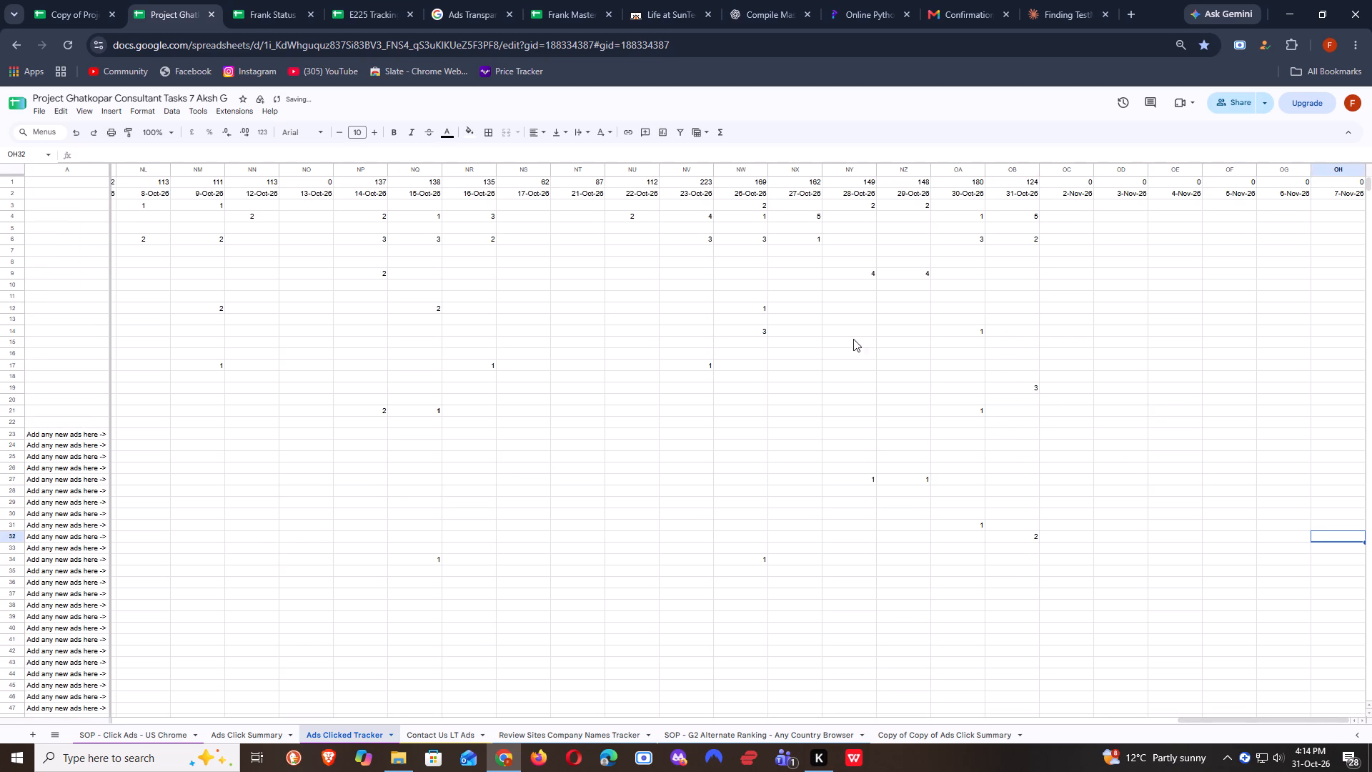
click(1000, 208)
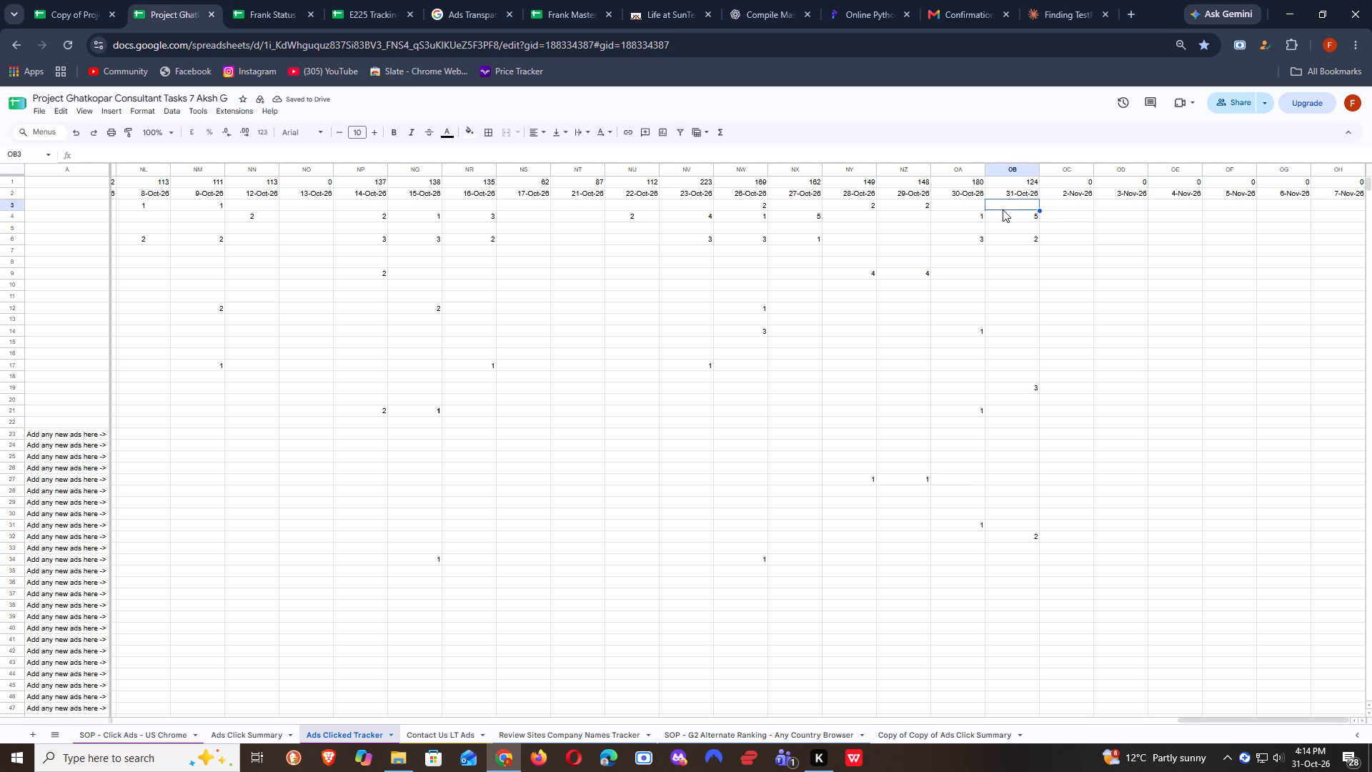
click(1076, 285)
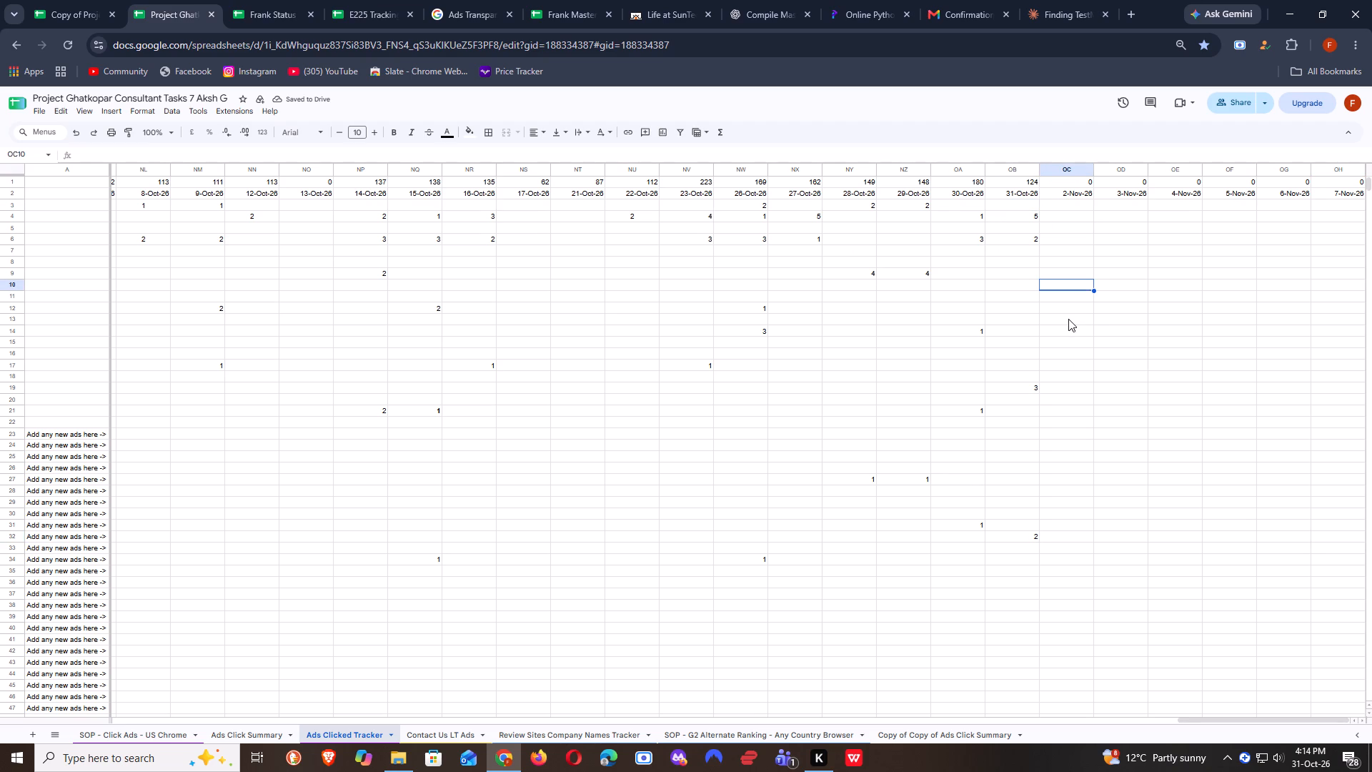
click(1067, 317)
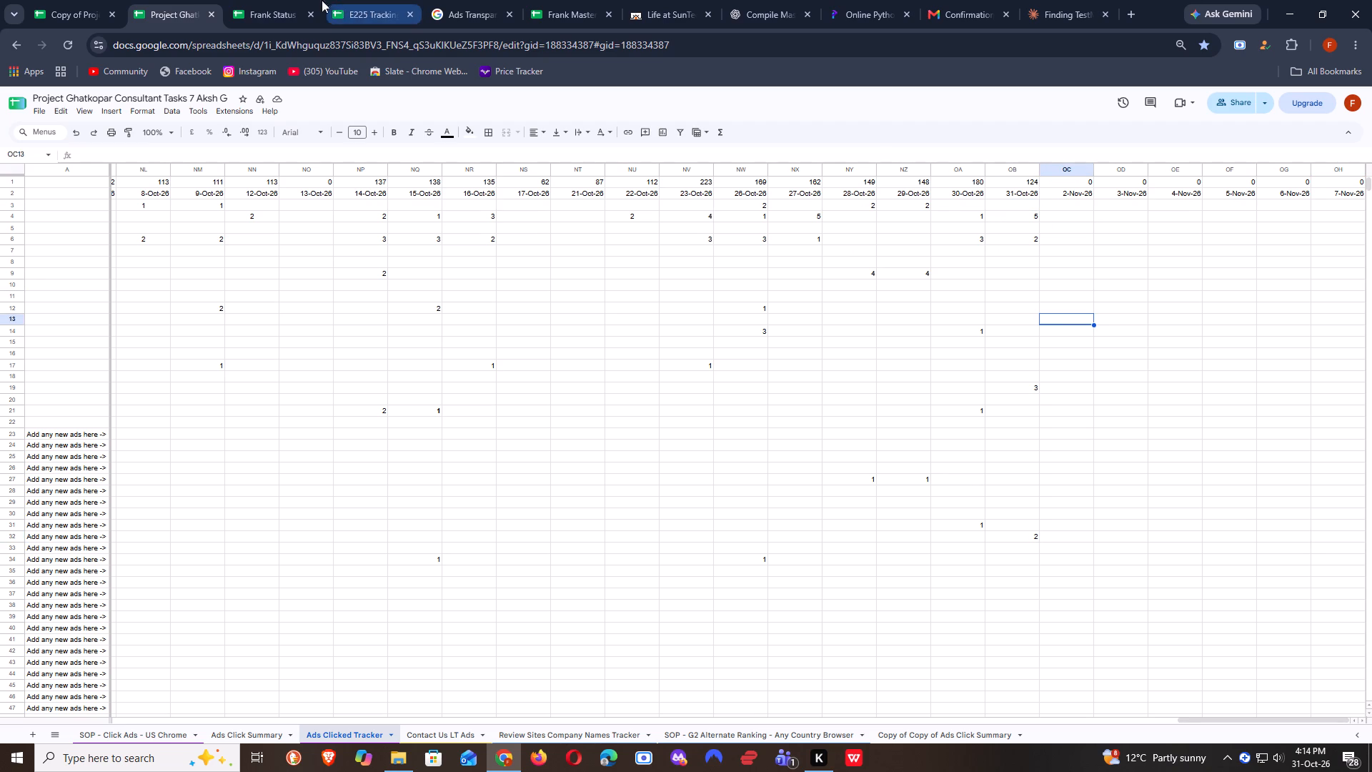
Search Project Ghatkopar's Ads Clicked Tracker for "testmu" and check that company's count in the 31-Oct-26 column.
key(ctrl+f)
text(testmu)
key(Return)
key(Return)
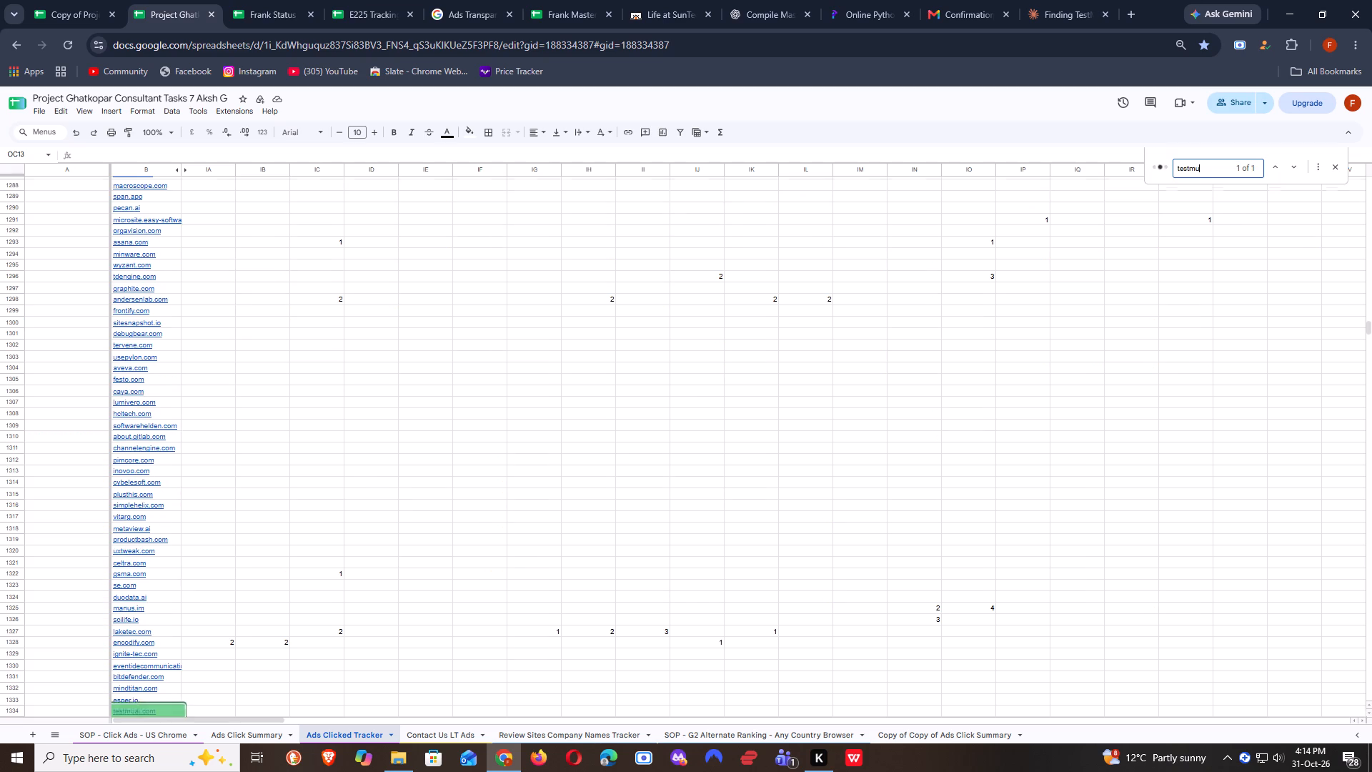
scroll(1191, 558, up, 1)
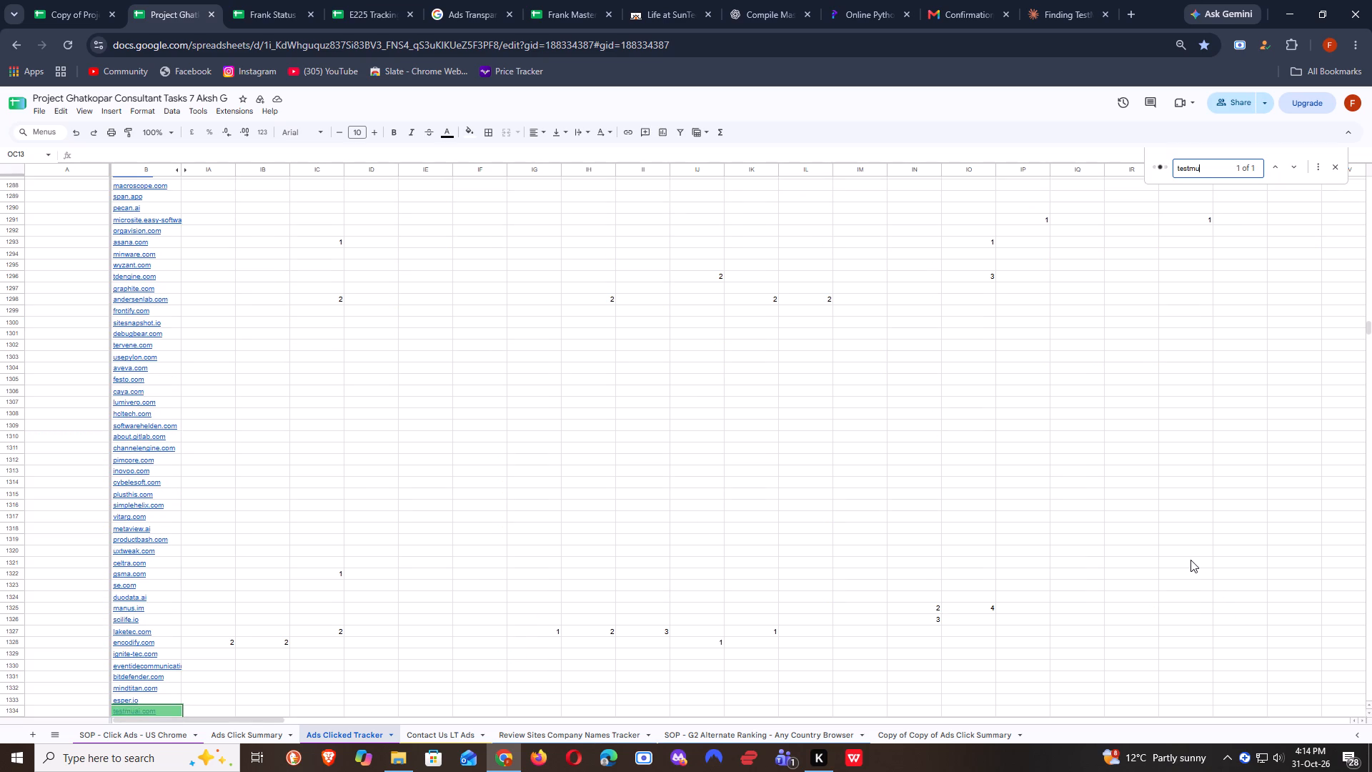
scroll(1190, 560, up, 5)
scroll(1190, 560, down, 6)
drag(222, 721, 369, 727)
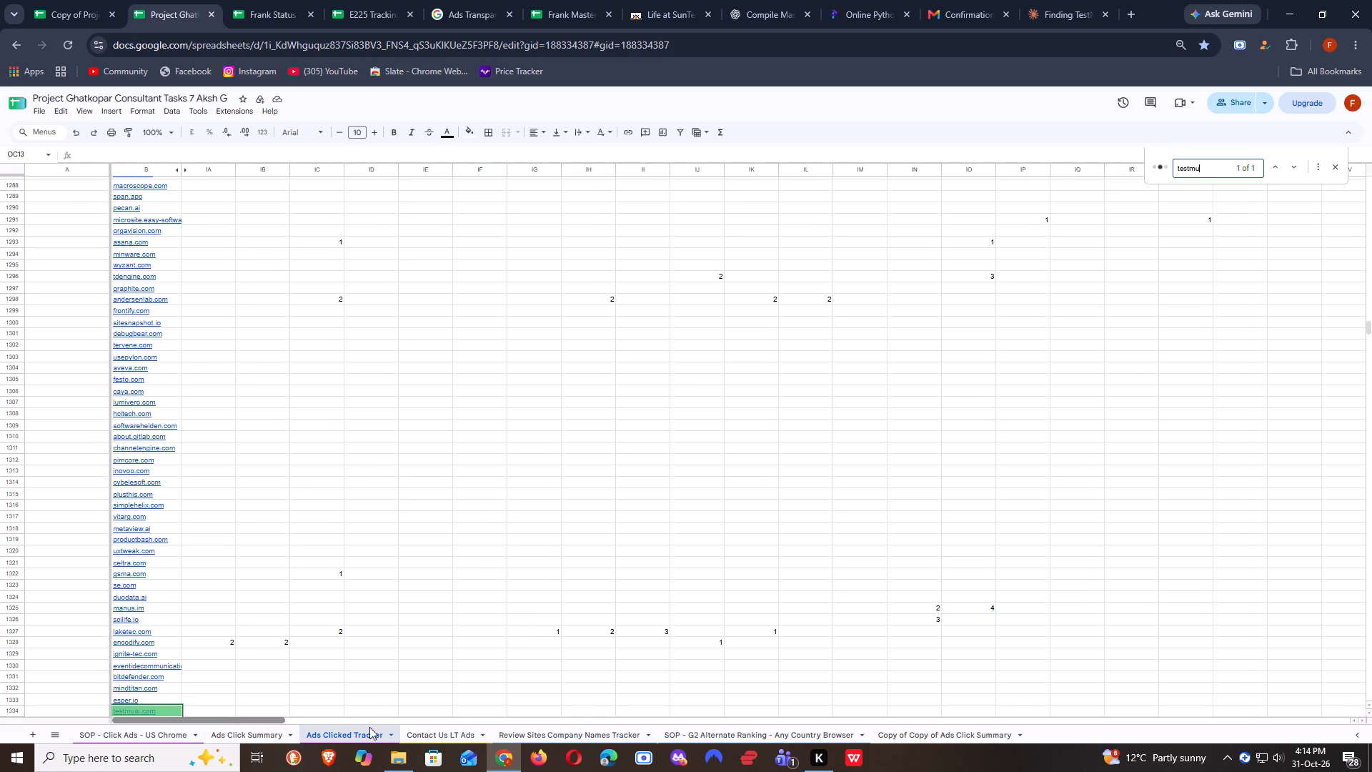
drag(369, 727, 1368, 741)
scroll(1061, 577, down, 3)
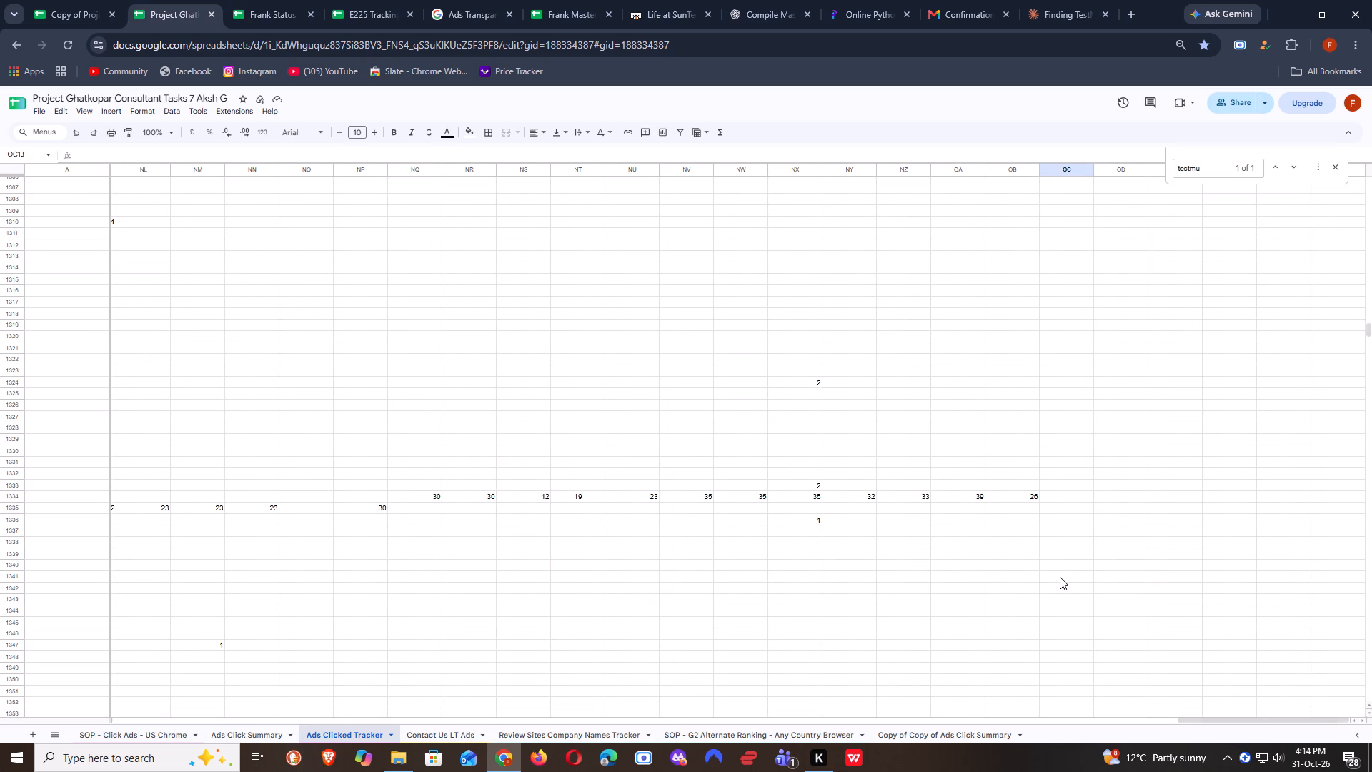
click(1098, 446)
click(1334, 159)
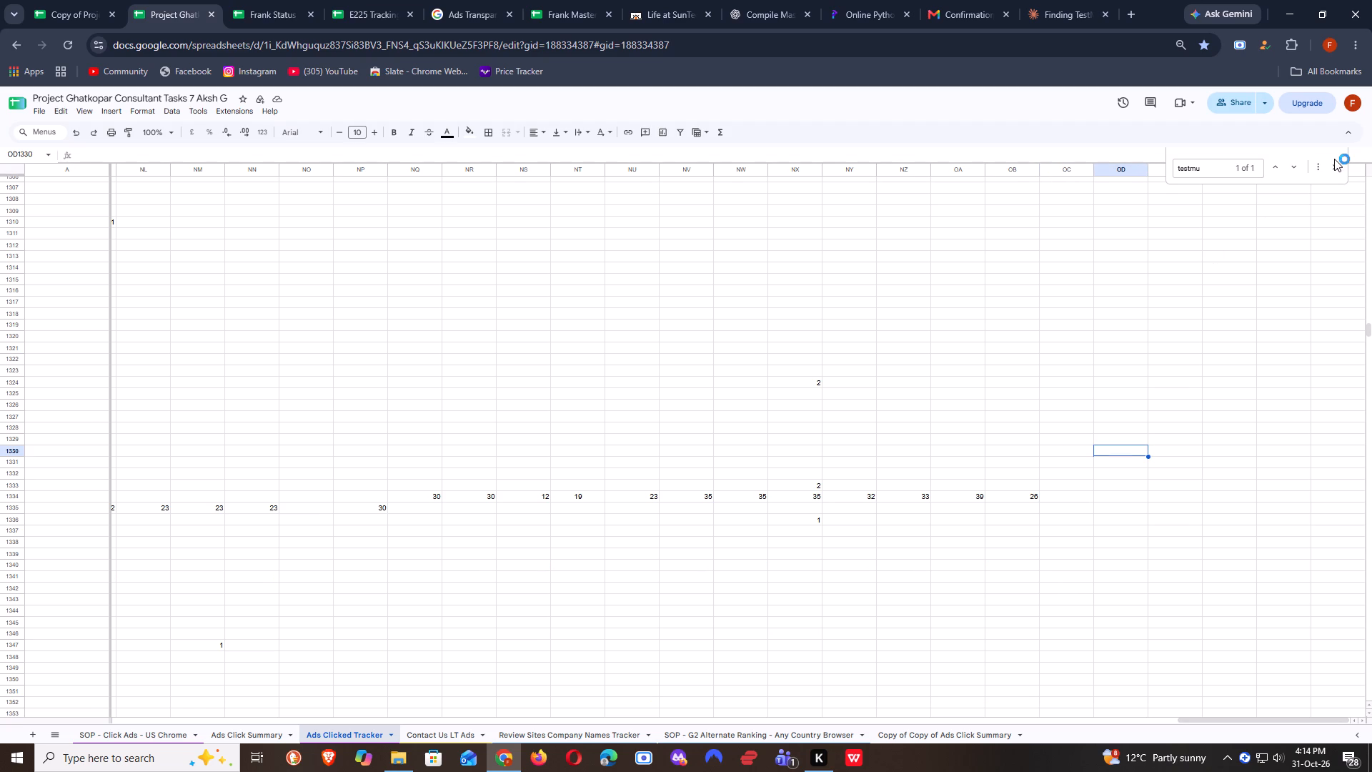
click(1331, 172)
drag(1369, 335, 1371, 86)
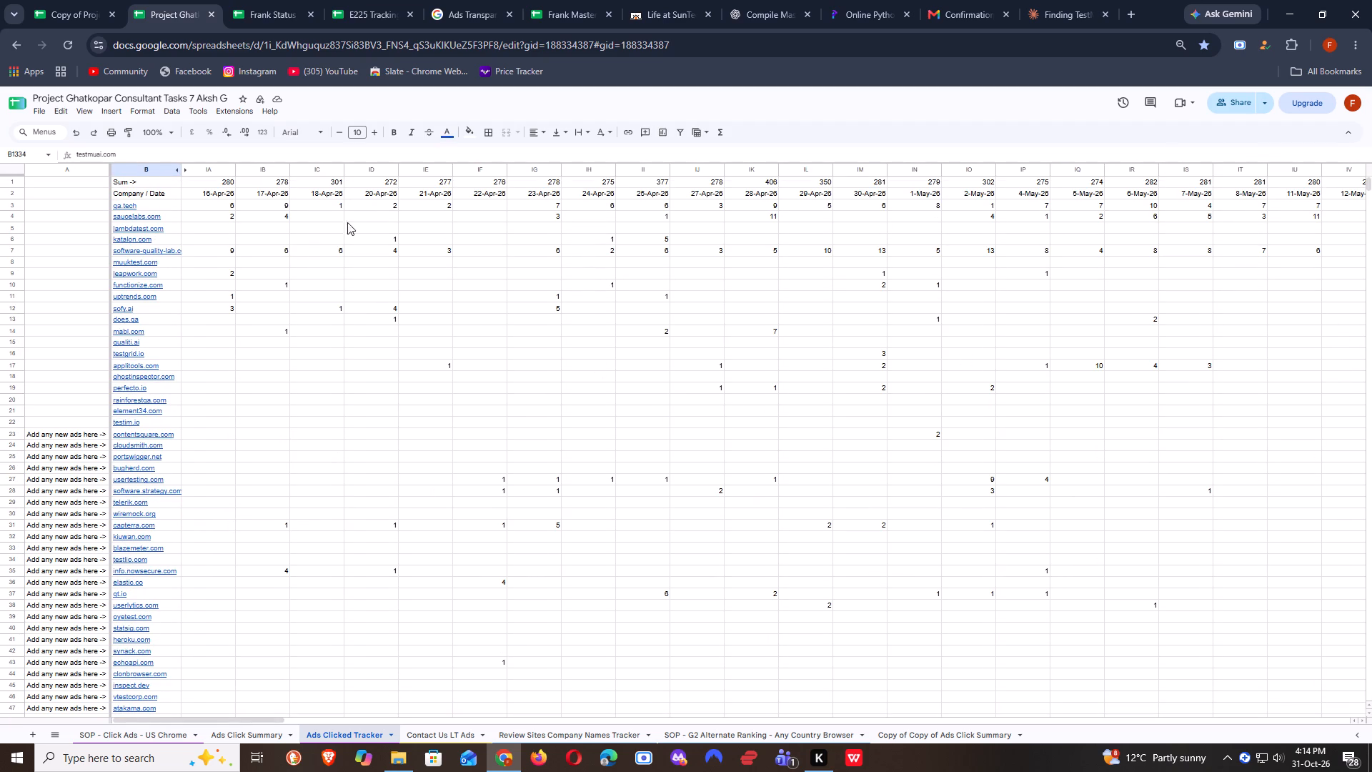
Examine the keyword and region count tables in the Ads Clicked Tracker of Copy of Project Ghatkopar Consultant Tasks 7.
click(76, 0)
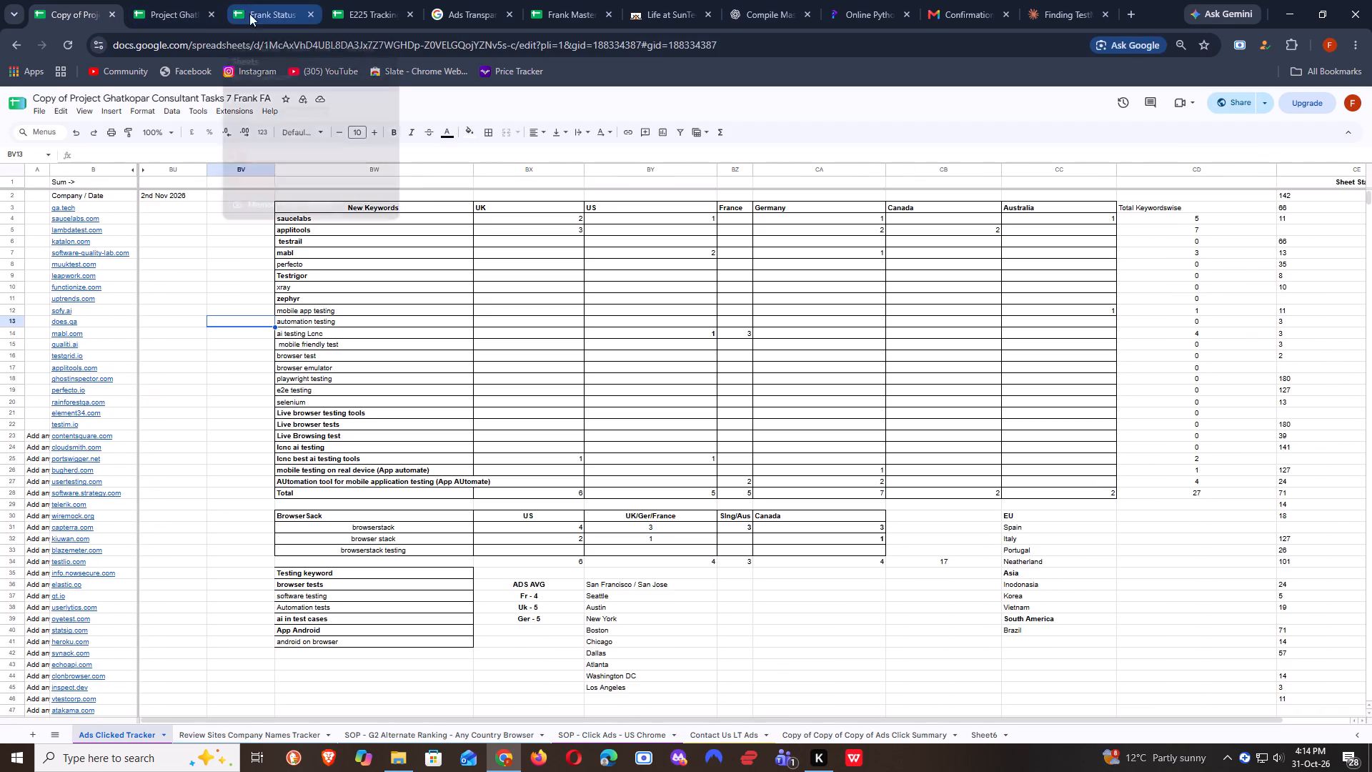
click(239, 257)
scroll(249, 338, up, 5)
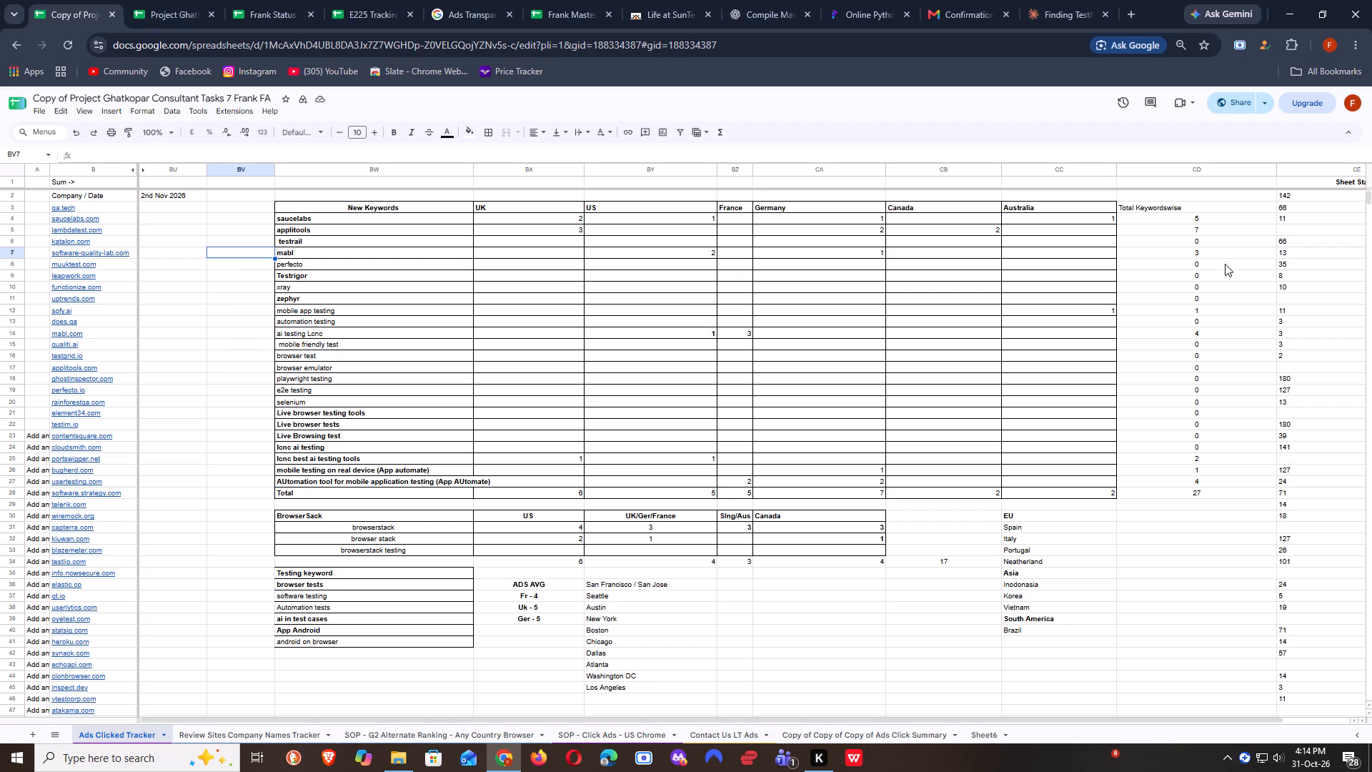
scroll(1274, 232, up, 3)
click(1293, 198)
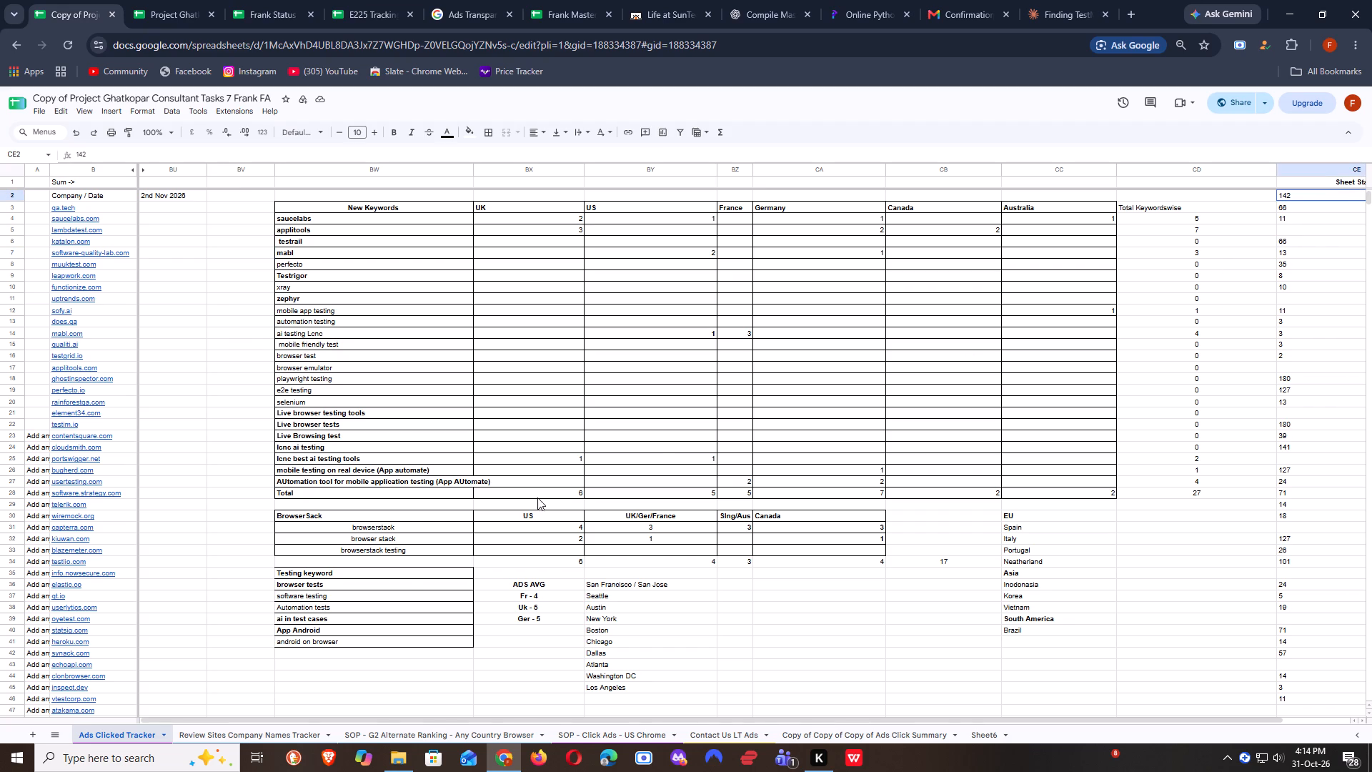
click(256, 583)
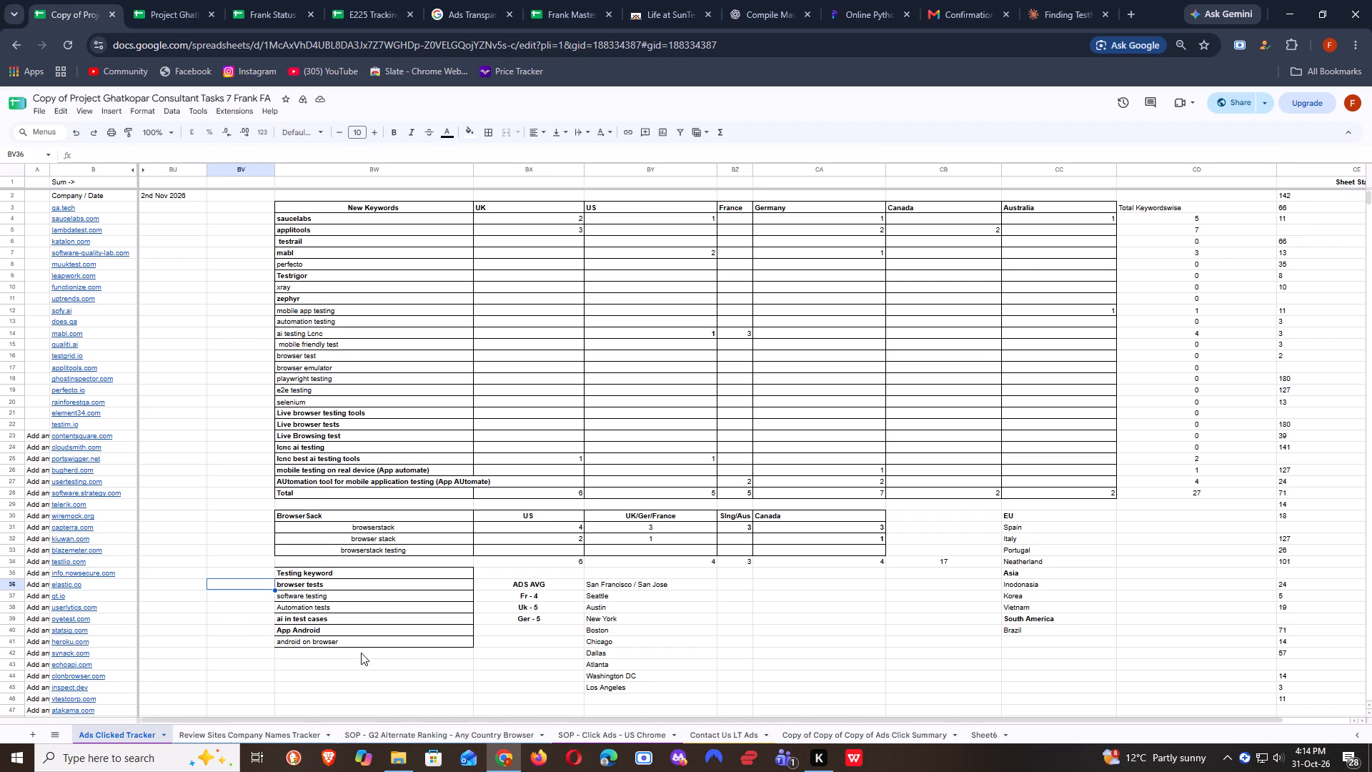
Review the Fill Details, Group Status and Sheet Status sheets of the status tracker for the day's ad and G2 Comparison counts.
click(269, 0)
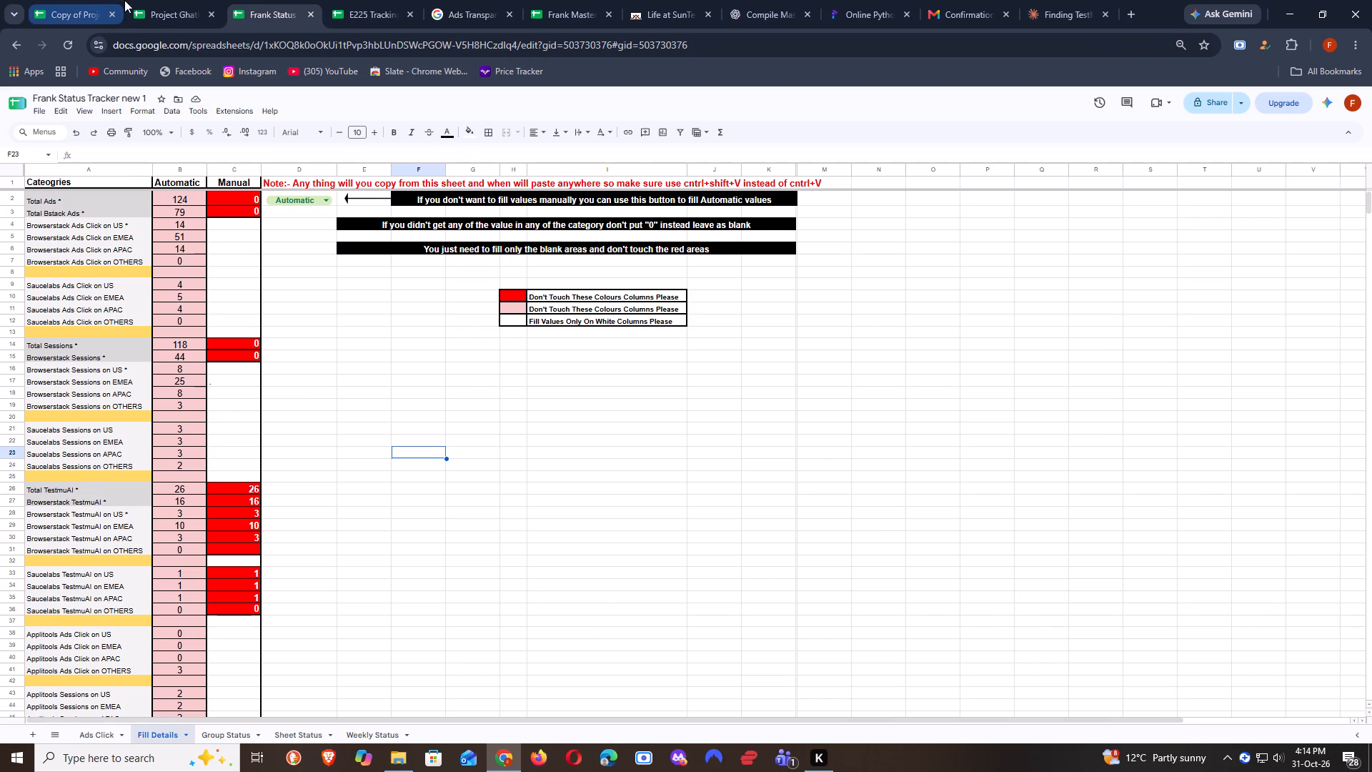
click(319, 608)
scroll(299, 613, down, 5)
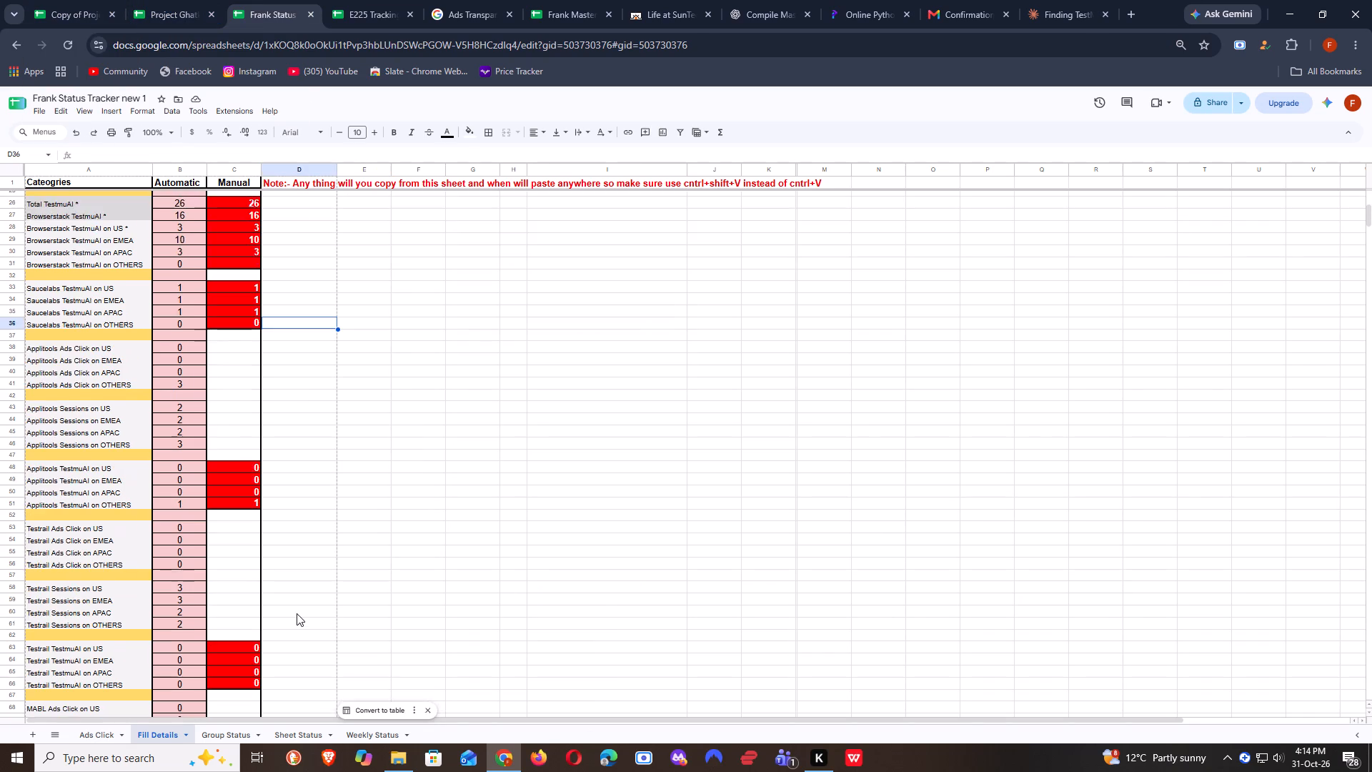
scroll(297, 613, down, 6)
scroll(297, 613, up, 10)
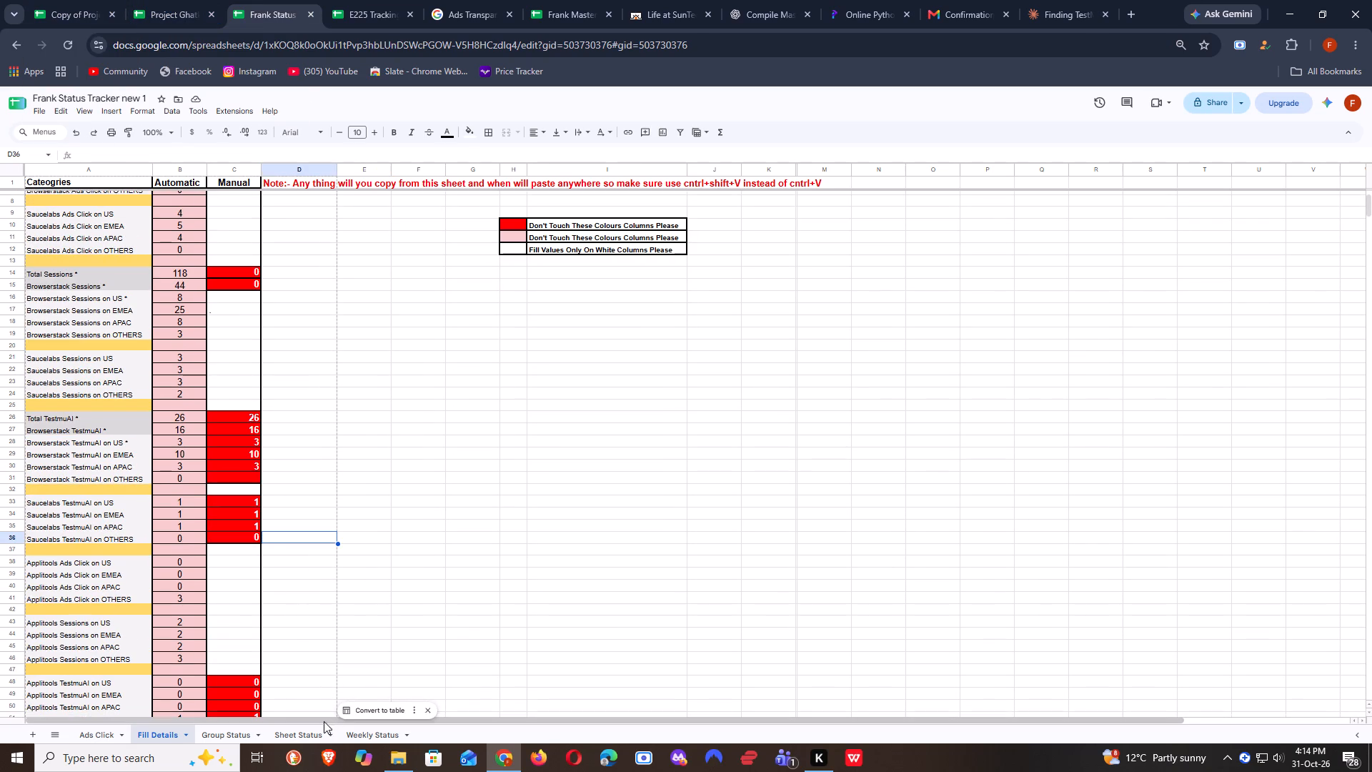
click(229, 738)
click(661, 569)
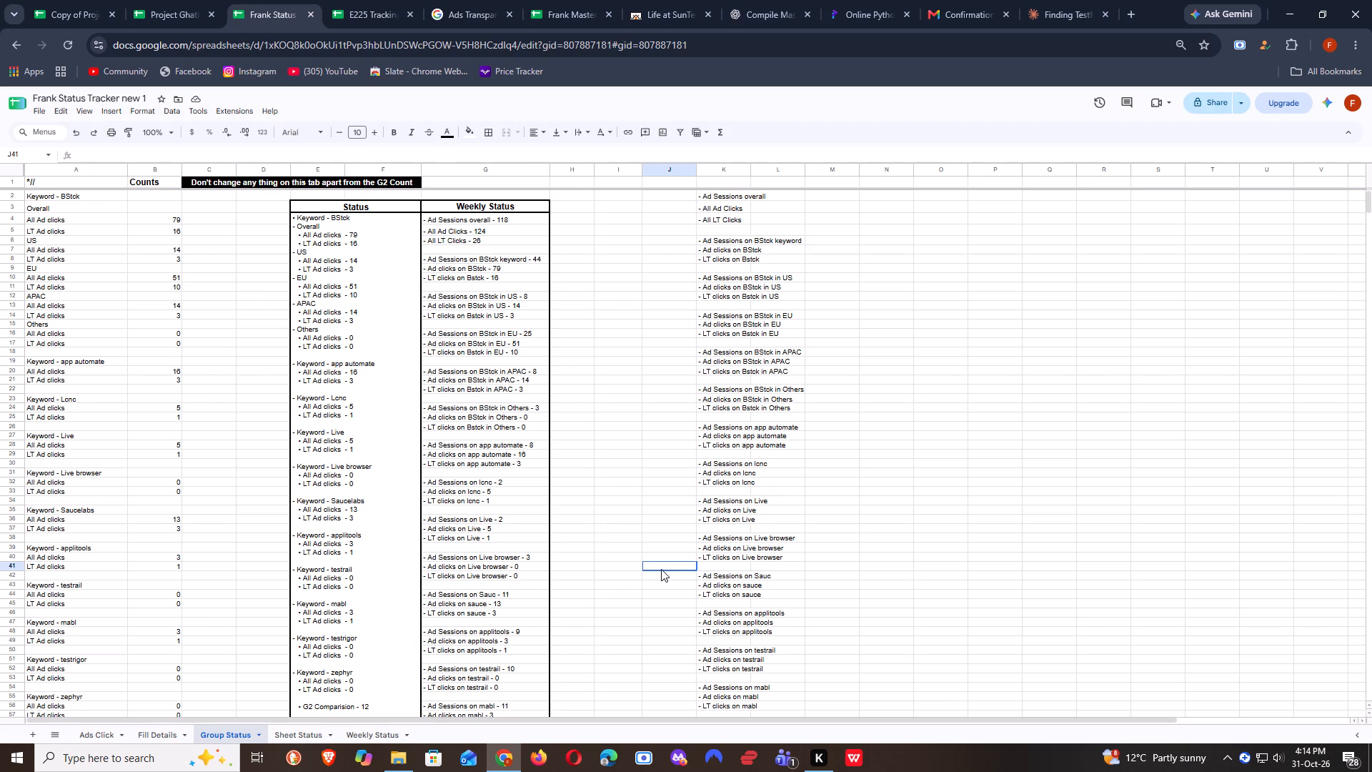
click(307, 734)
click(367, 733)
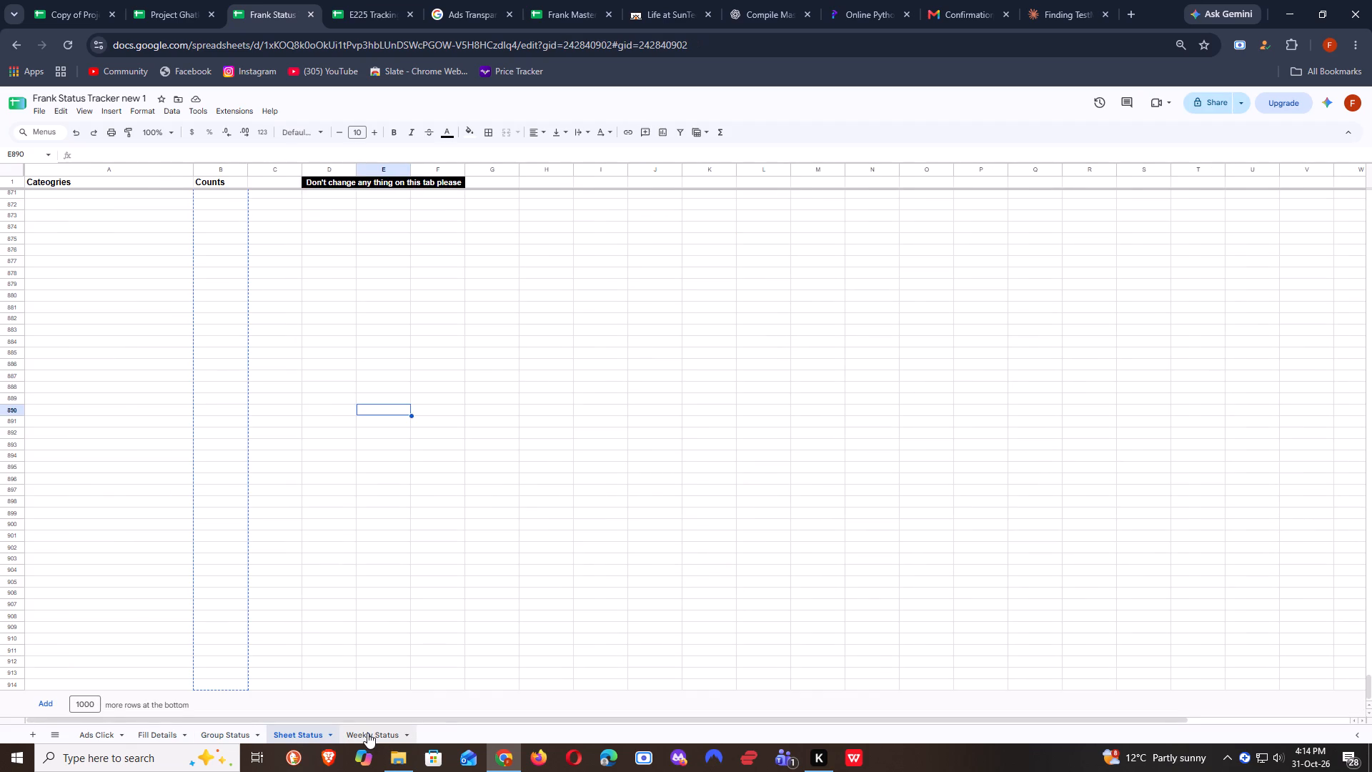
click(597, 591)
click(52, 0)
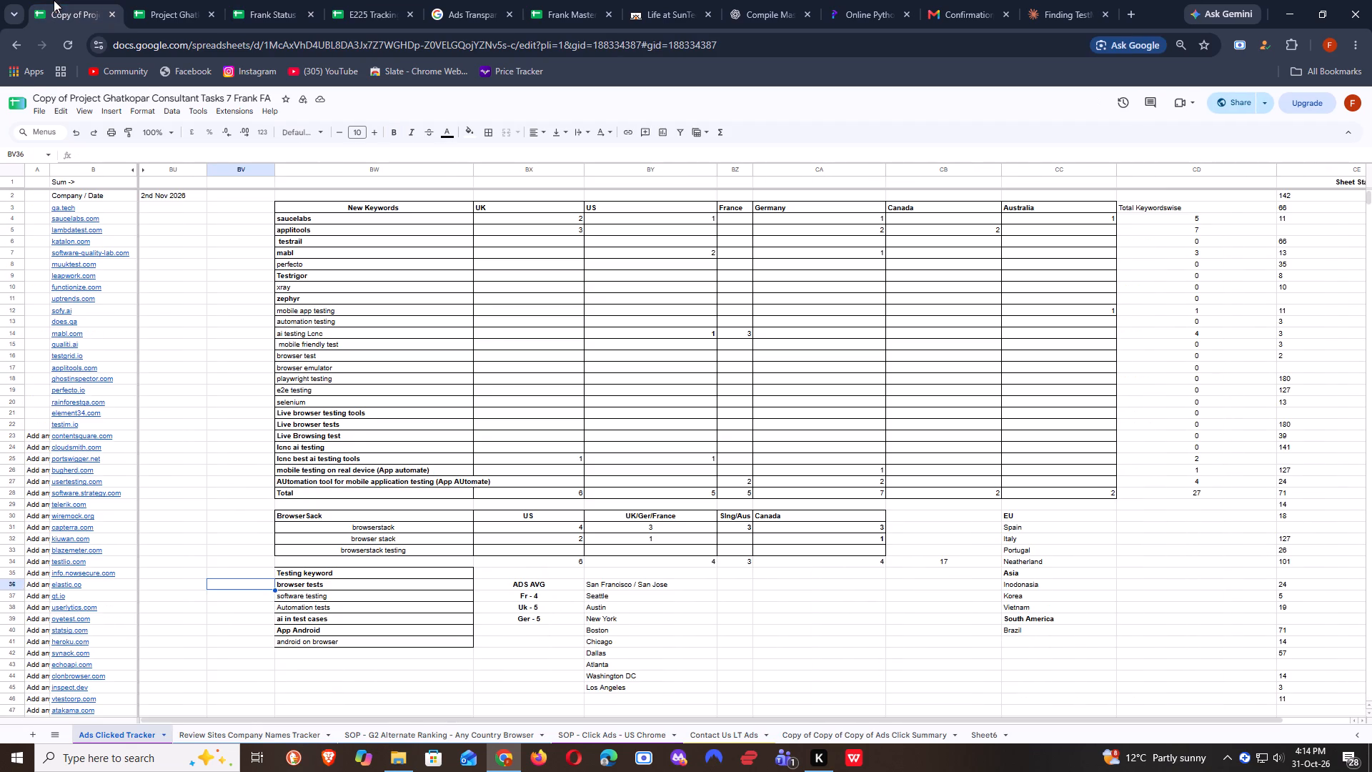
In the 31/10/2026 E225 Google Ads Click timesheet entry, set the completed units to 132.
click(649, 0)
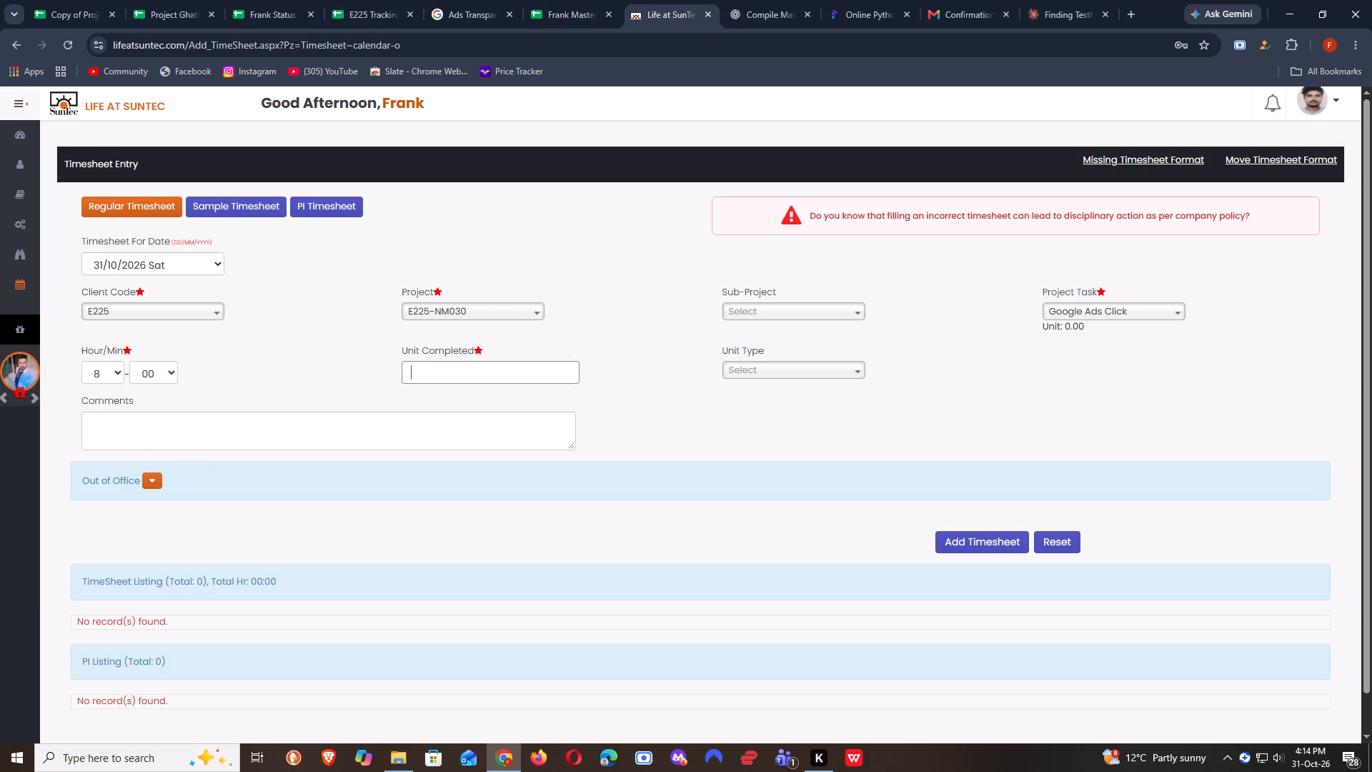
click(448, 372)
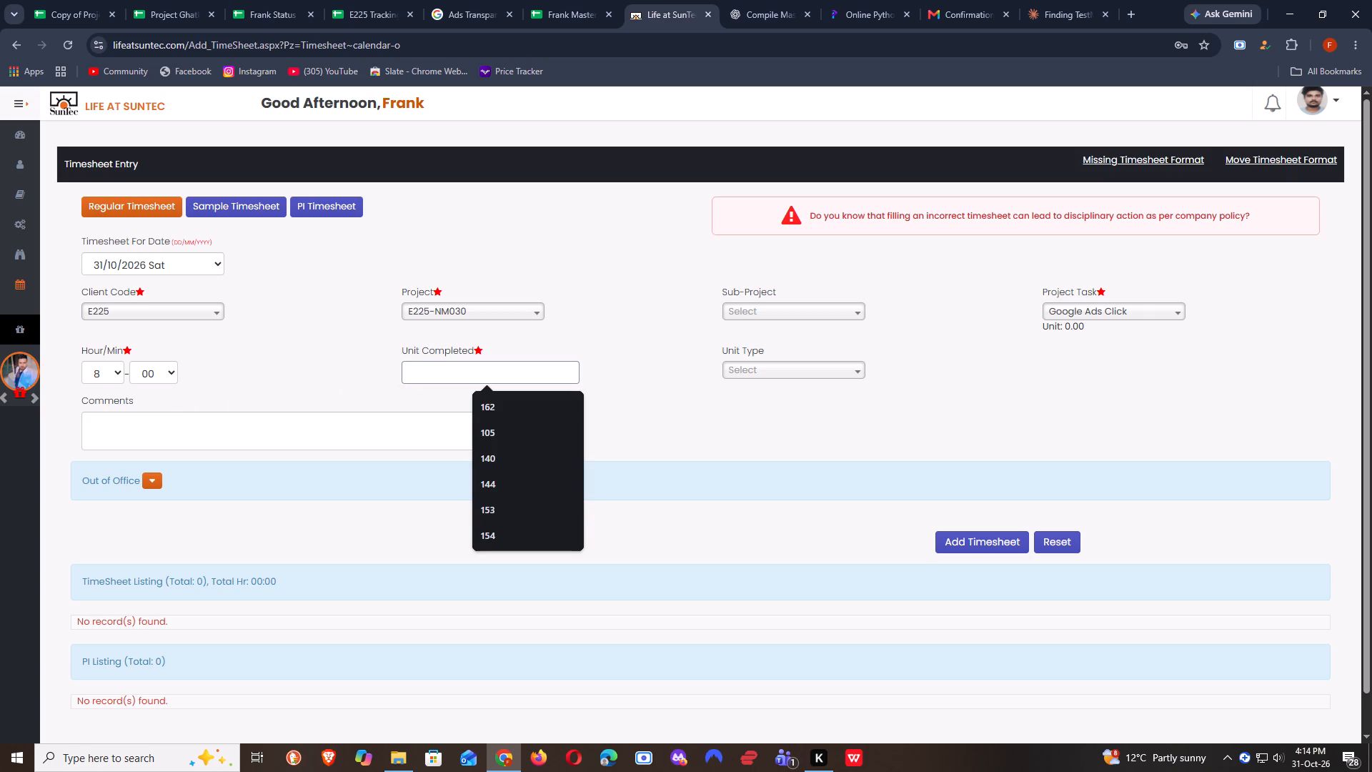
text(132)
Enter the timesheet comments on two lines: "Total Ads click - 124" and "G2 Comparison -12".
click(267, 413)
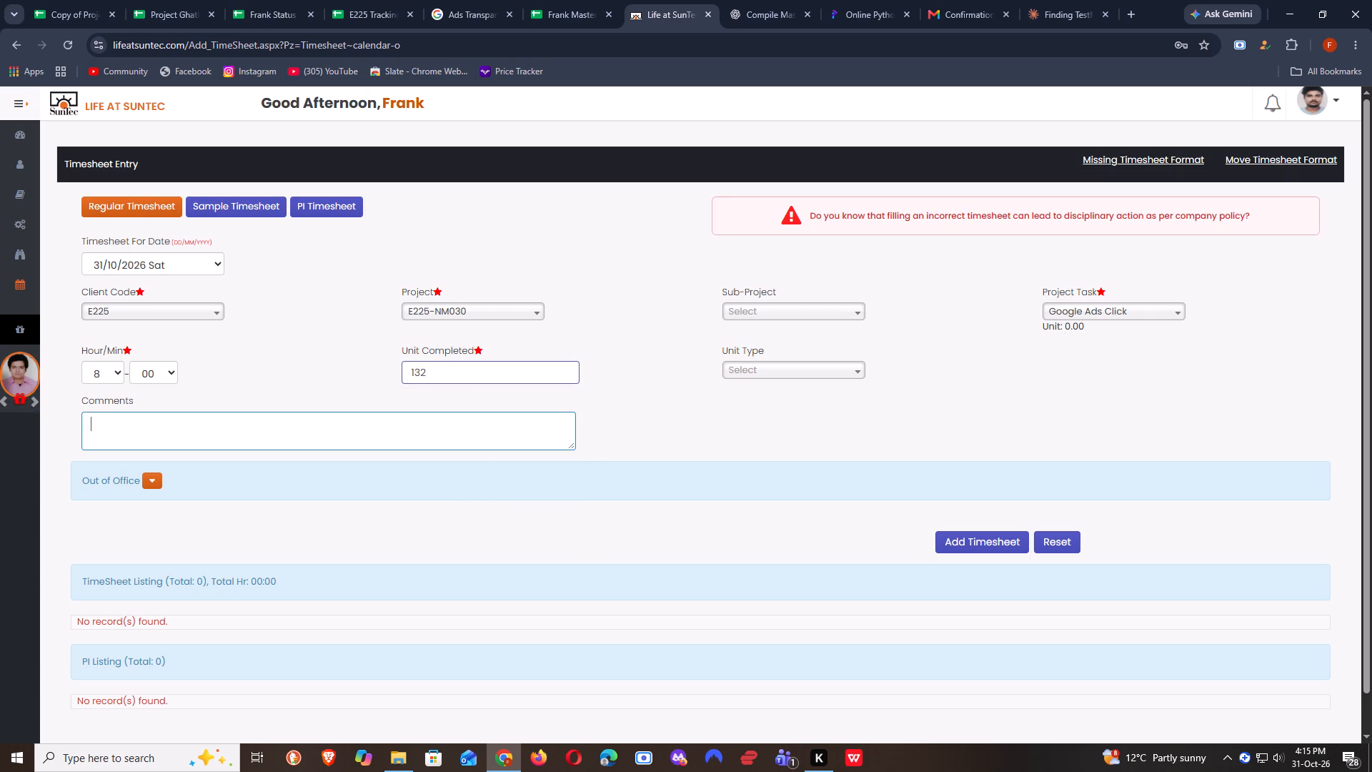
text(tto)
key(BackSpace)
key(BackSpace)
key(BackSpace)
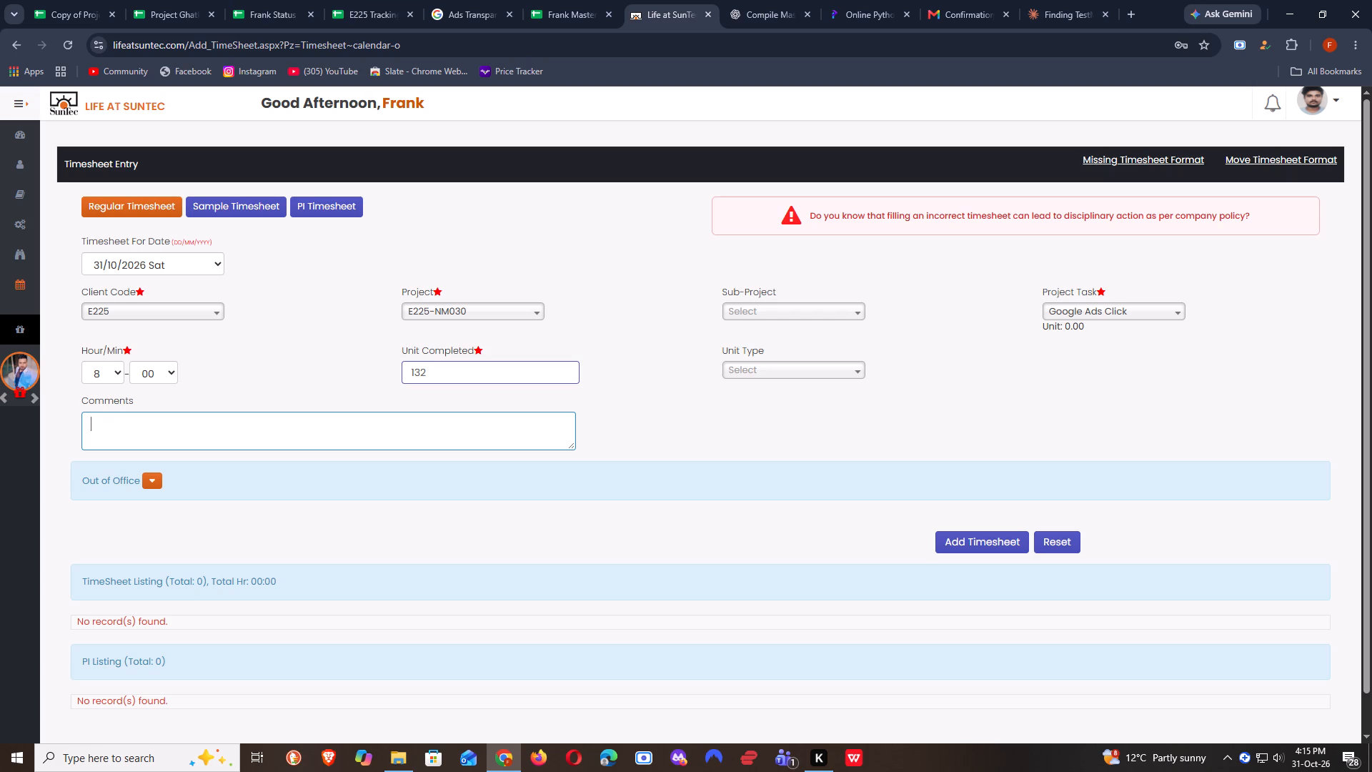
text(Total Ads click)
key(space)
text(- 124)
key(shift+Return)
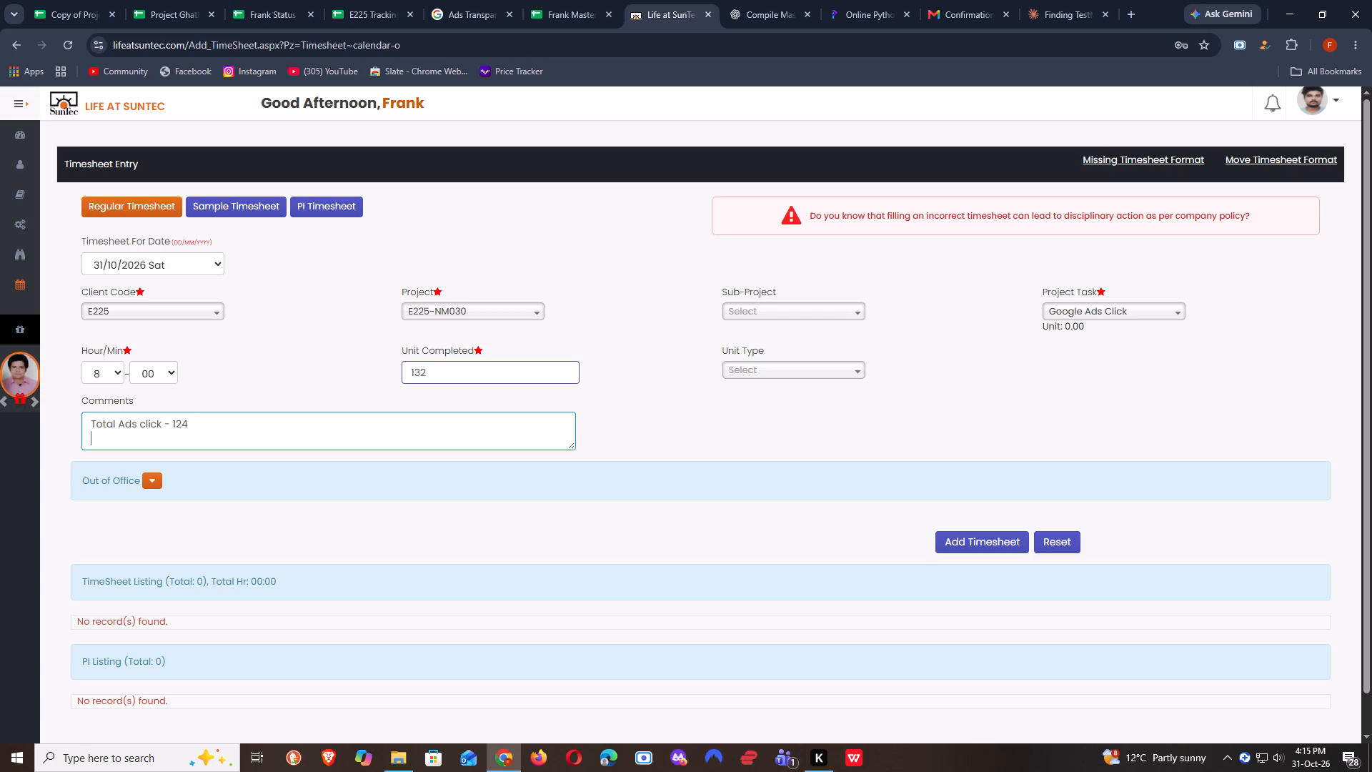
text(G2 Comparison)
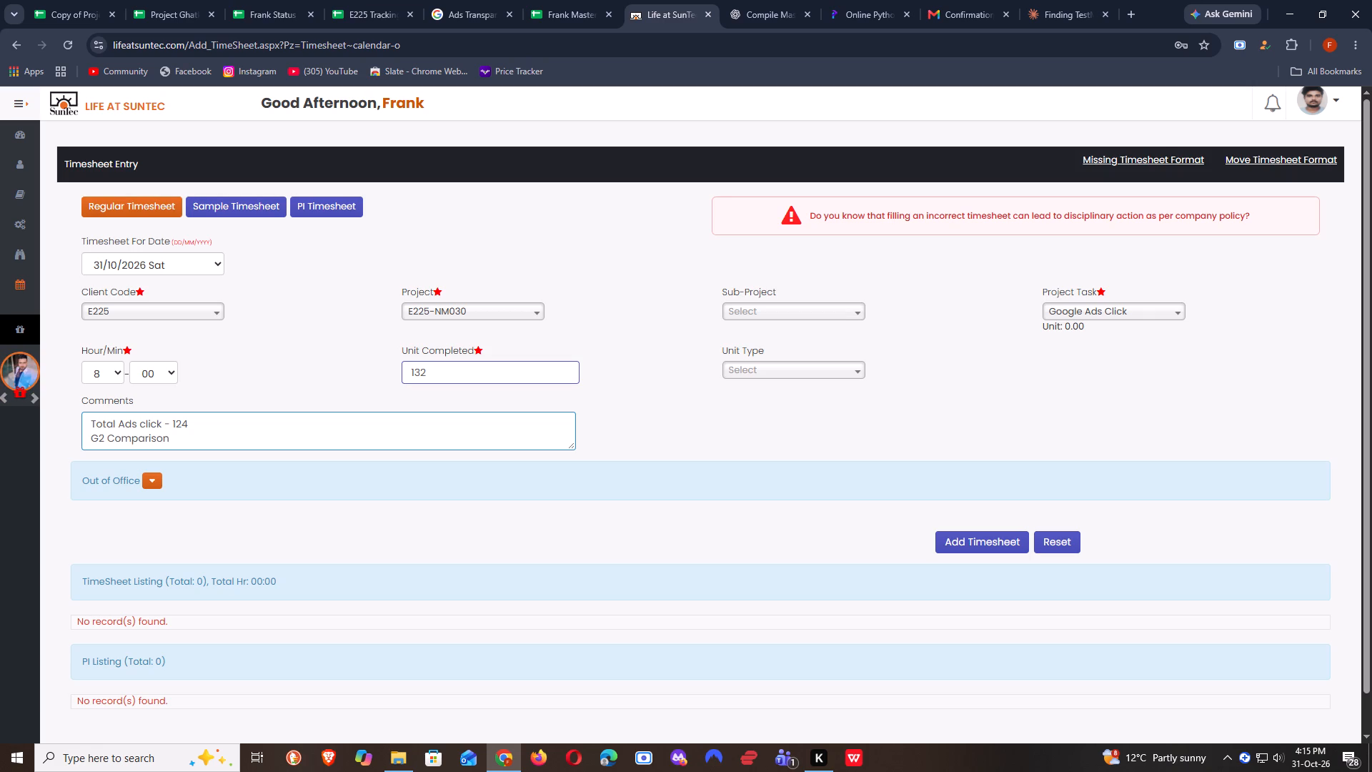
key(space)
text(-)
text(12)
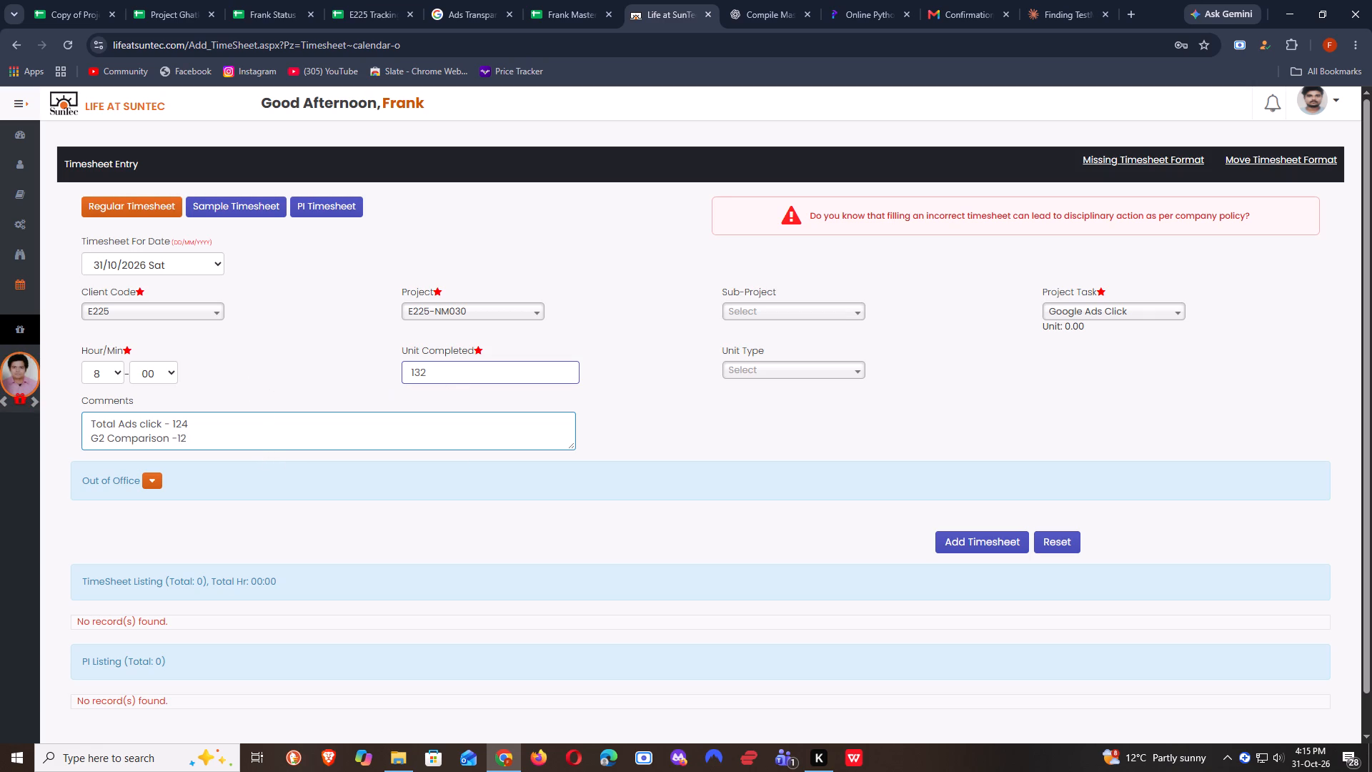
Recheck the 31-Oct-26 total in Project Ghatkopar's Ads Clicked Tracker against the other trackers.
click(46, 0)
click(201, 0)
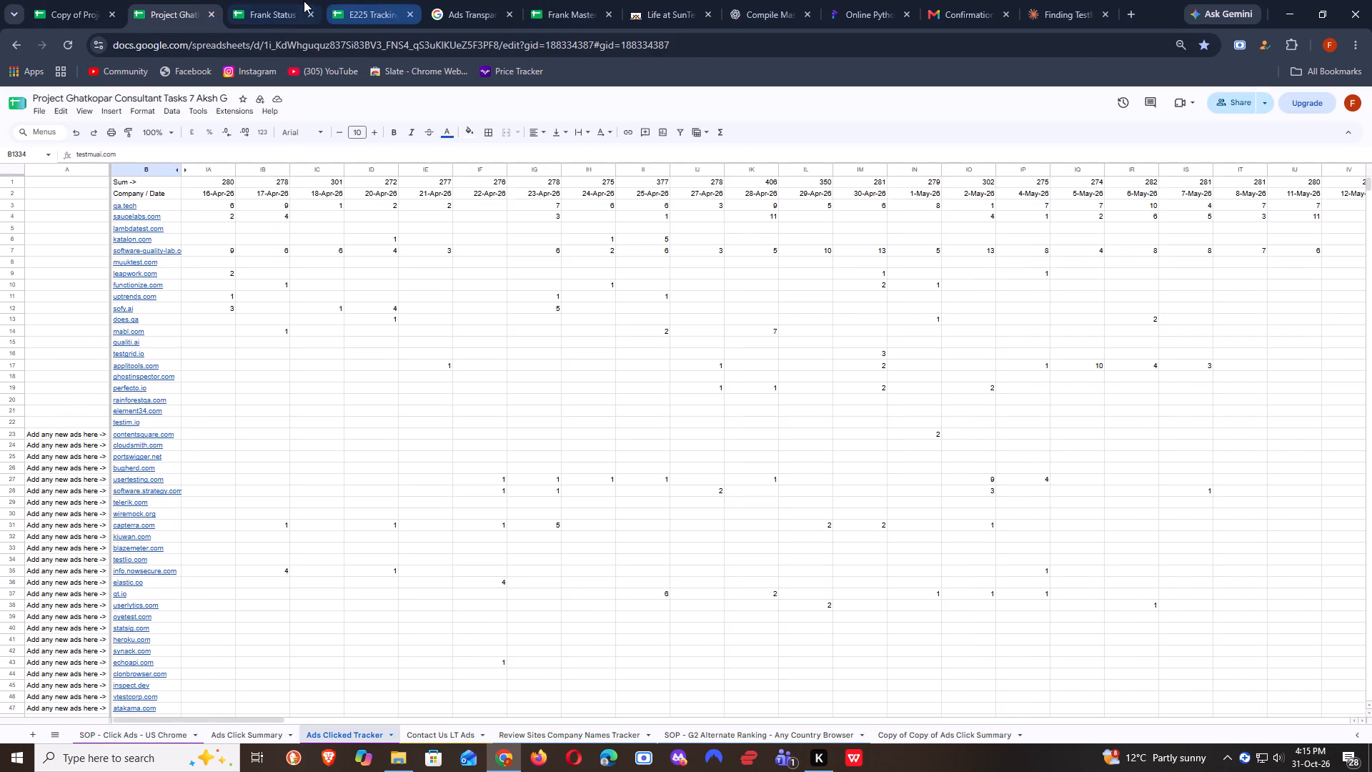
click(302, 1)
click(149, 0)
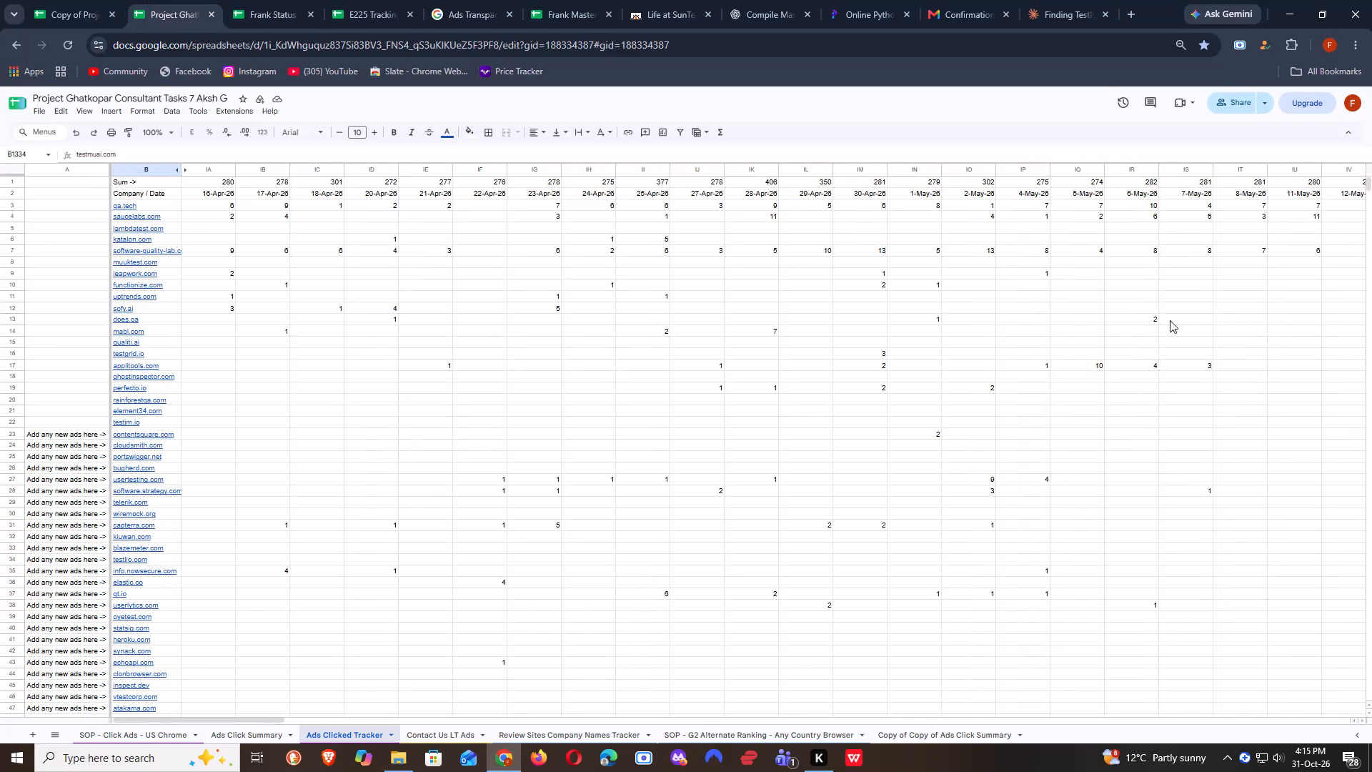
scroll(1243, 295, up, 4)
drag(262, 718, 1371, 771)
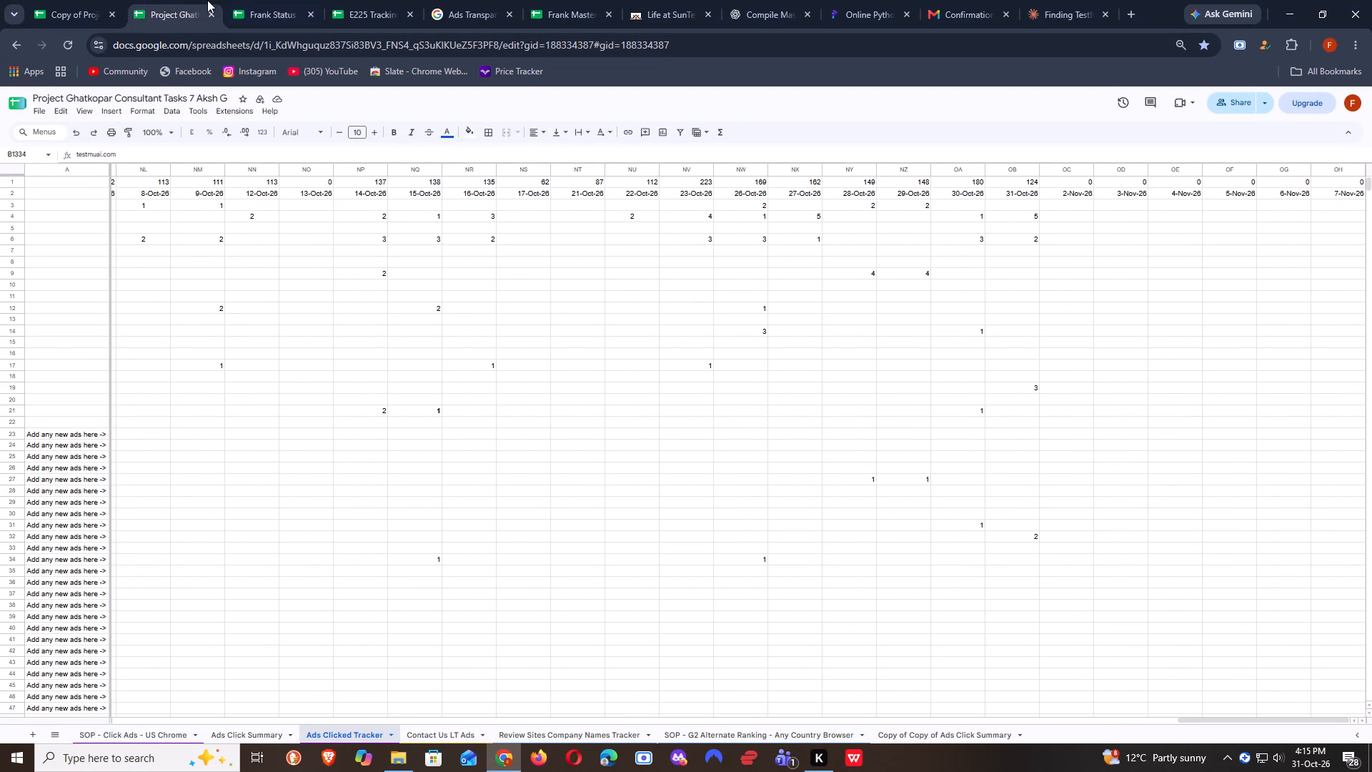
click(72, 0)
Return to the timesheet entry and set the completed units to 136.
click(654, 0)
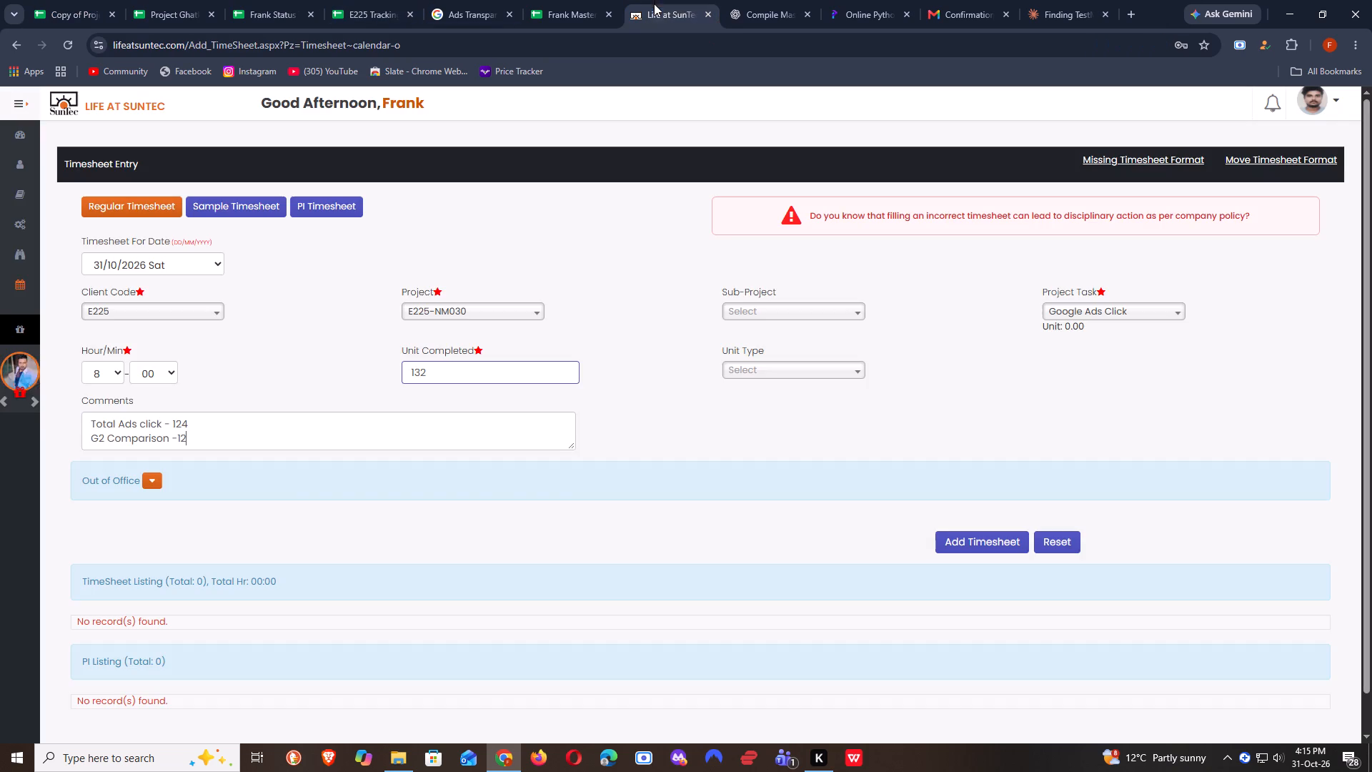
click(454, 372)
key(BackSpace)
key(6)
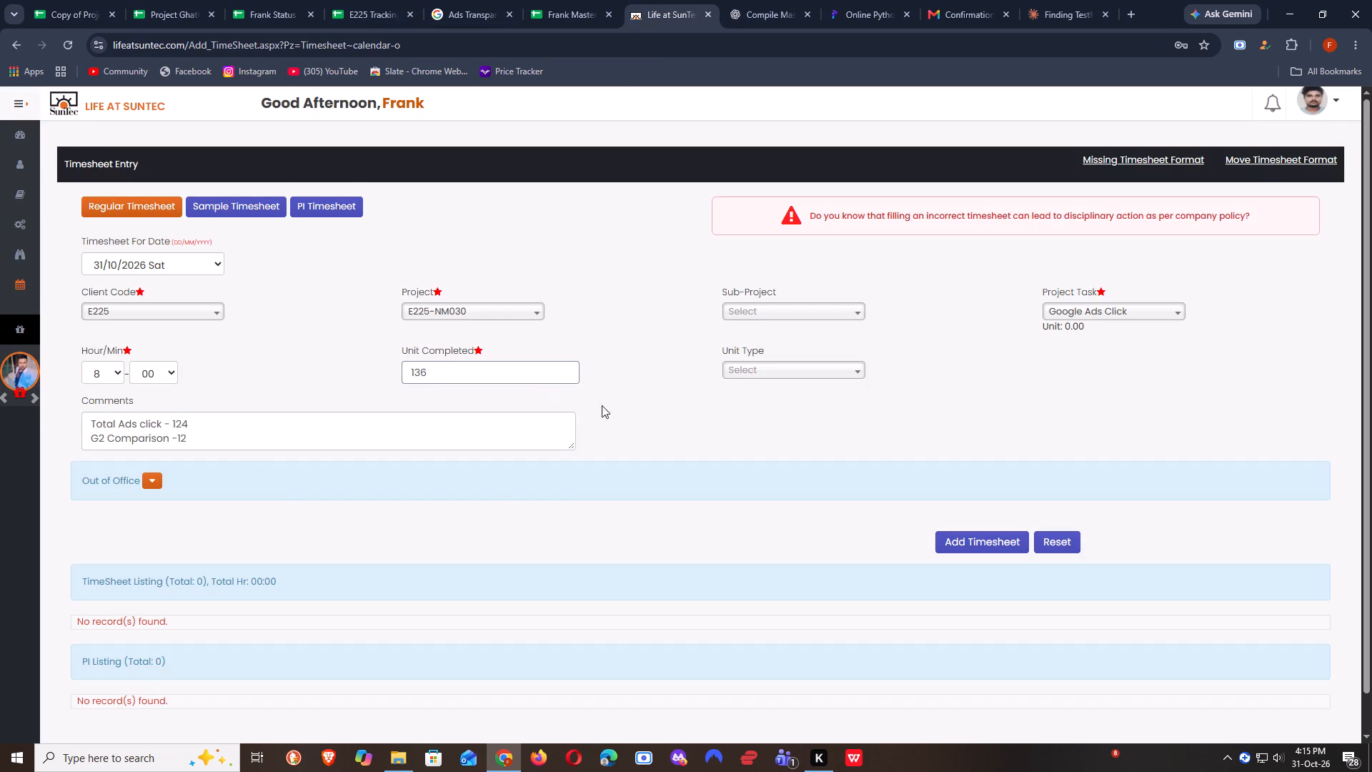
click(766, 408)
Set the time spent to 6 hours and add the Google Ads Click entry to the timesheet.
click(117, 375)
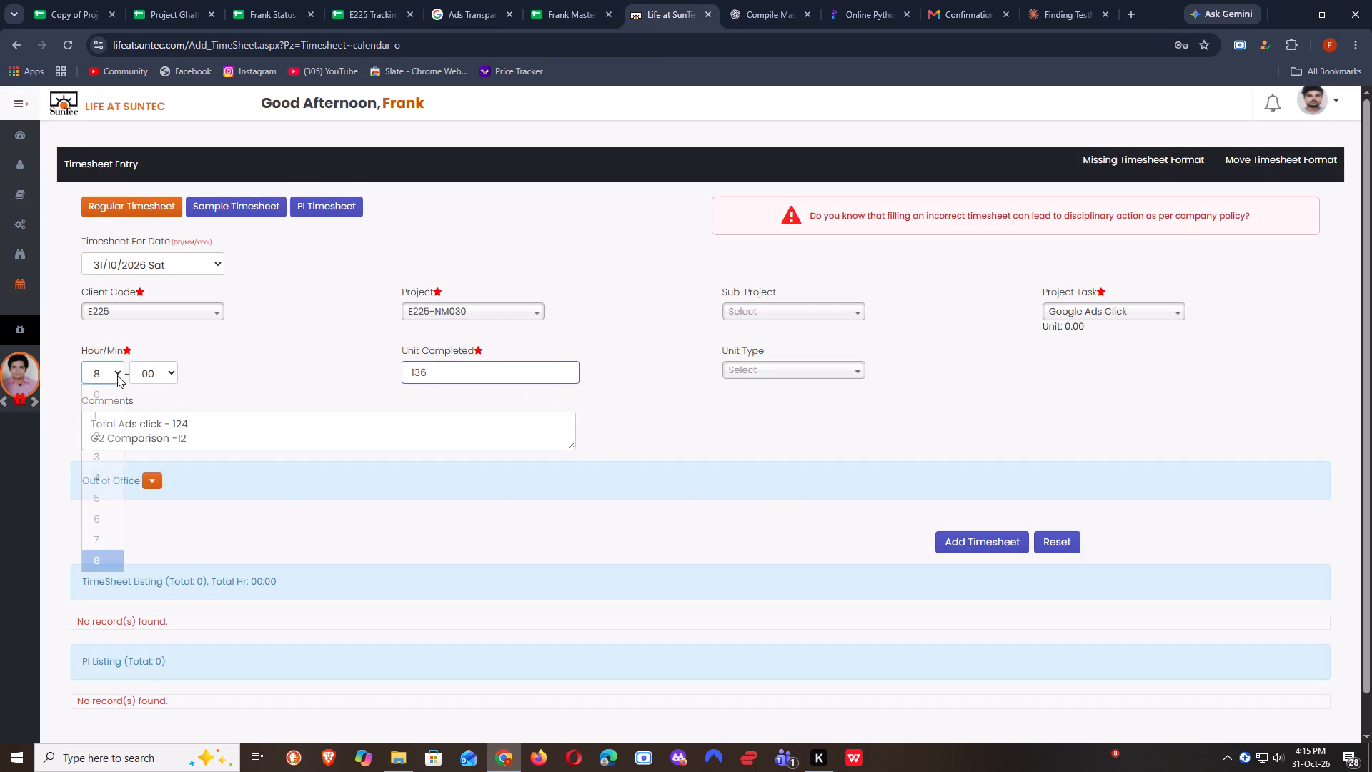
click(97, 513)
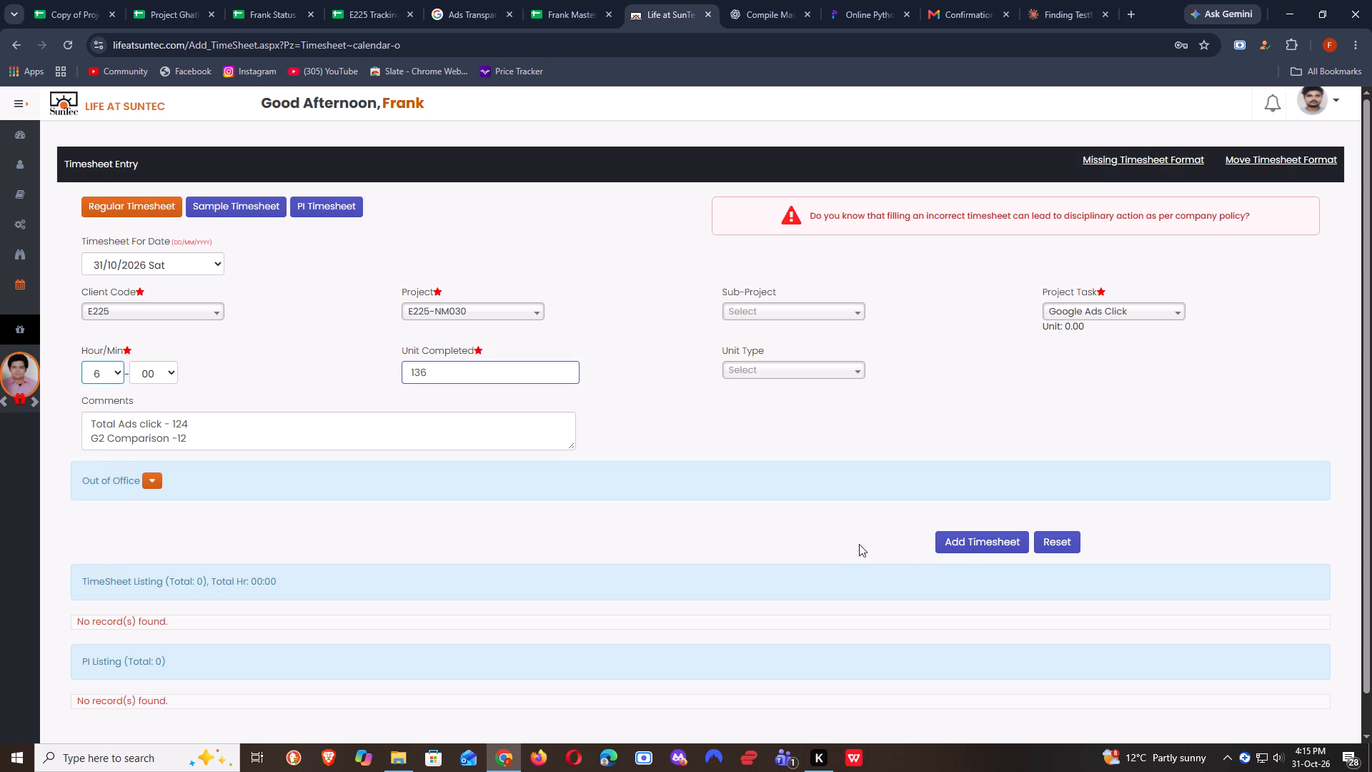
click(956, 548)
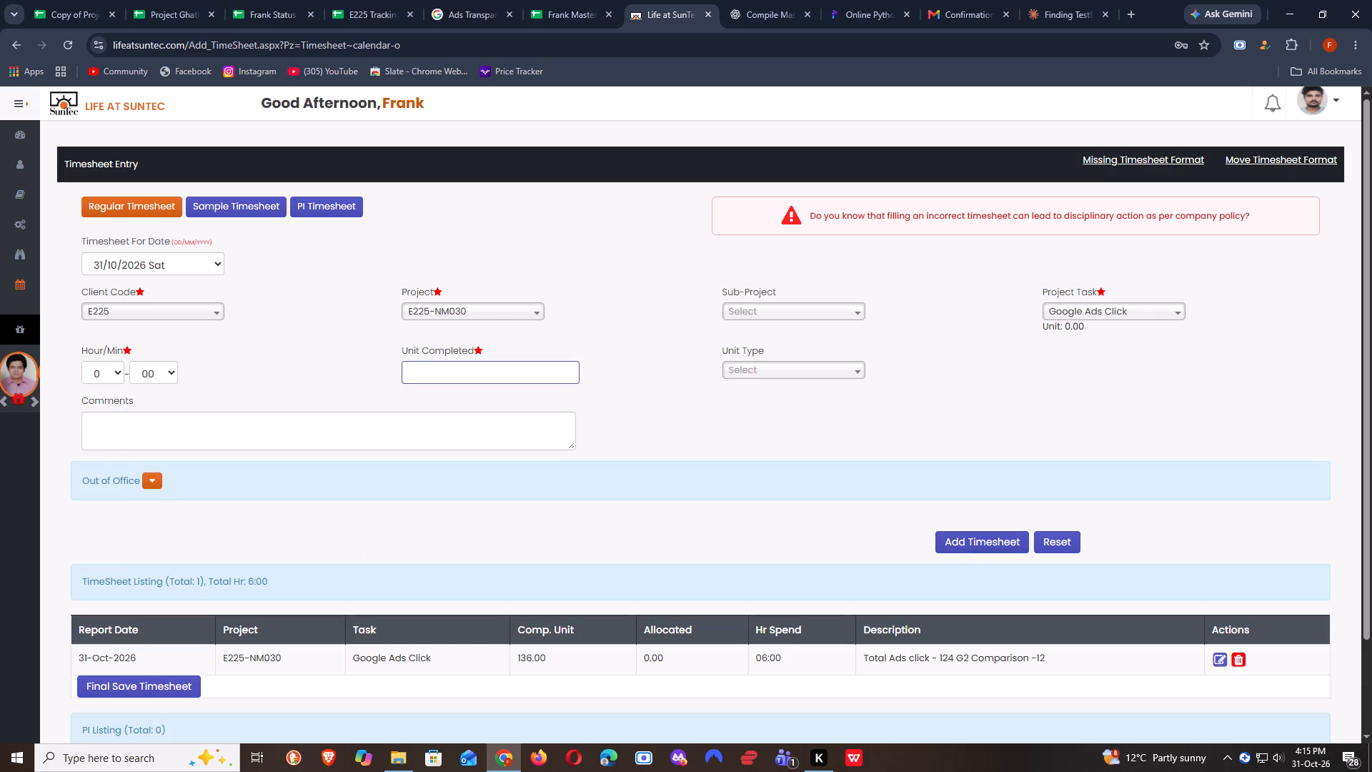
Add a 2-hour out-of-office Leave entry with the comment "Personal Work" to the 31/10/2026 timesheet.
click(139, 483)
click(150, 482)
click(145, 549)
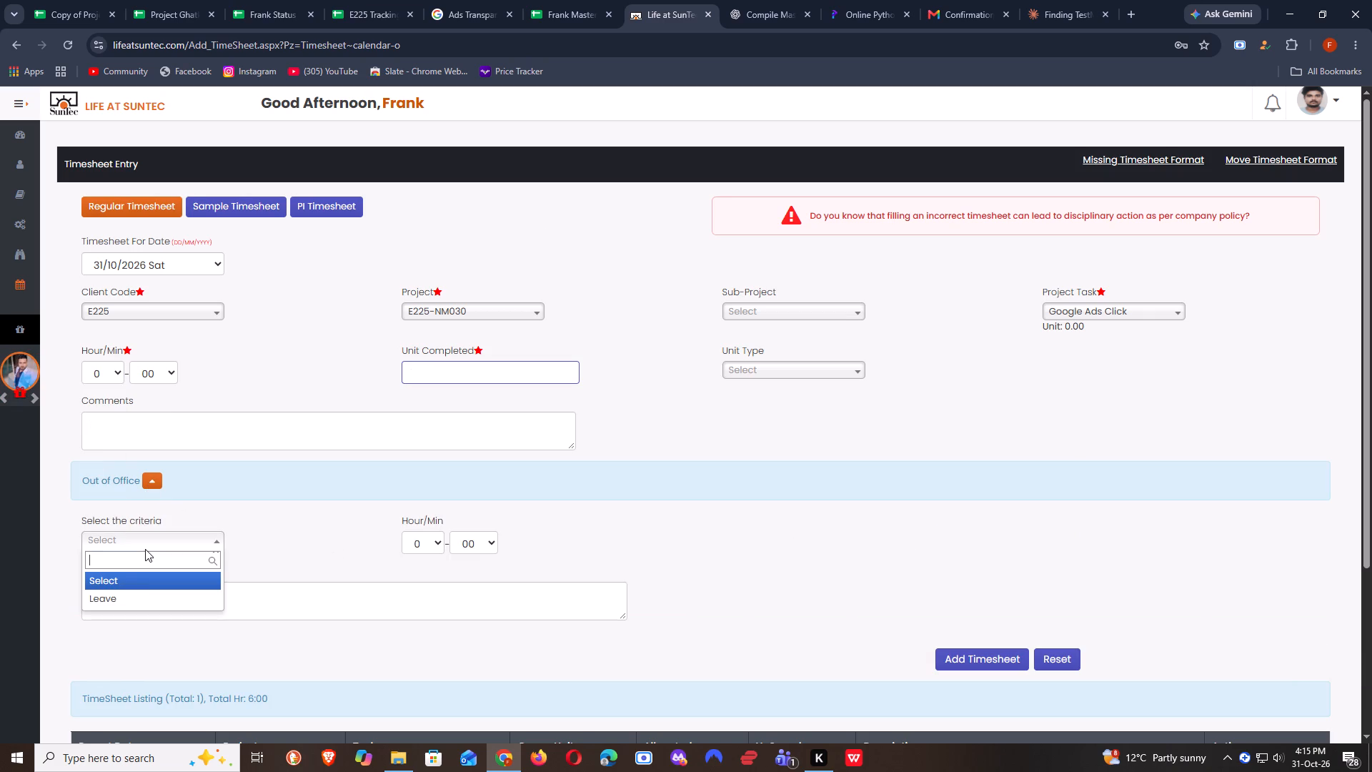
click(137, 590)
click(412, 542)
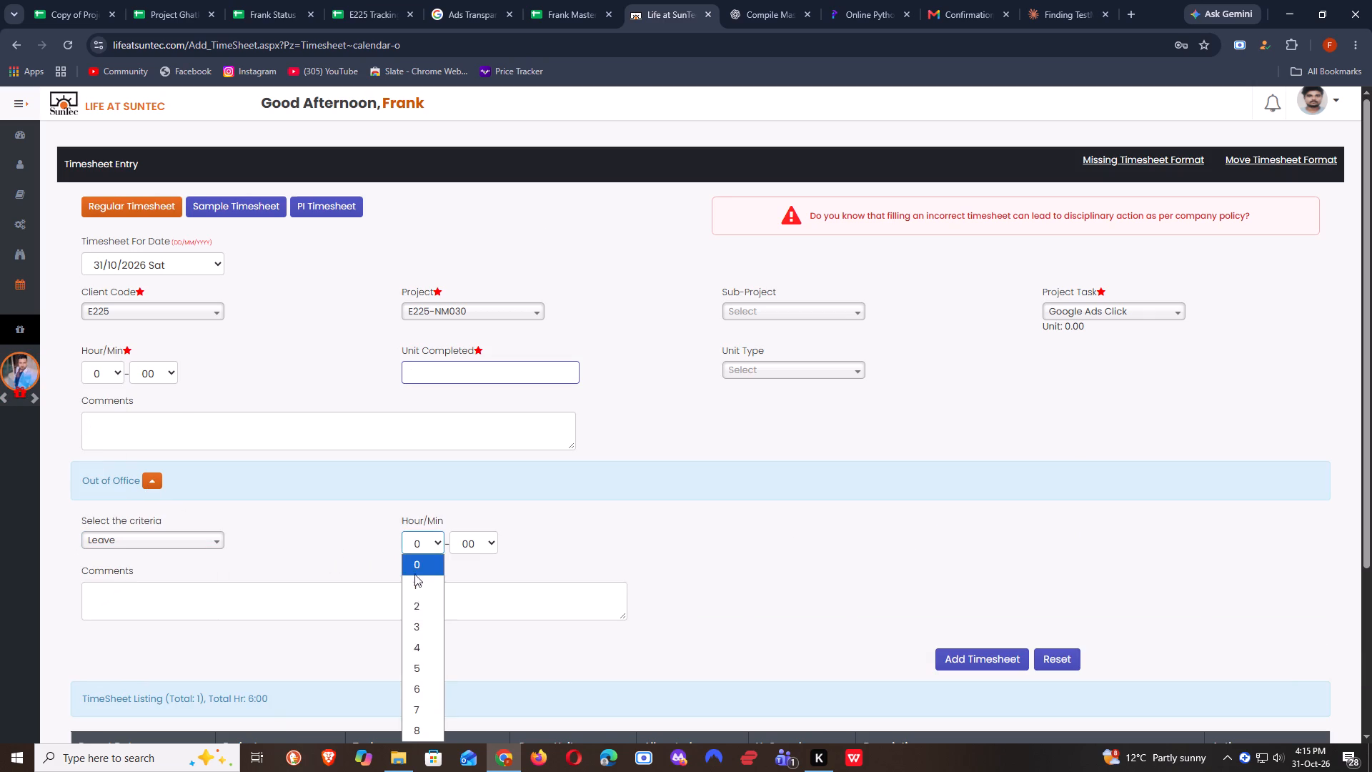
click(414, 612)
click(218, 586)
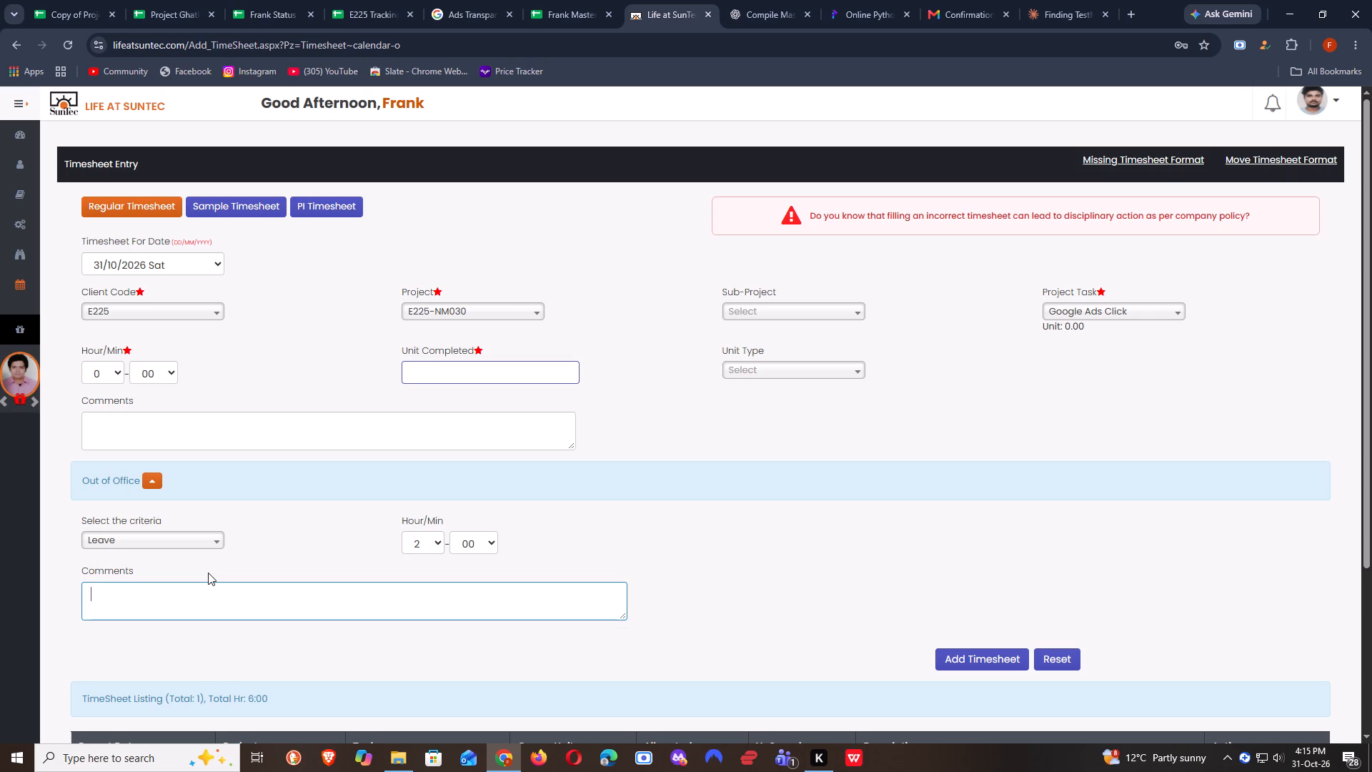
text(Personal or)
key(BackSpace)
key(BackSpace)
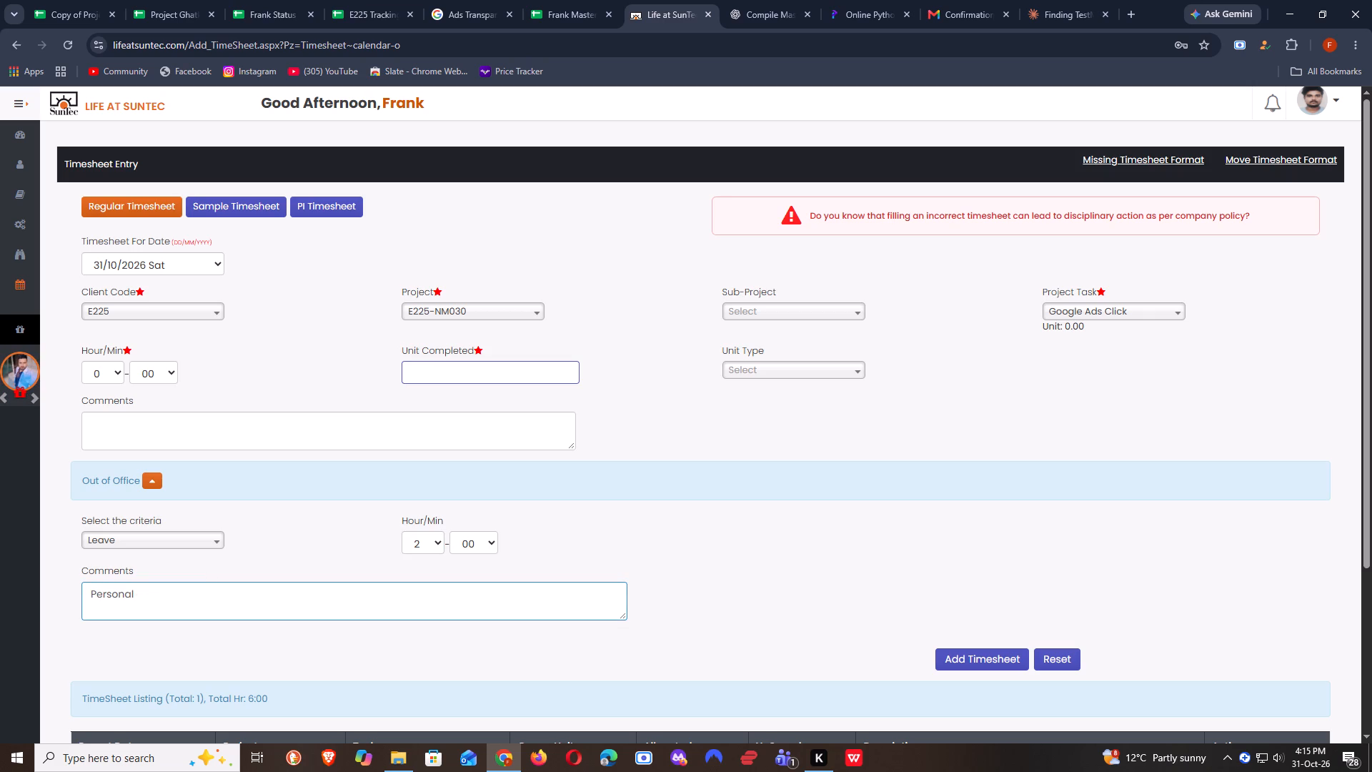
text(Work)
click(966, 653)
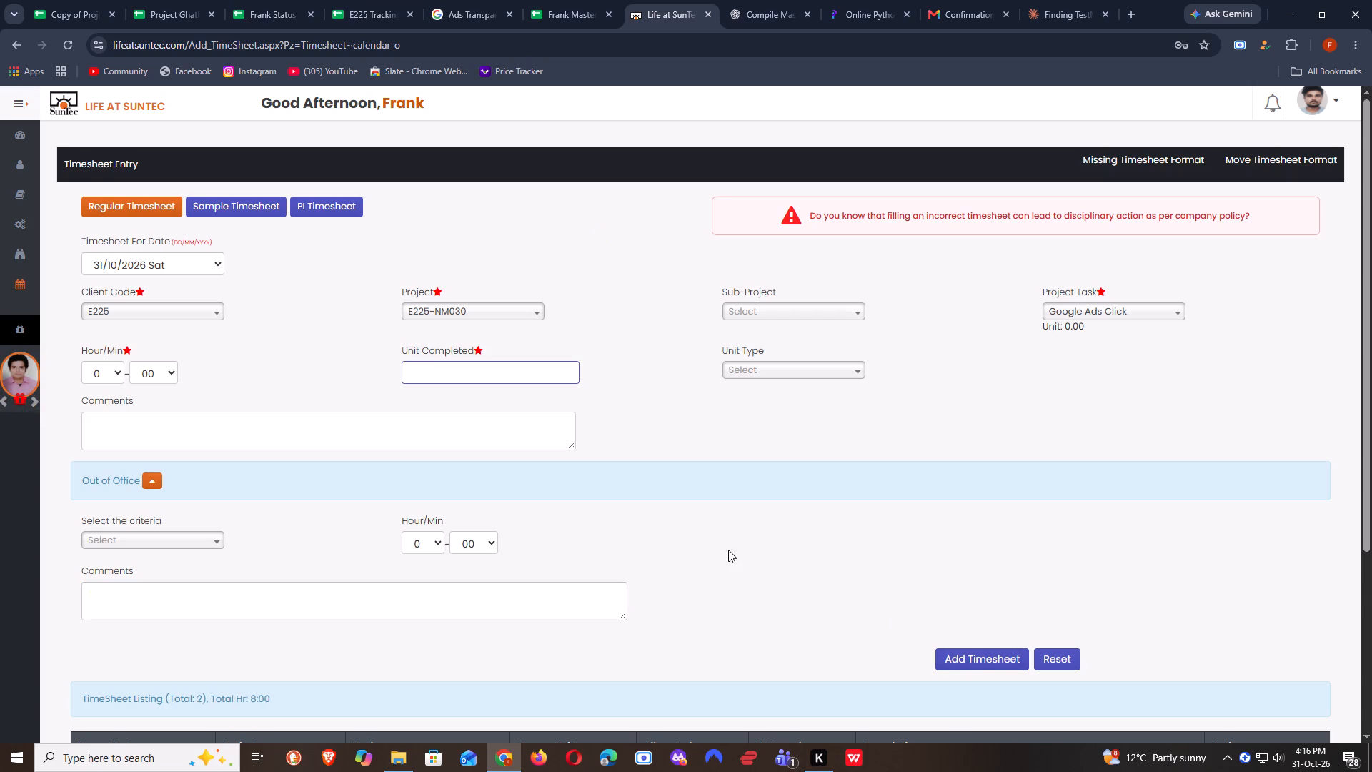
Final-save the 31-Oct-2026 timesheet with its Google Ads Click and leave entries.
scroll(717, 558, down, 6)
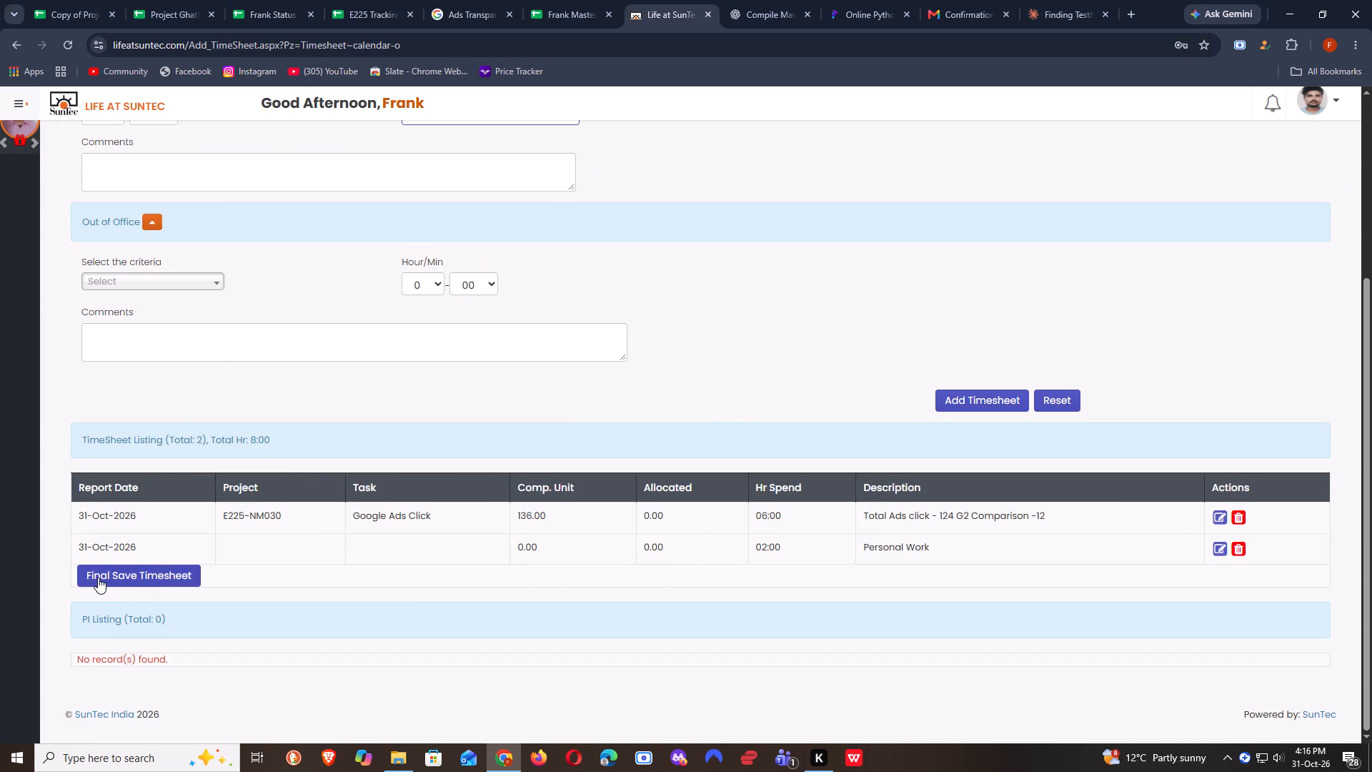
click(98, 577)
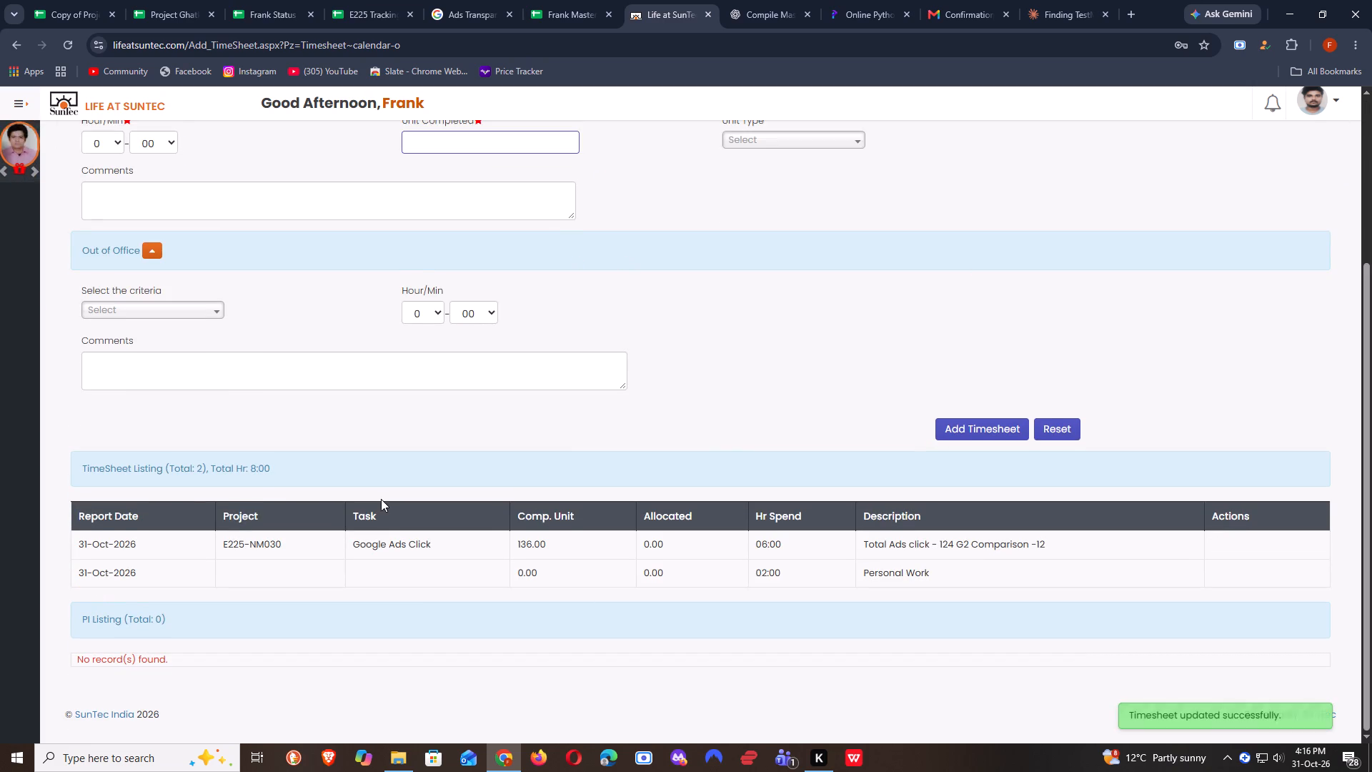
Start a new leave application for project E225 with both the from and to dates set to 31/10/2026.
scroll(382, 500, up, 6)
click(15, 129)
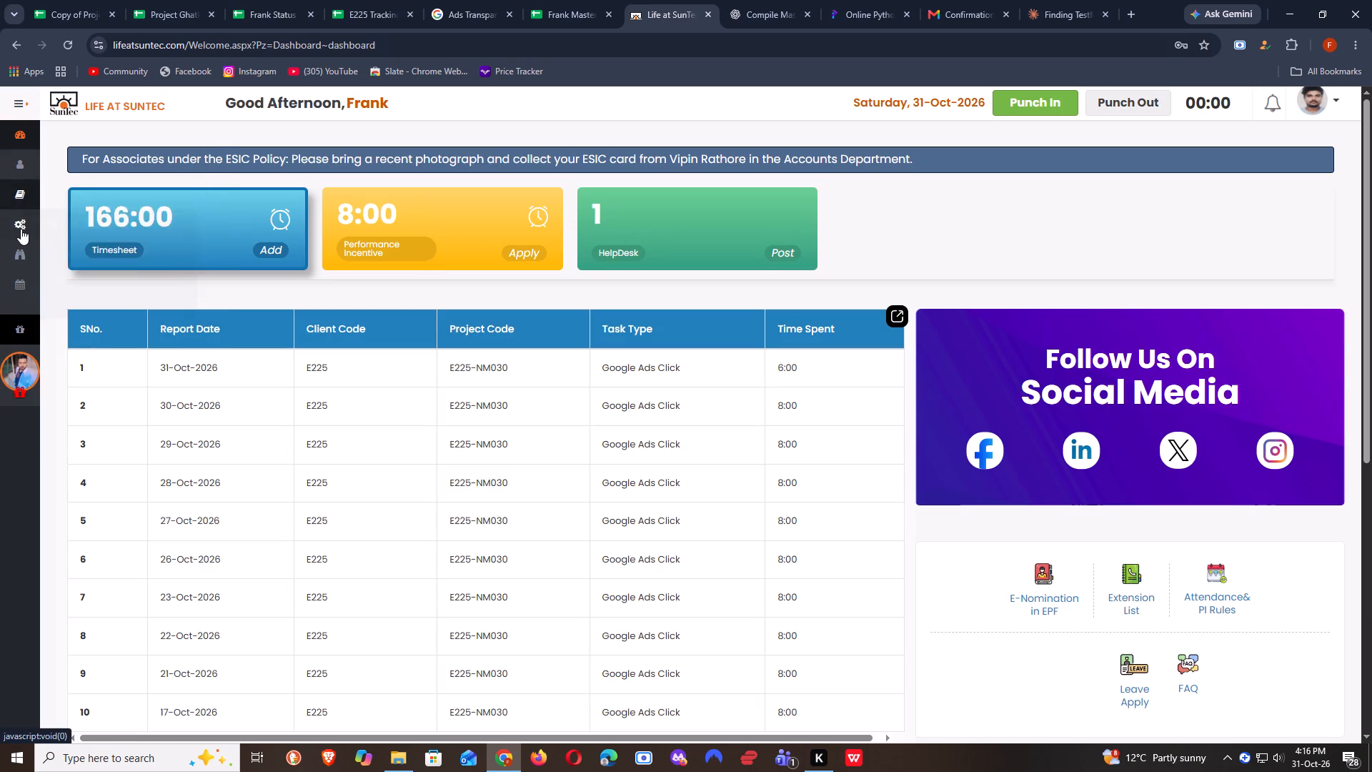
click(77, 292)
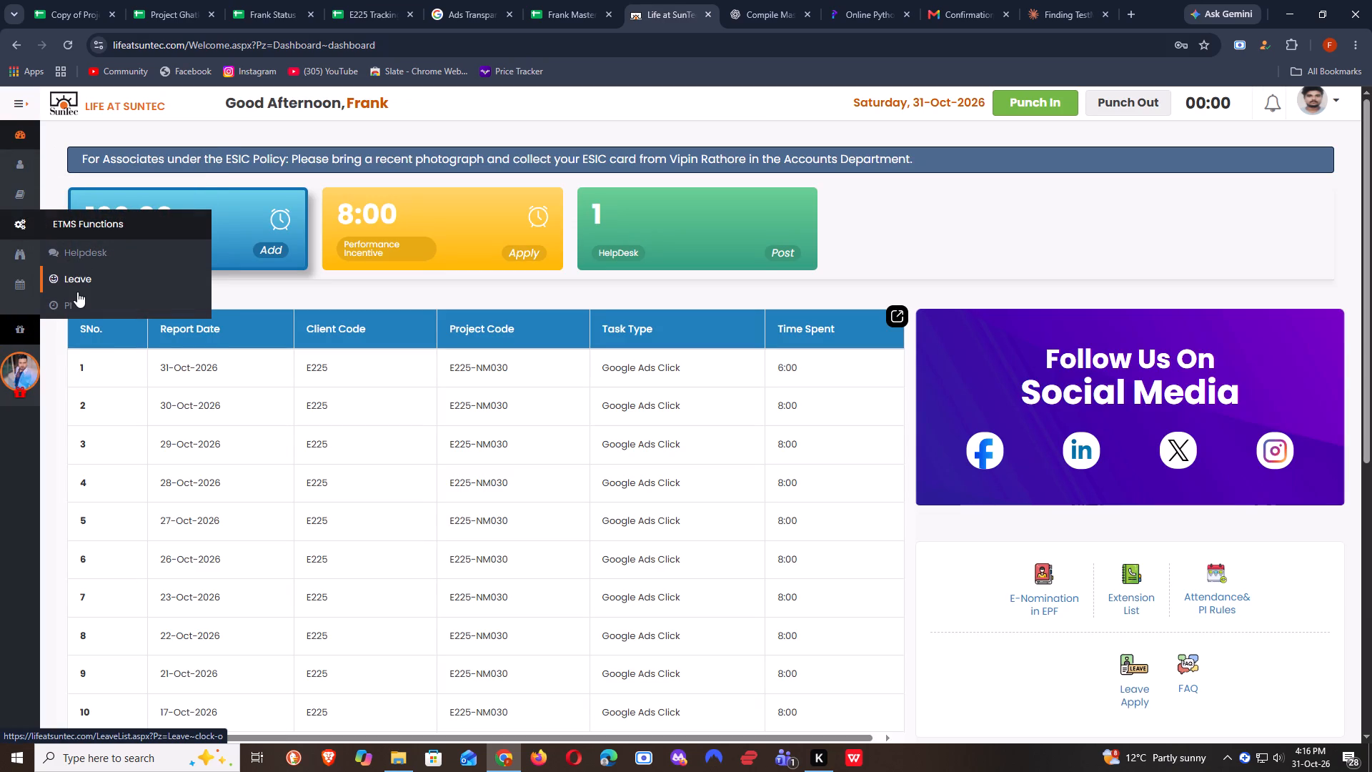
click(94, 167)
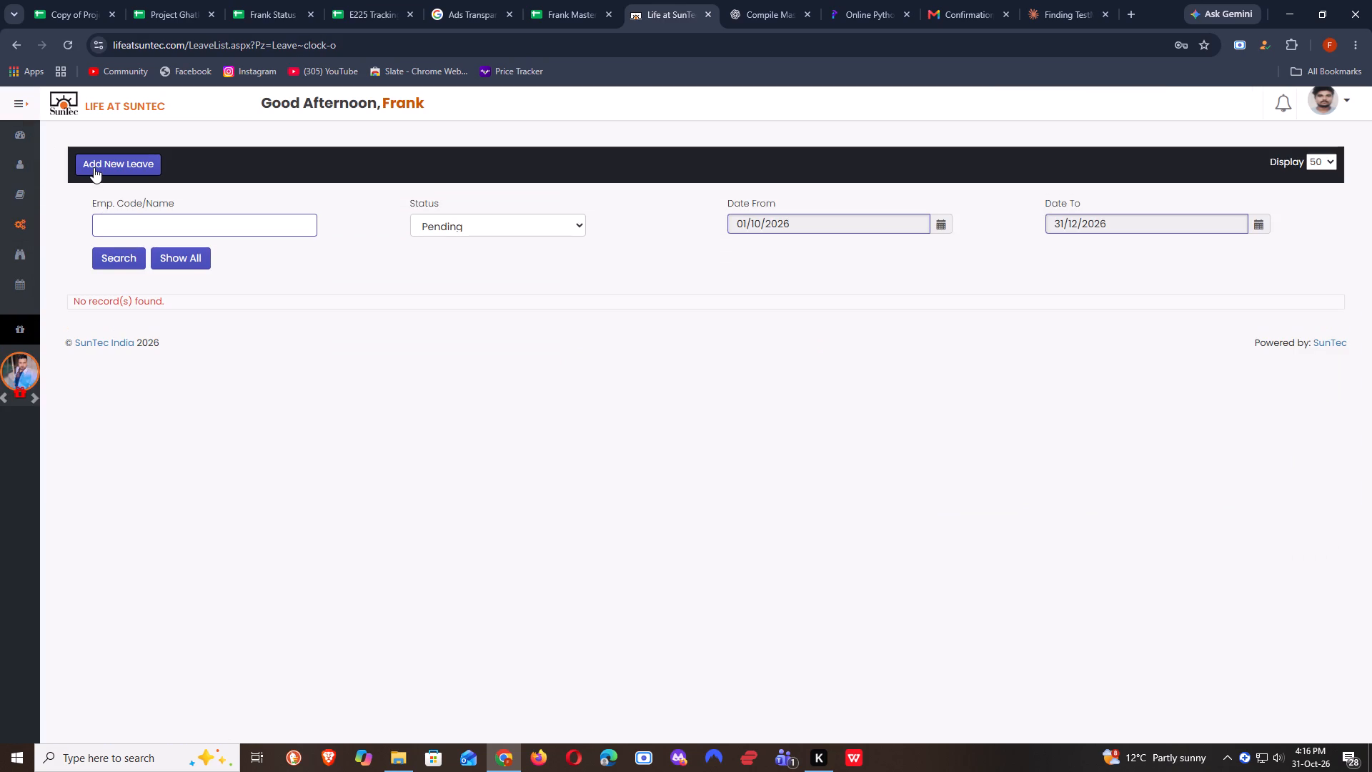
click(50, 187)
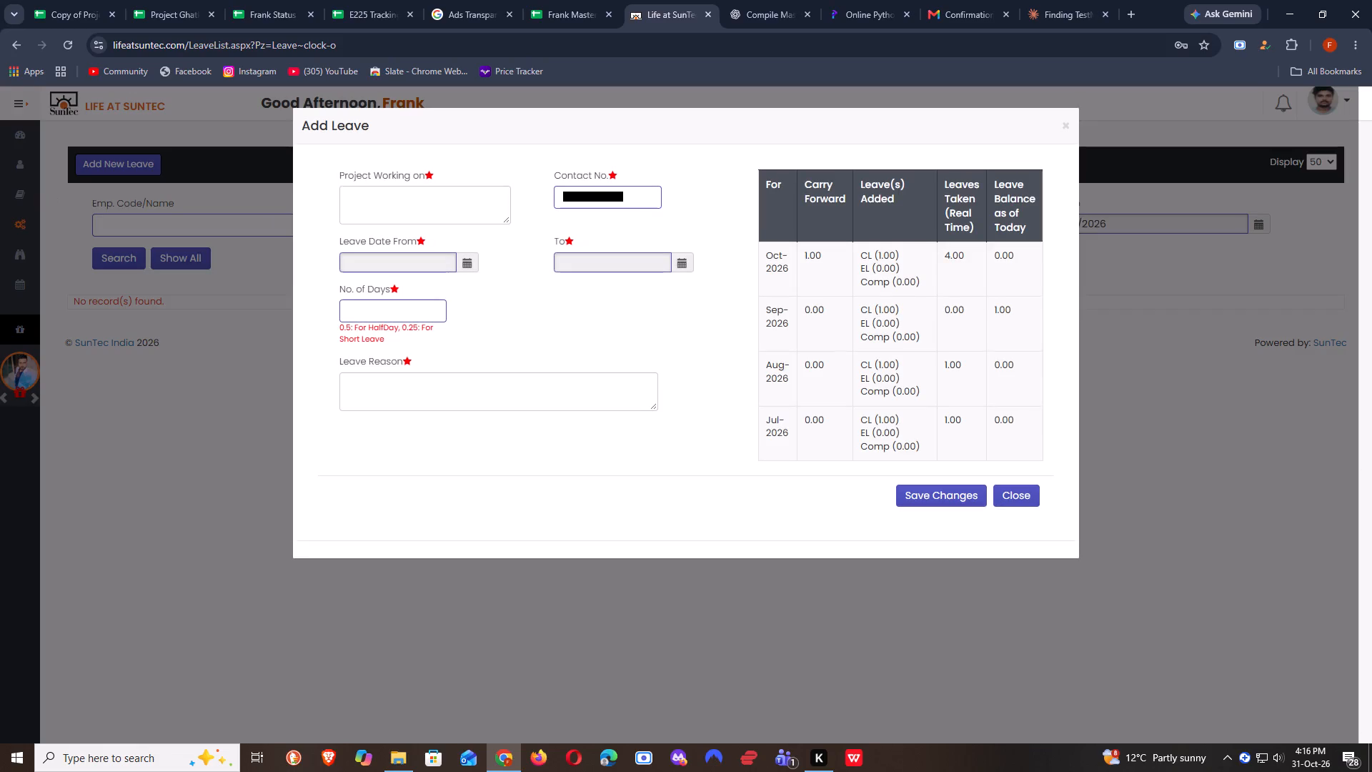
click(422, 195)
text(E225)
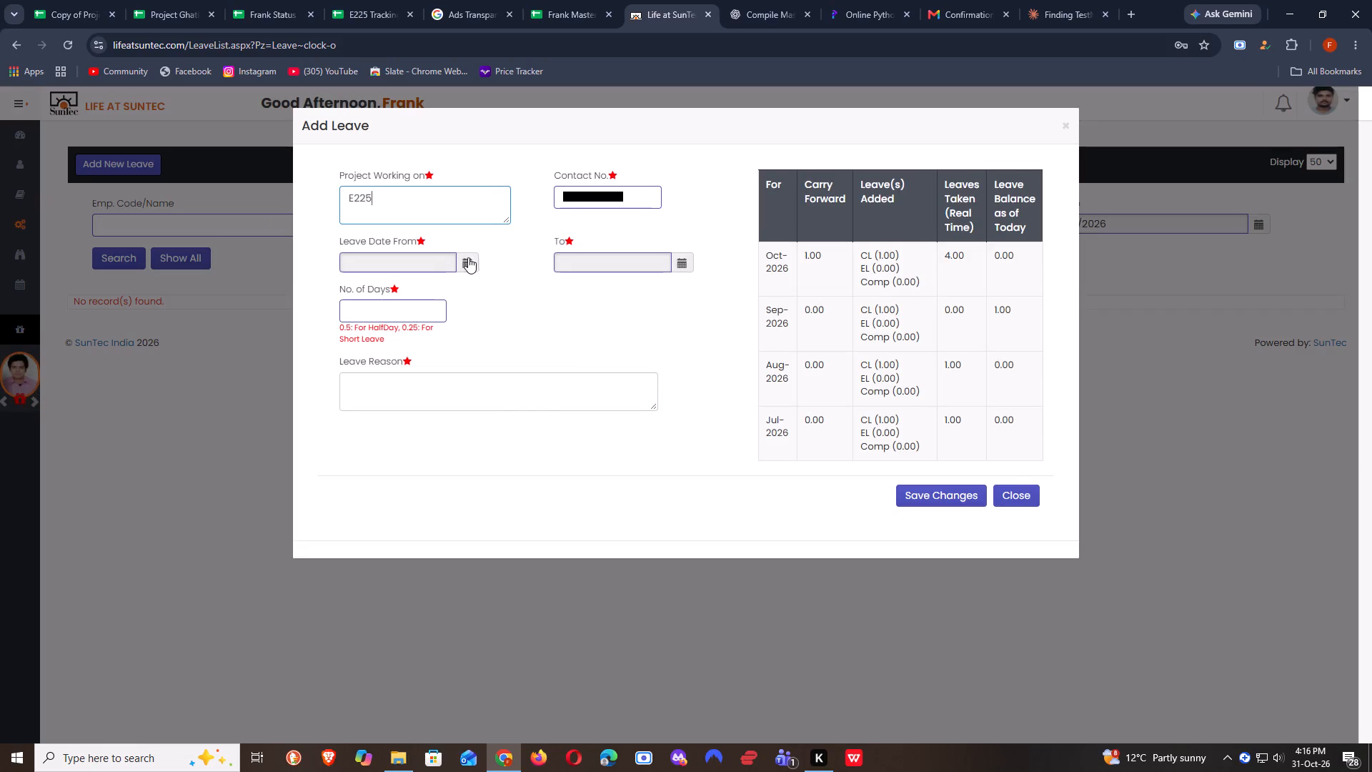
click(467, 258)
click(600, 428)
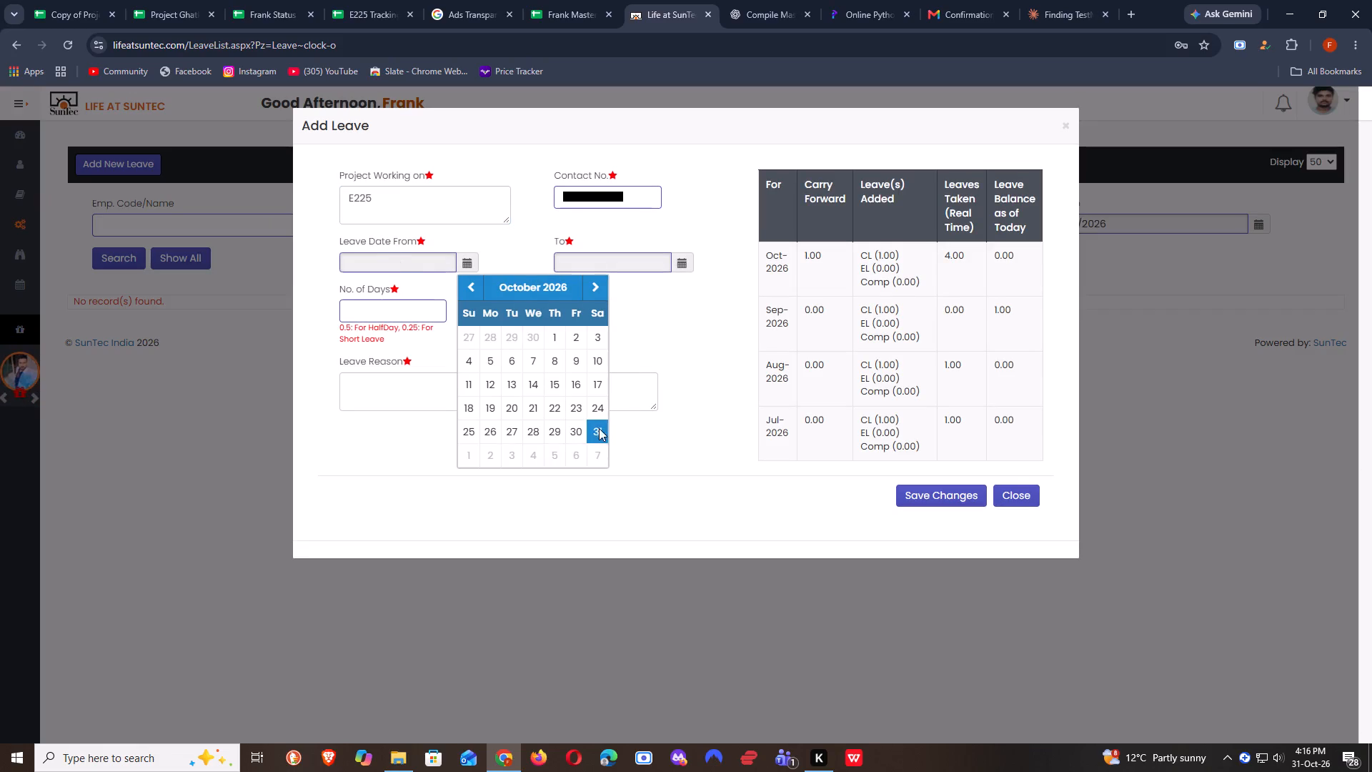
click(682, 246)
click(676, 270)
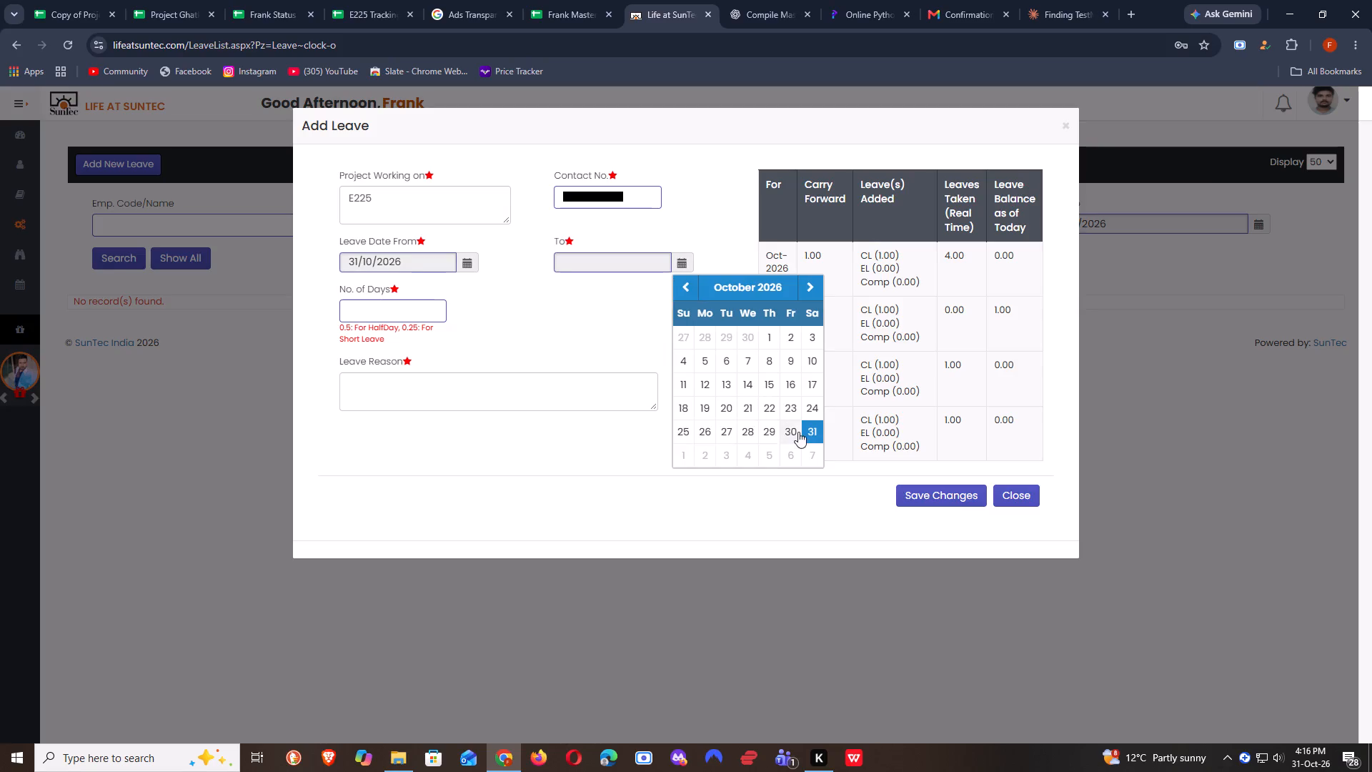
click(806, 433)
Set the leave duration to 0.25 days and the leave type to Second Half.
click(370, 307)
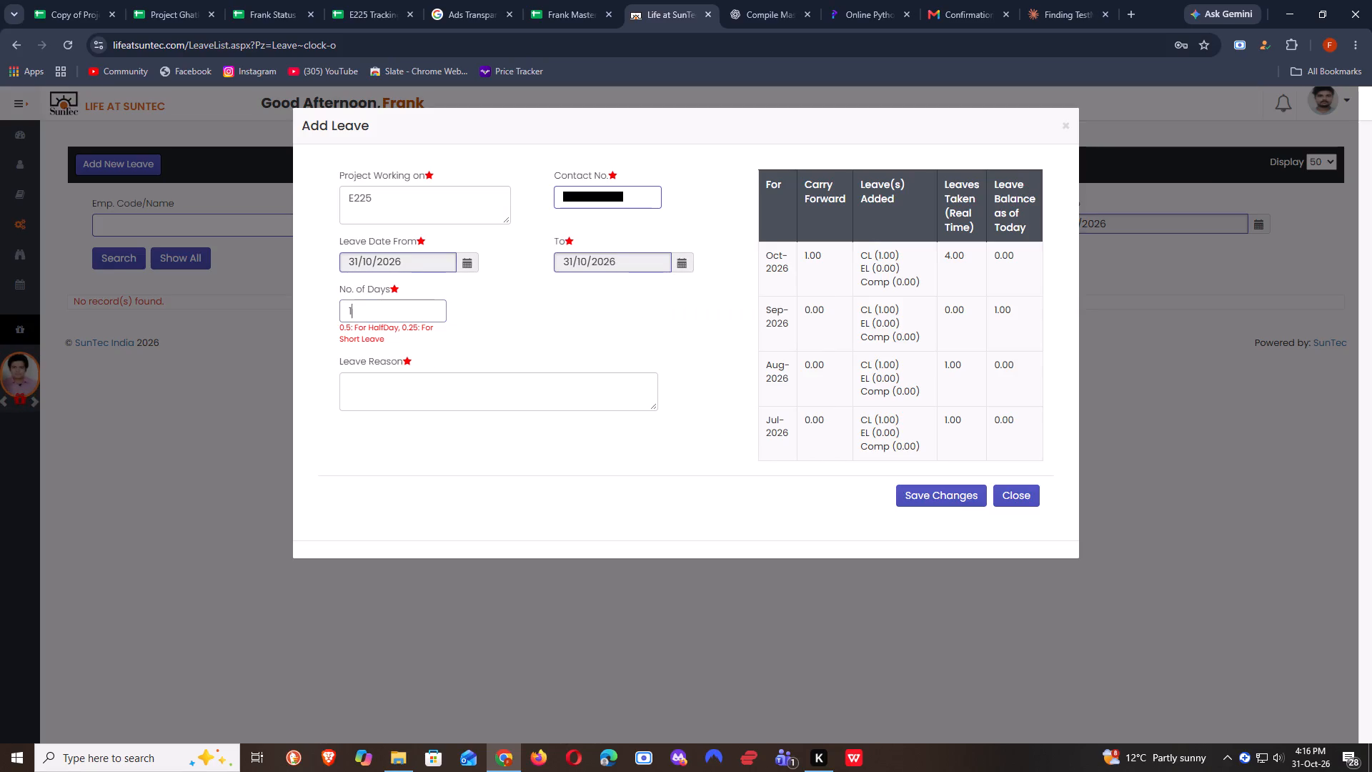
key(BackSpace)
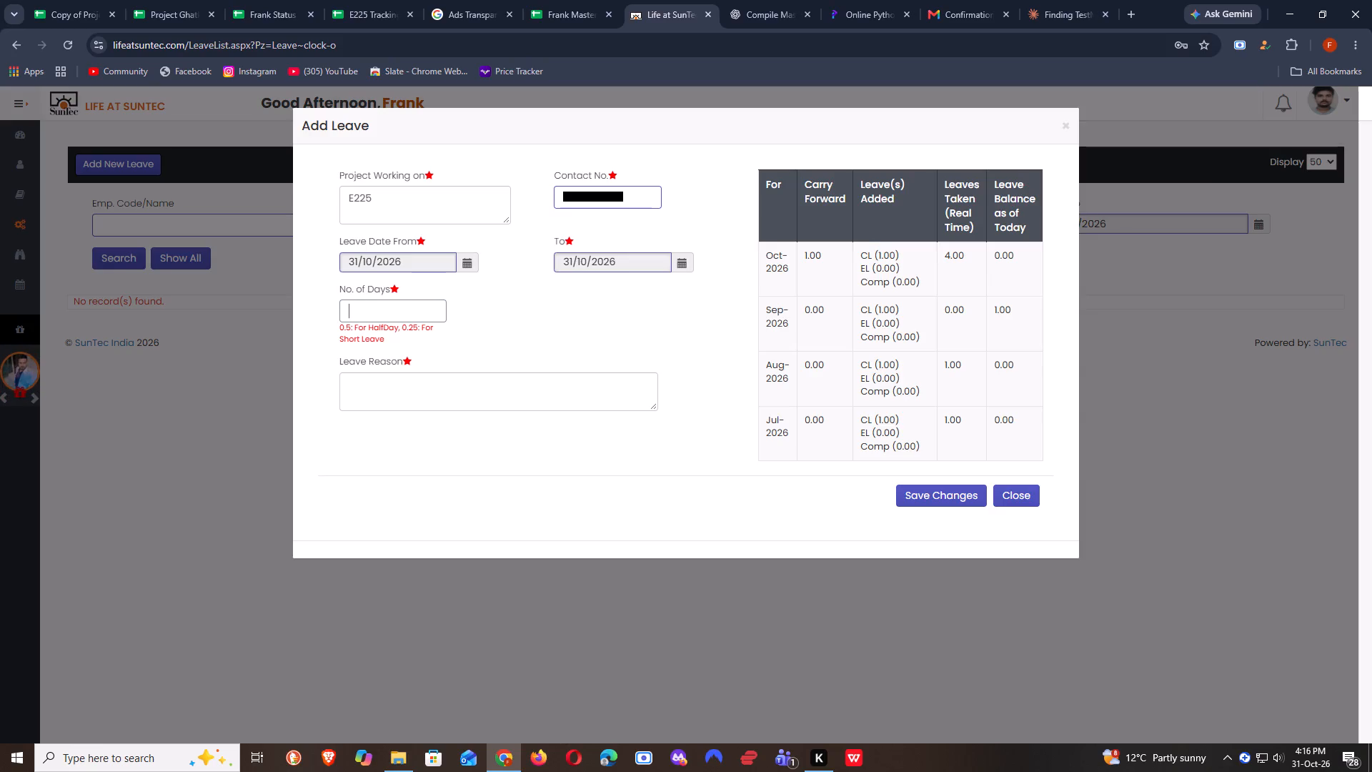
text(0.25)
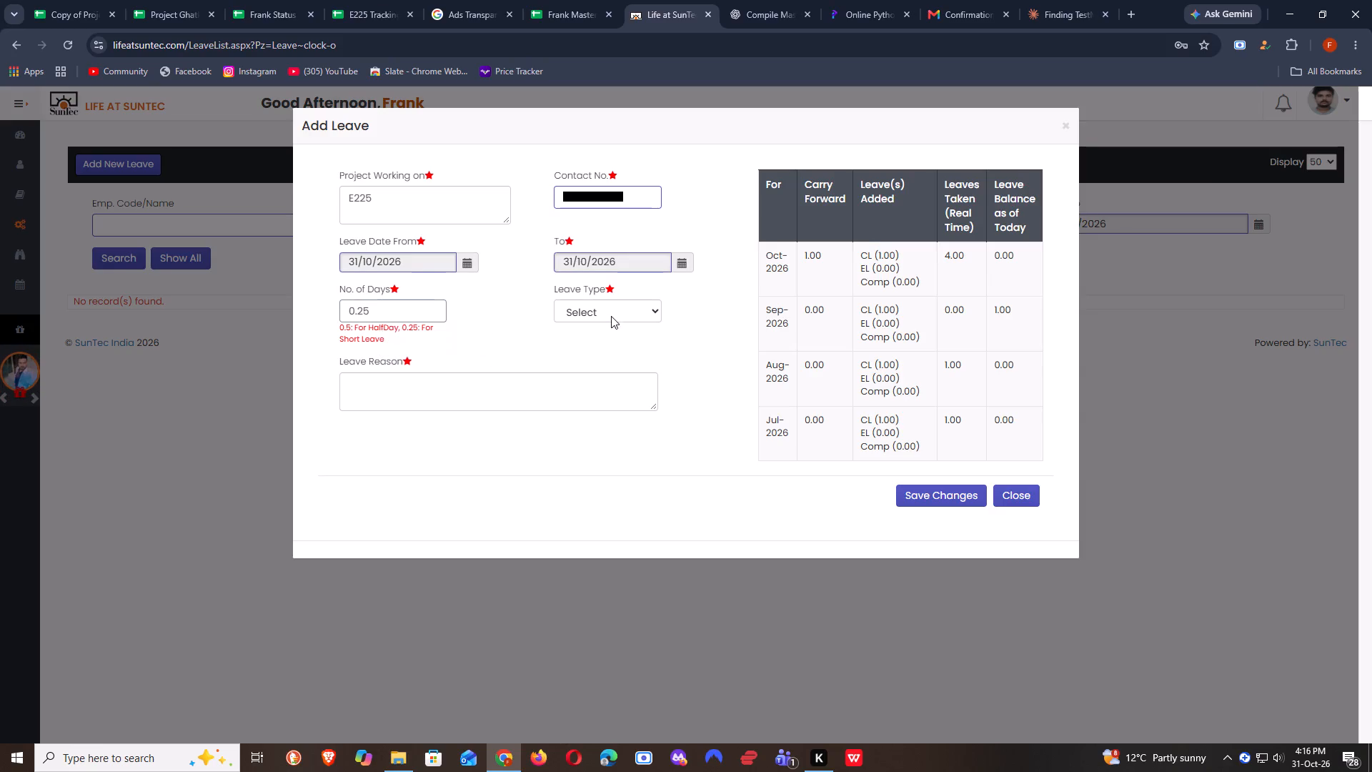
click(611, 316)
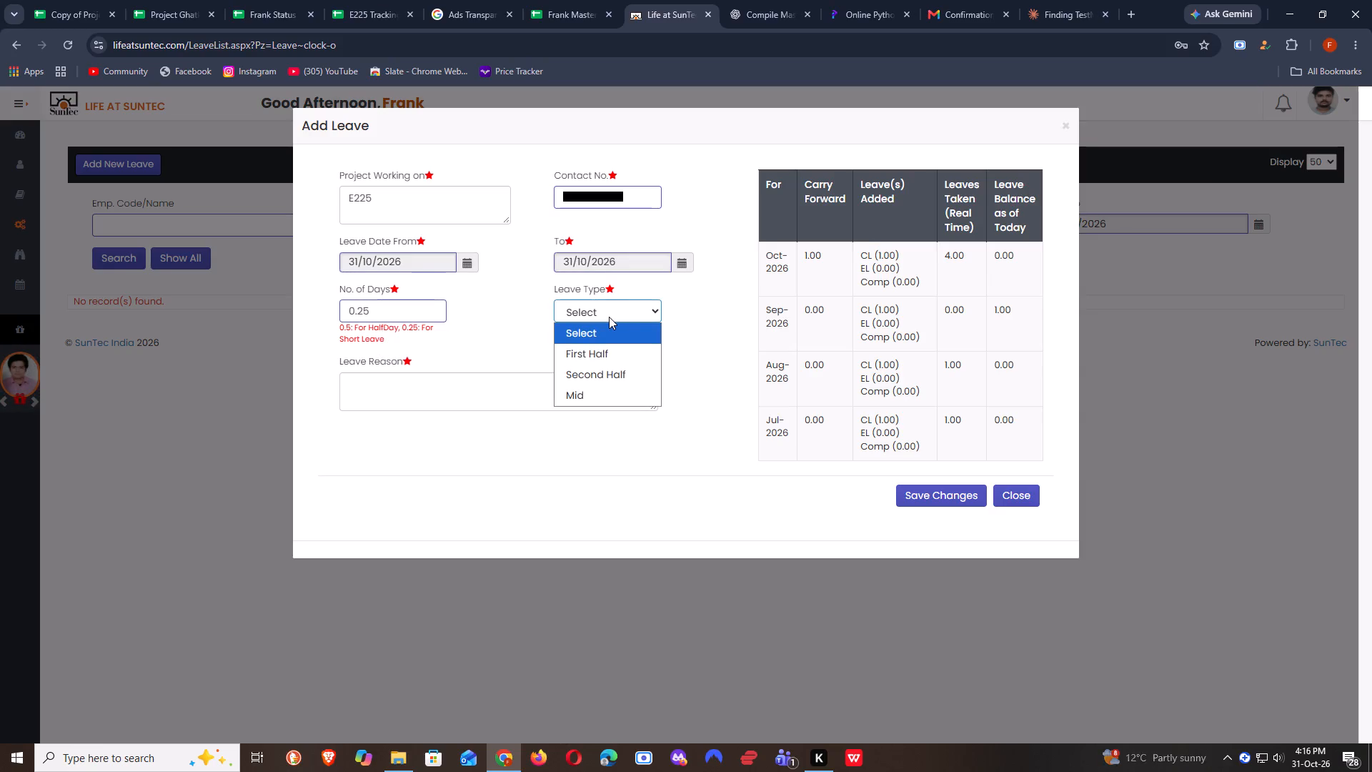
click(595, 374)
click(528, 332)
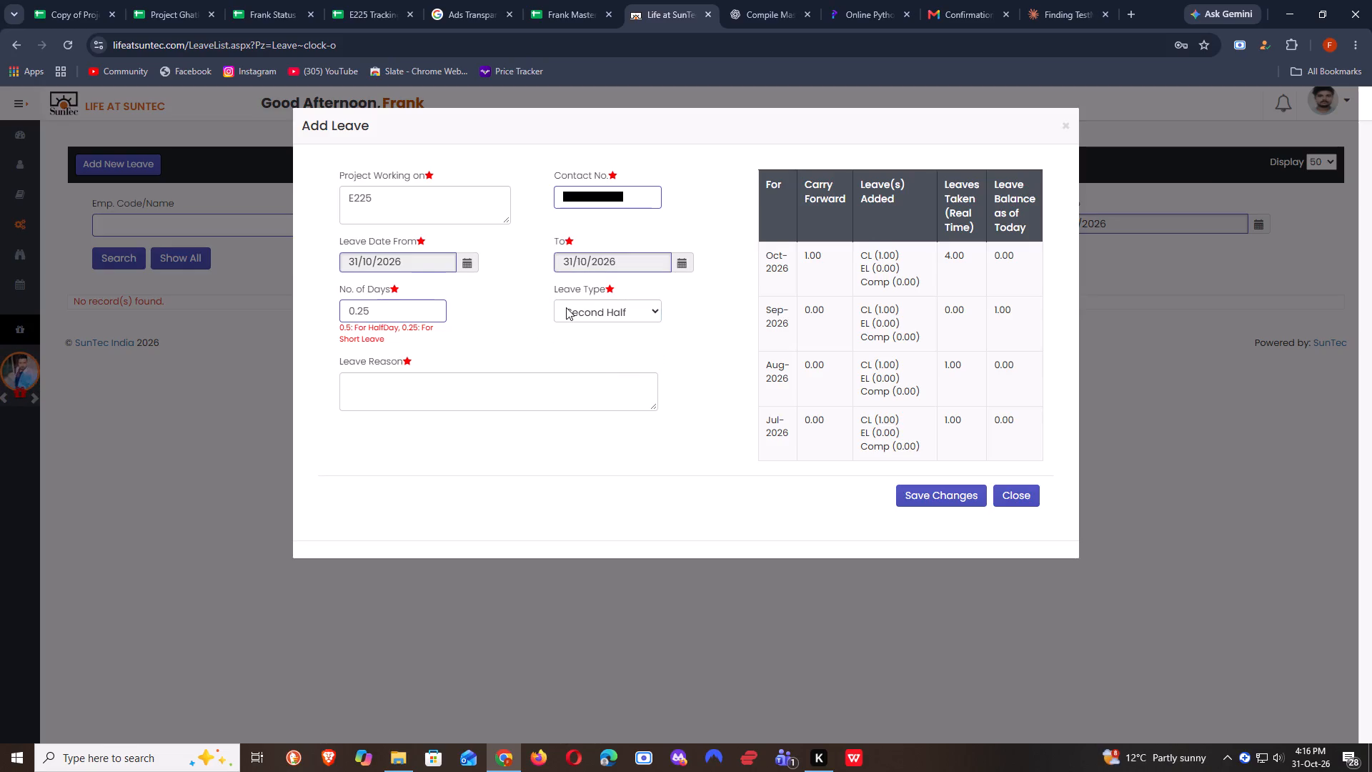
click(566, 307)
click(566, 307)
click(506, 348)
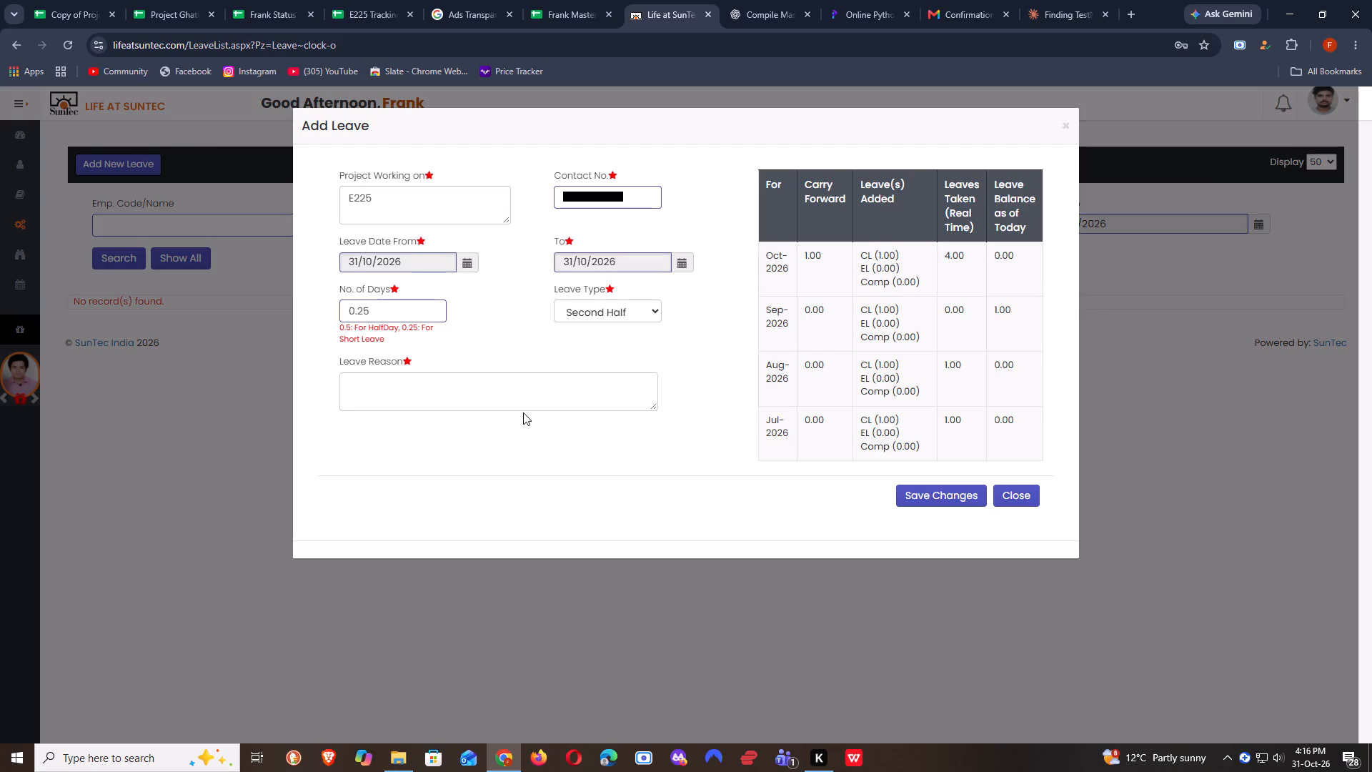
Enter "Personal Work" as the leave reason and save the leave application.
click(517, 392)
text(Personal Work)
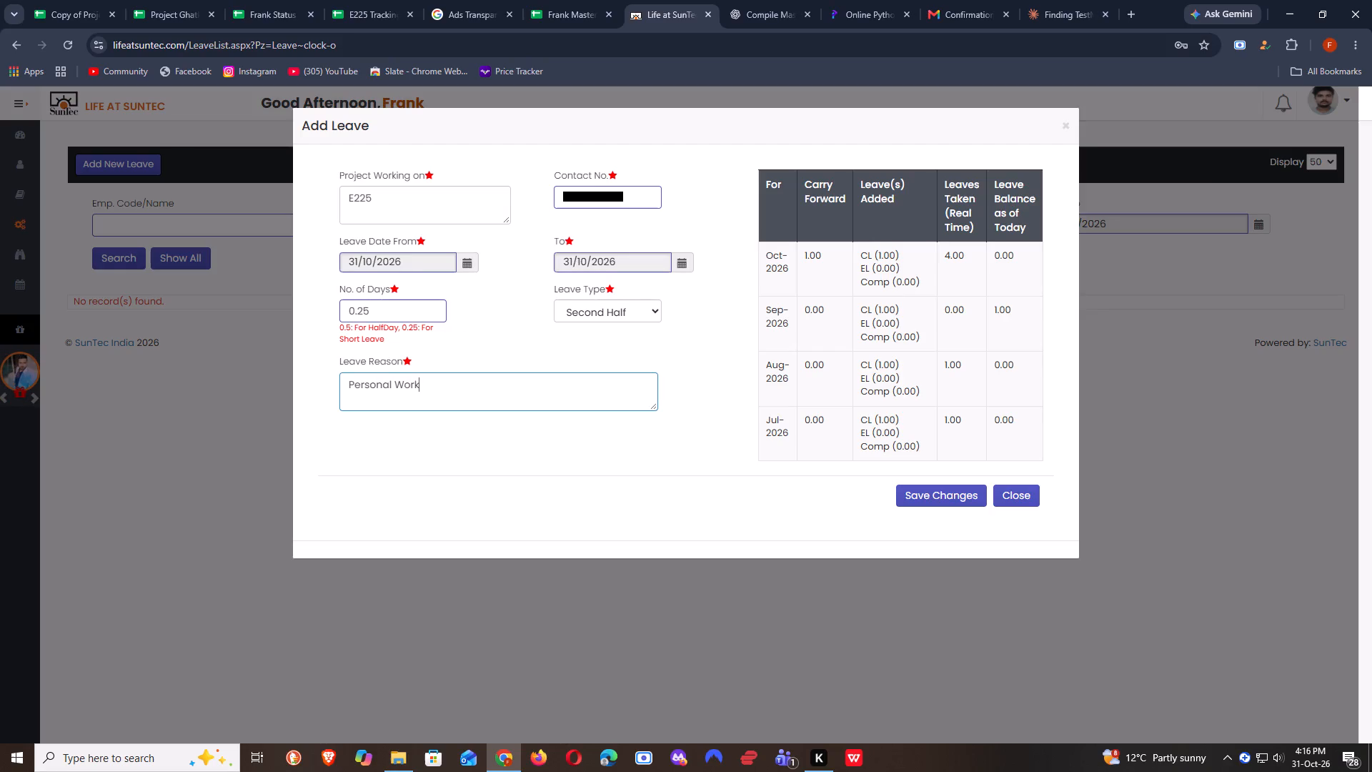
click(953, 495)
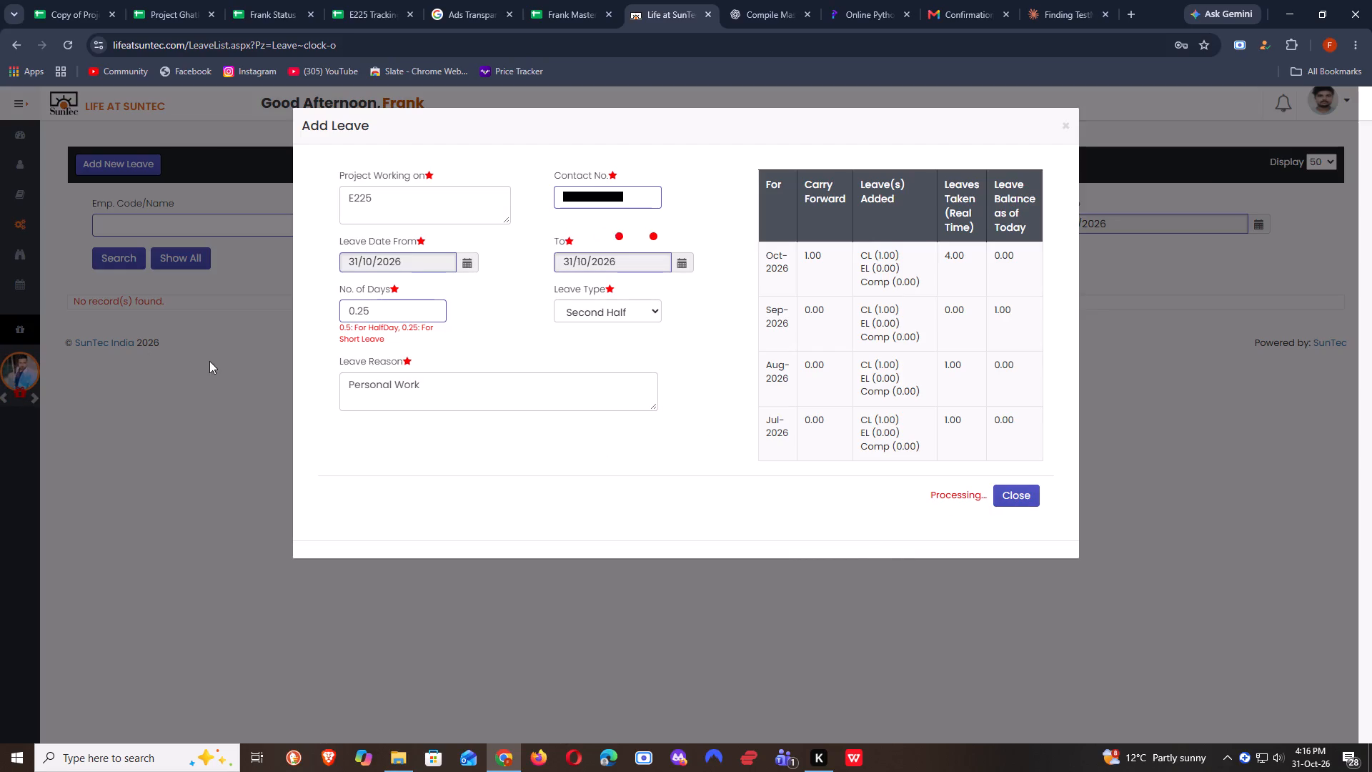
click(185, 390)
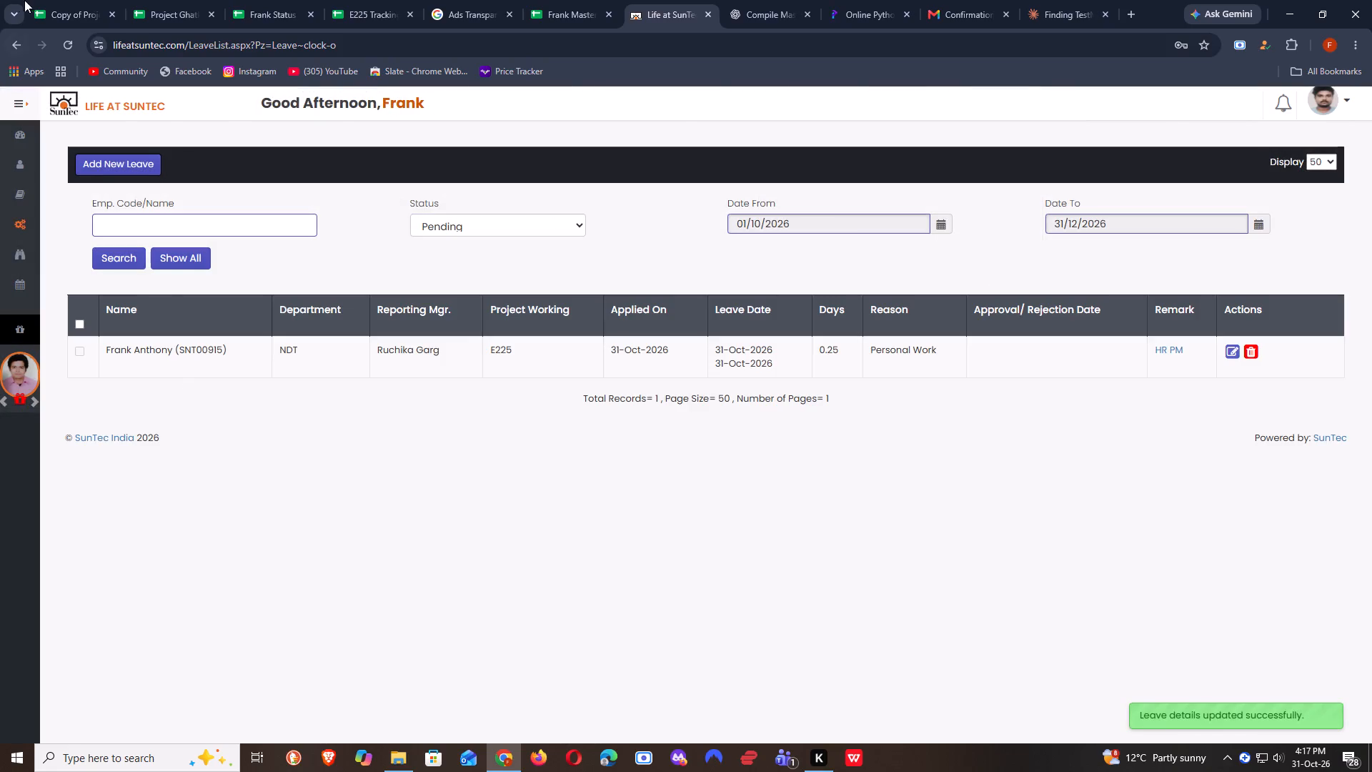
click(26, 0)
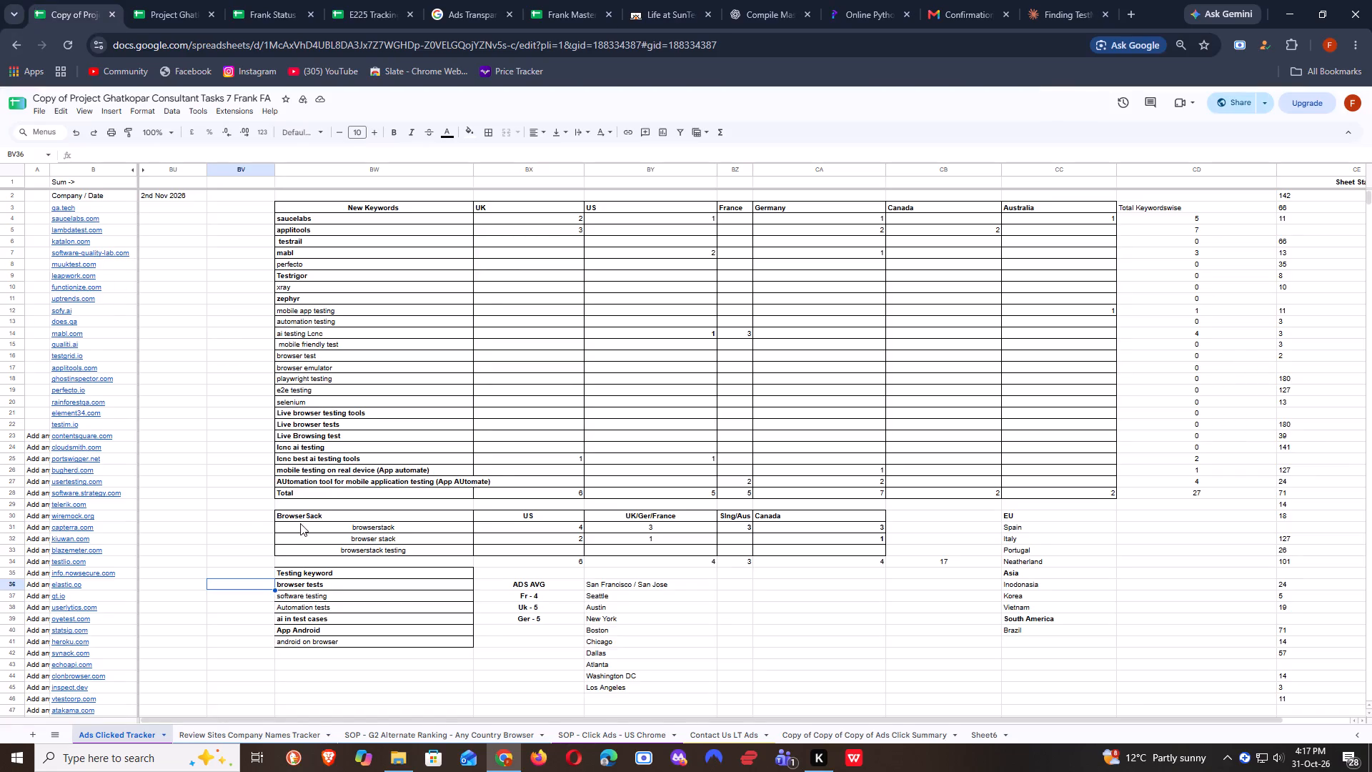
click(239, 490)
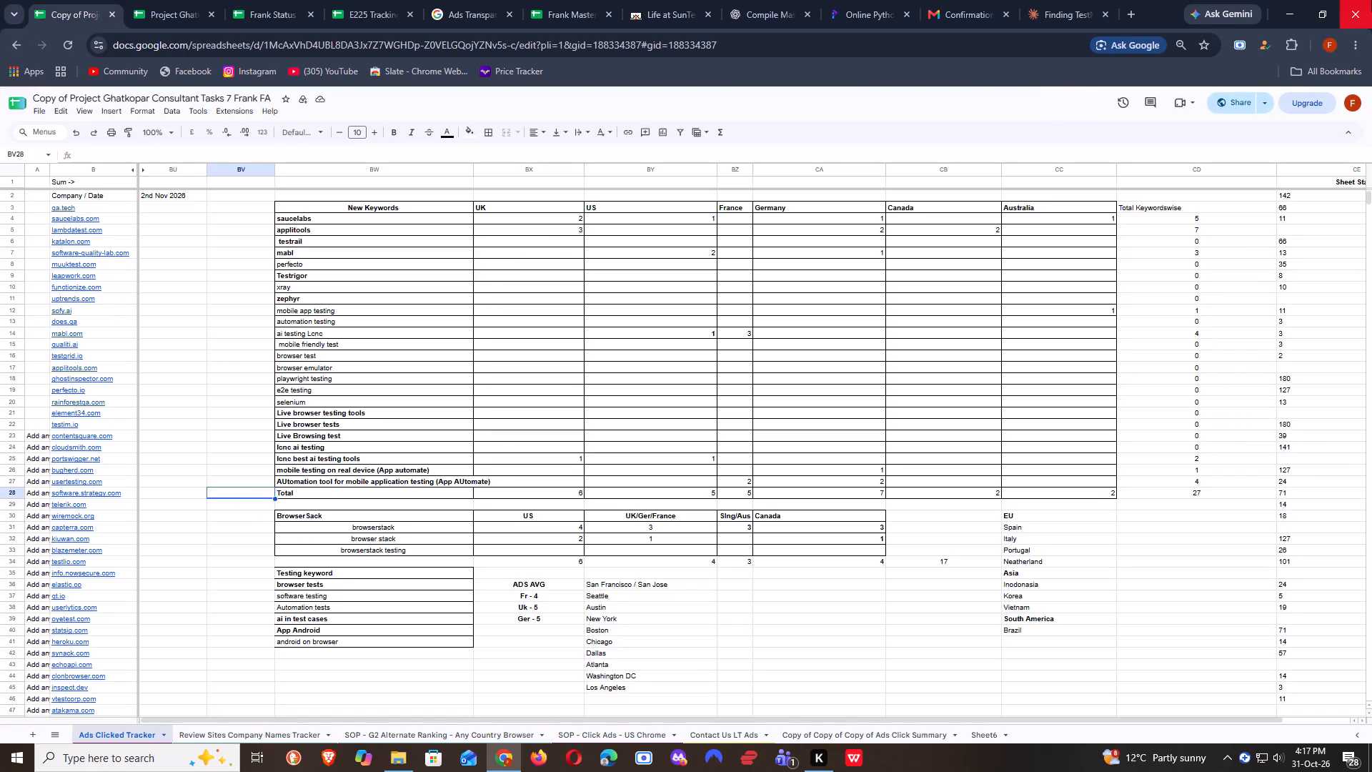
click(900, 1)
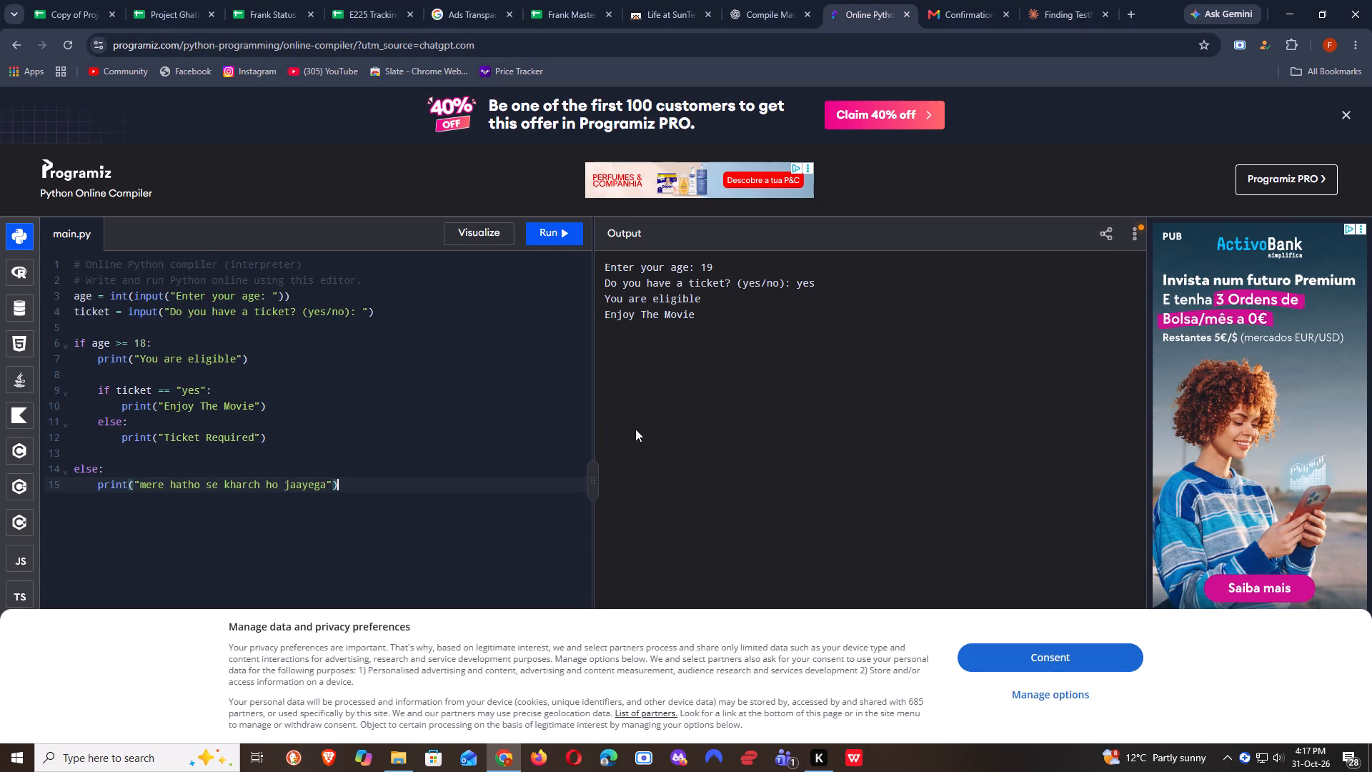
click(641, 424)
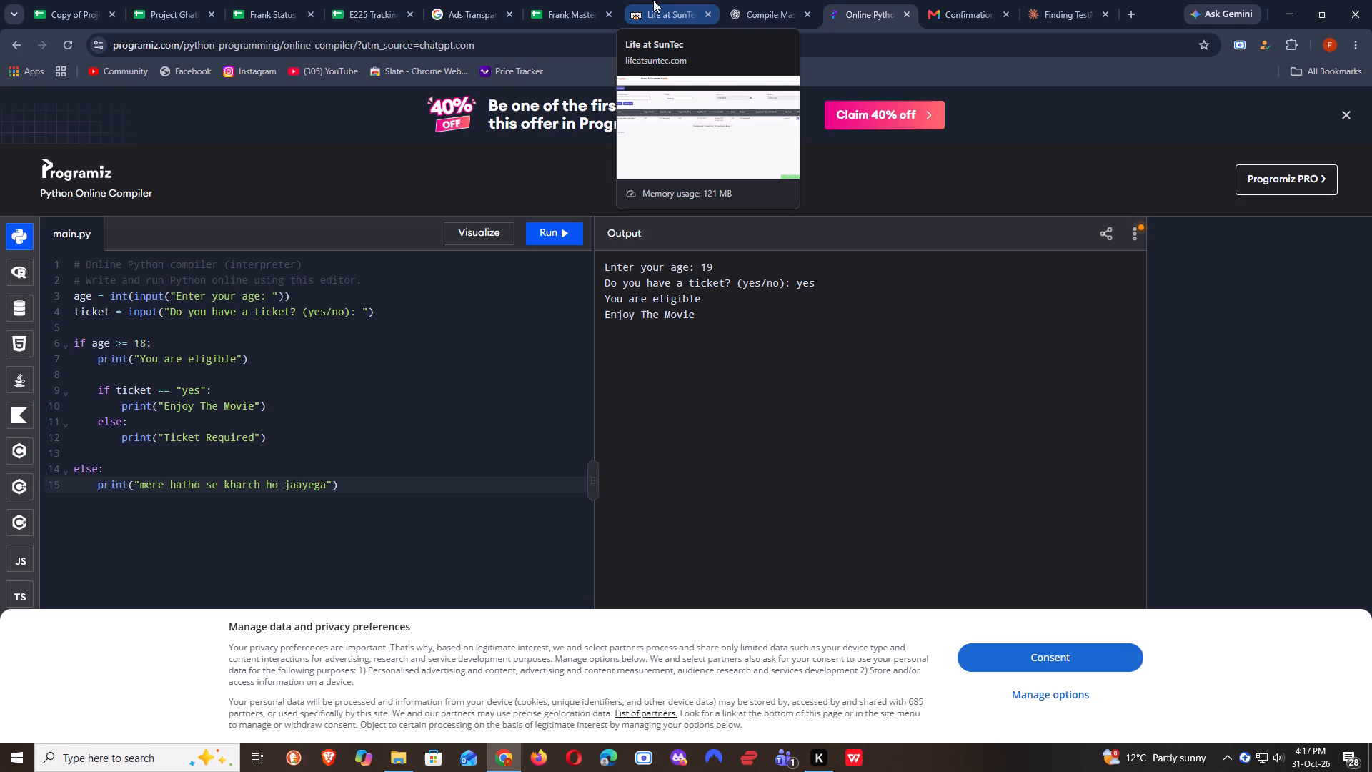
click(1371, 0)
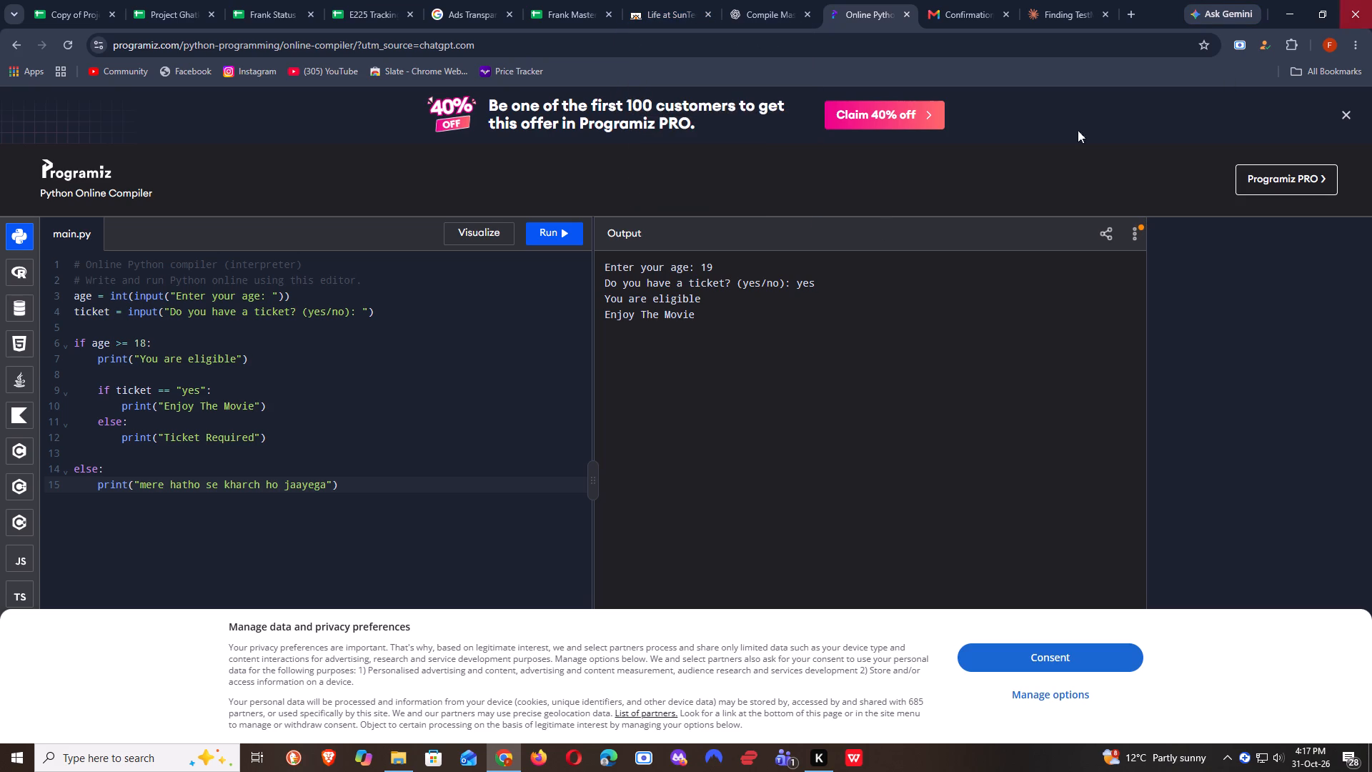